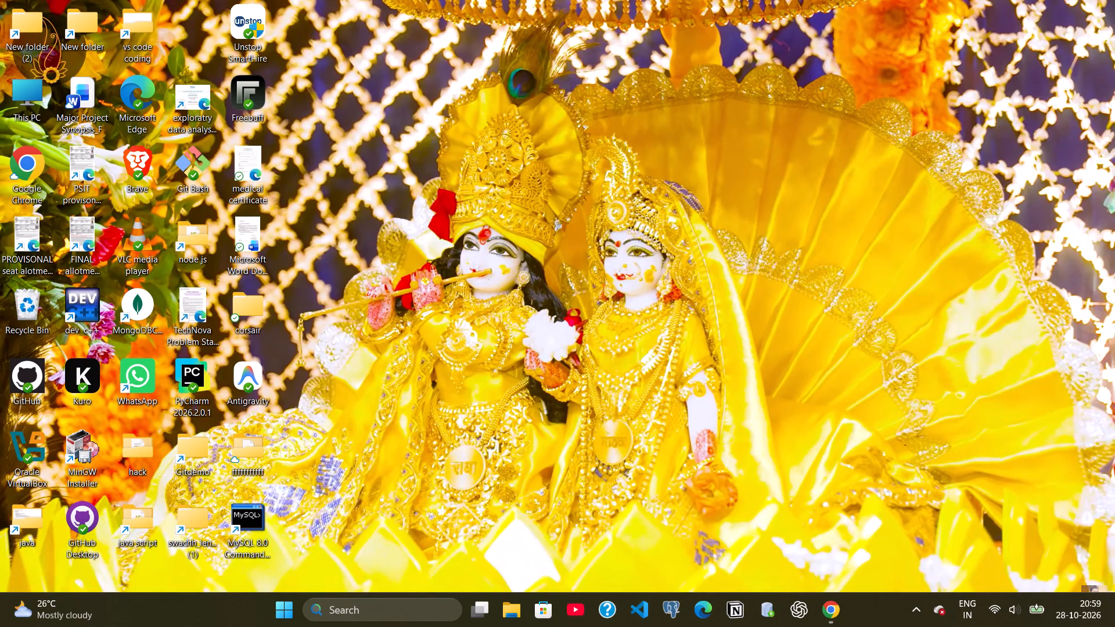
Launch PowerPoint and open the recent presentation "Build with Bharat 4.0 PPT Template".
click(277, 599)
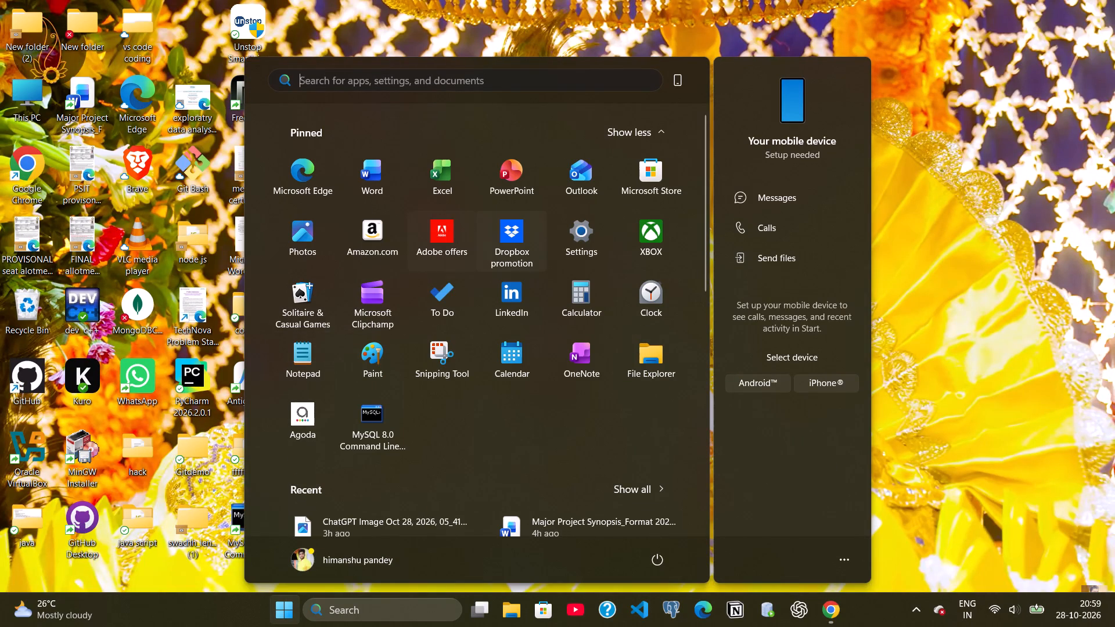
click(521, 168)
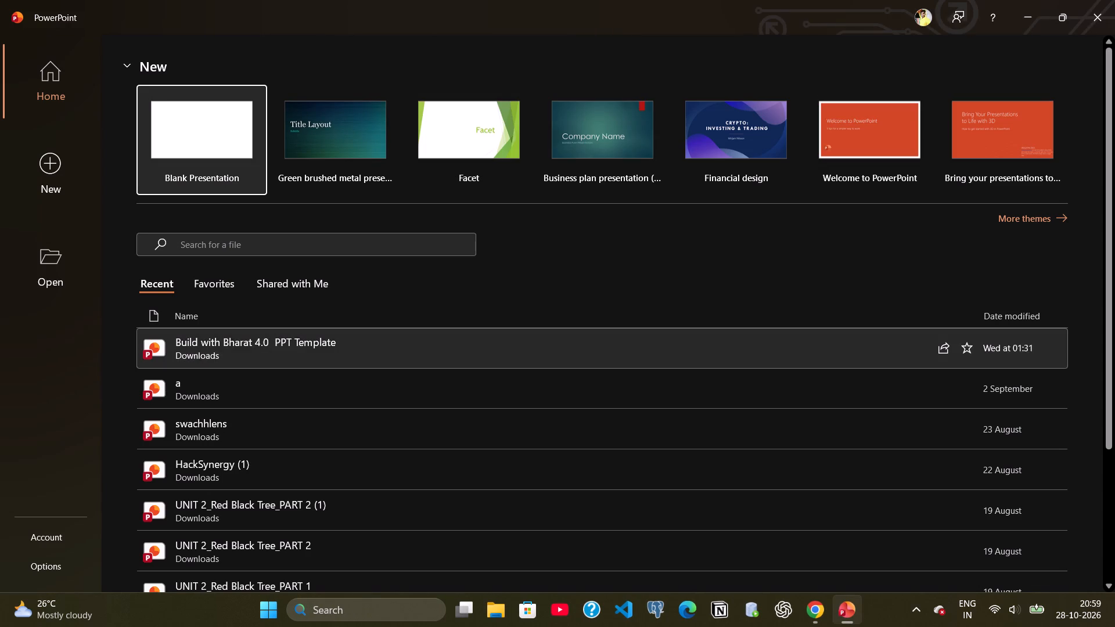
click(267, 356)
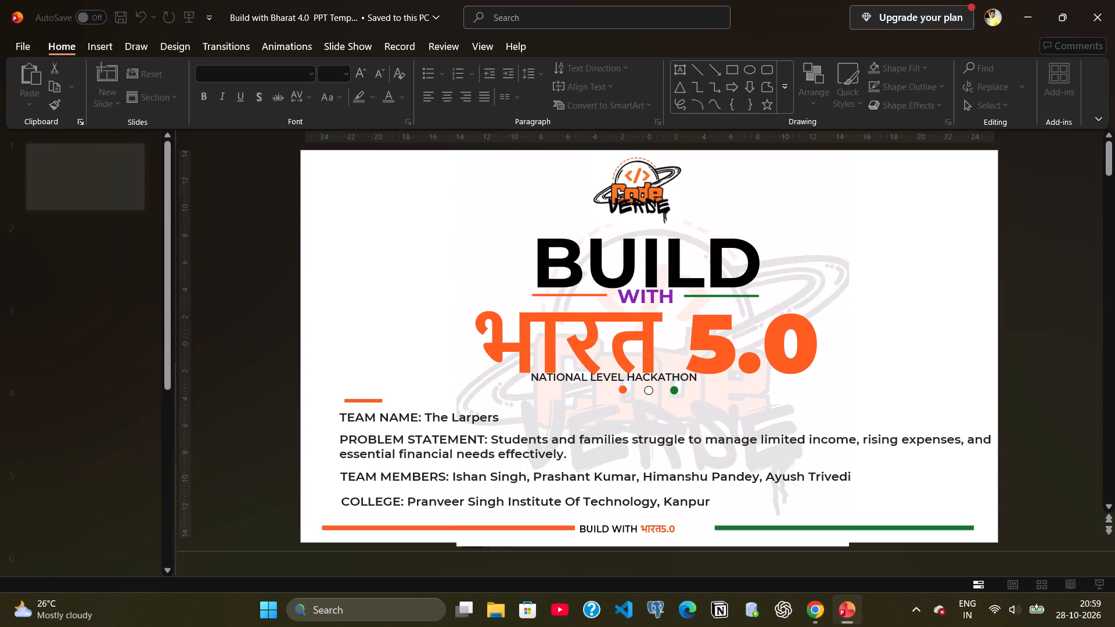
Look through the presentation's opening slides, from the title slide onward, to review the hackathon template's sections.
scroll(502, 401, down, 1)
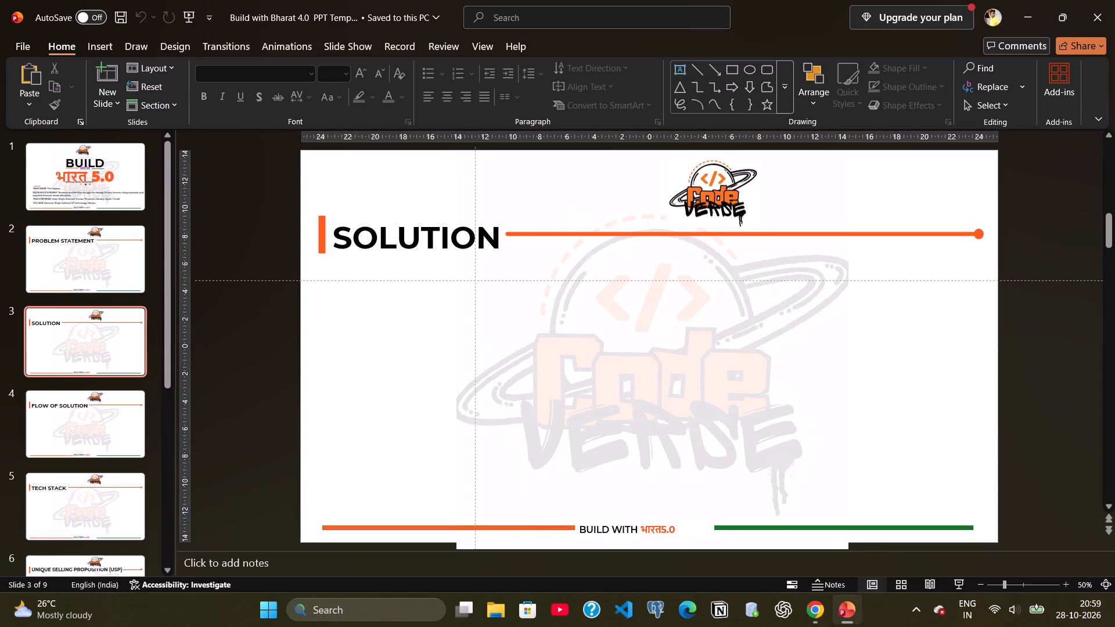
scroll(502, 401, down, 1)
scroll(502, 401, up, 17)
scroll(502, 401, down, 1)
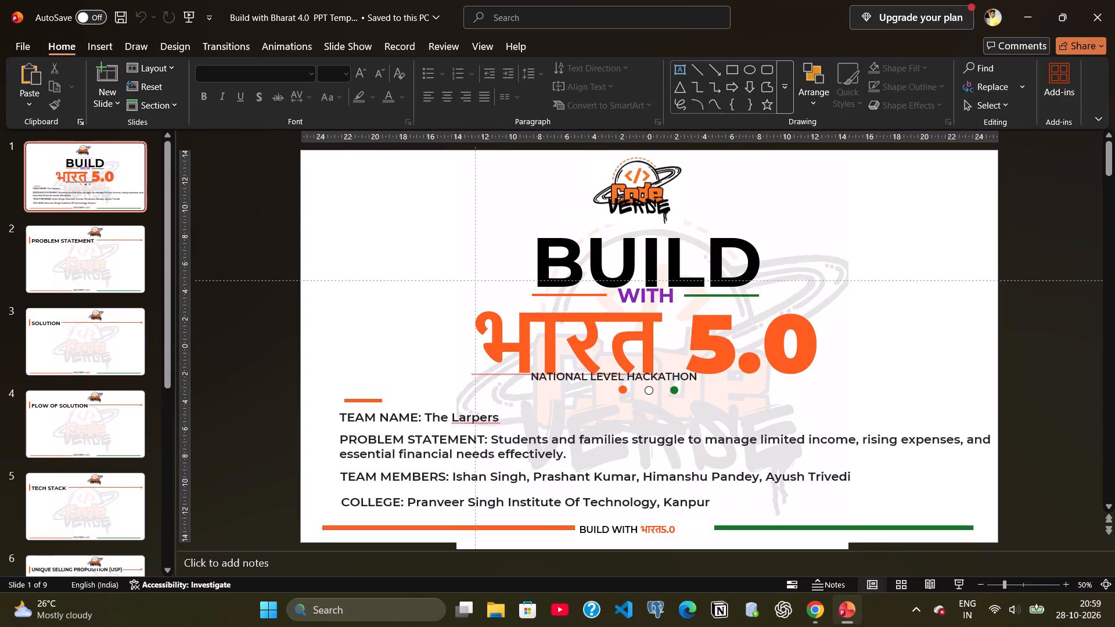
scroll(502, 401, down, 1)
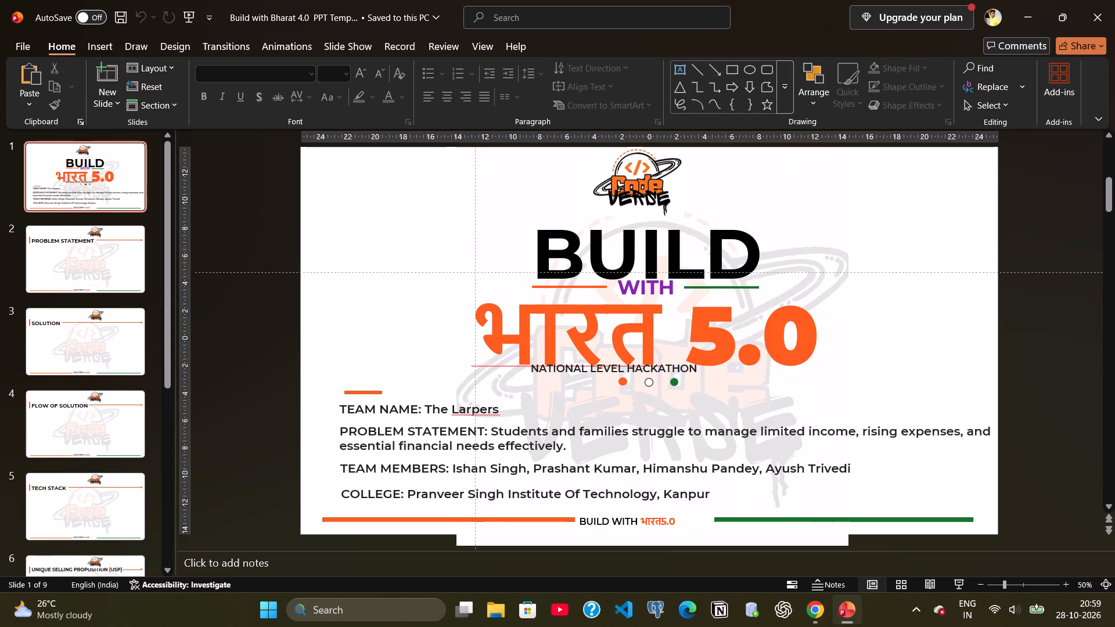
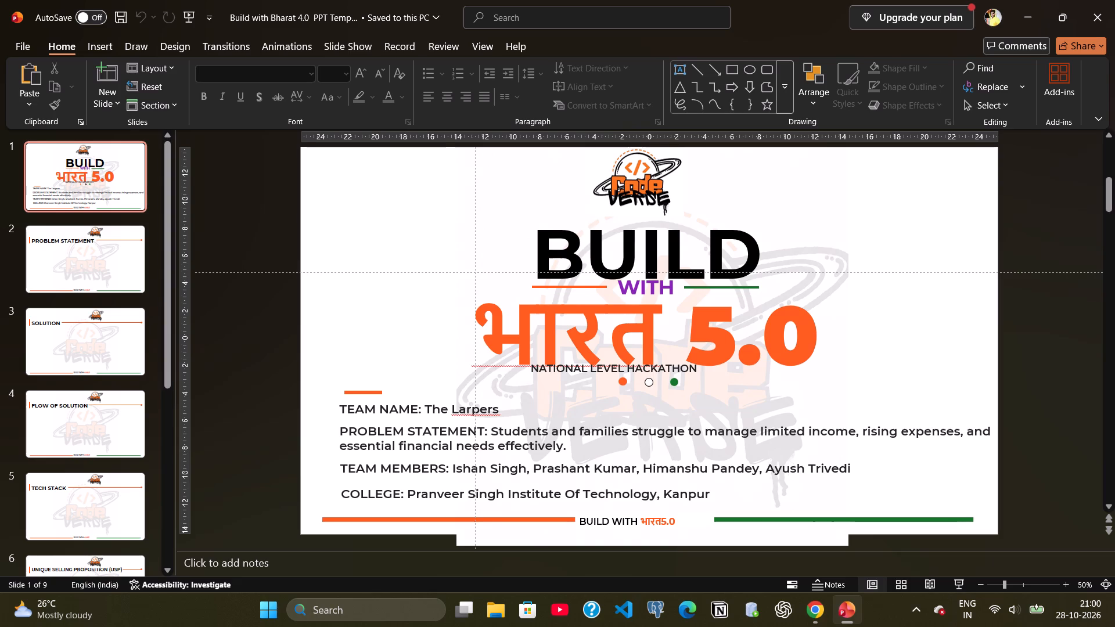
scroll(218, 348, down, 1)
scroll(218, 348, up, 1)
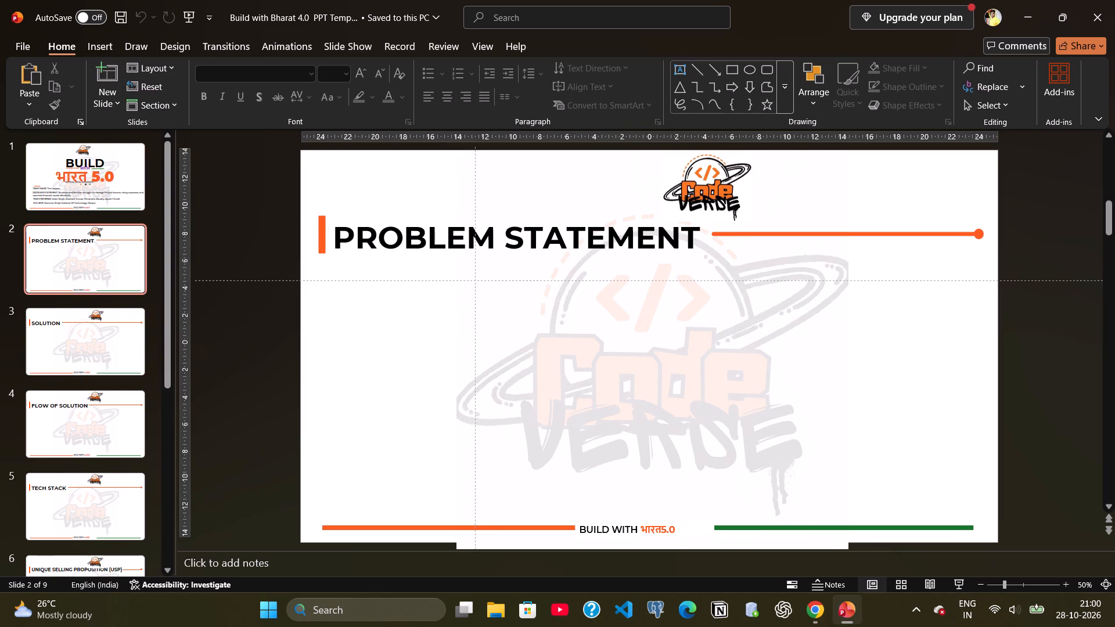
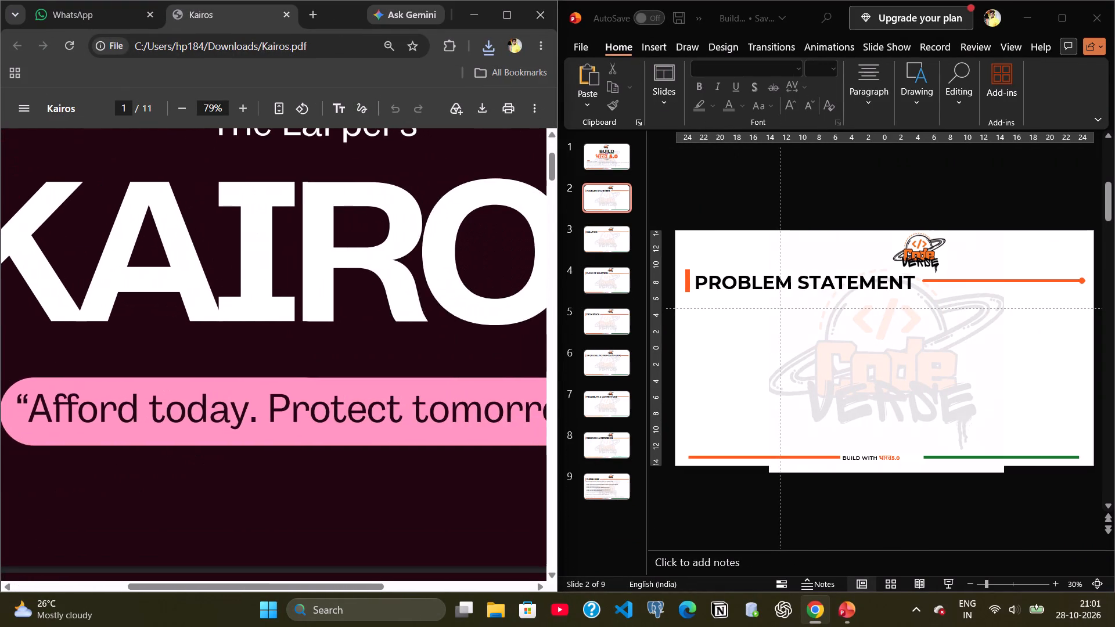
Copy the first Problem Statement paragraph, beginning "Managing personal finances", from page 3 of the Kairos PDF.
scroll(330, 361, down, 6)
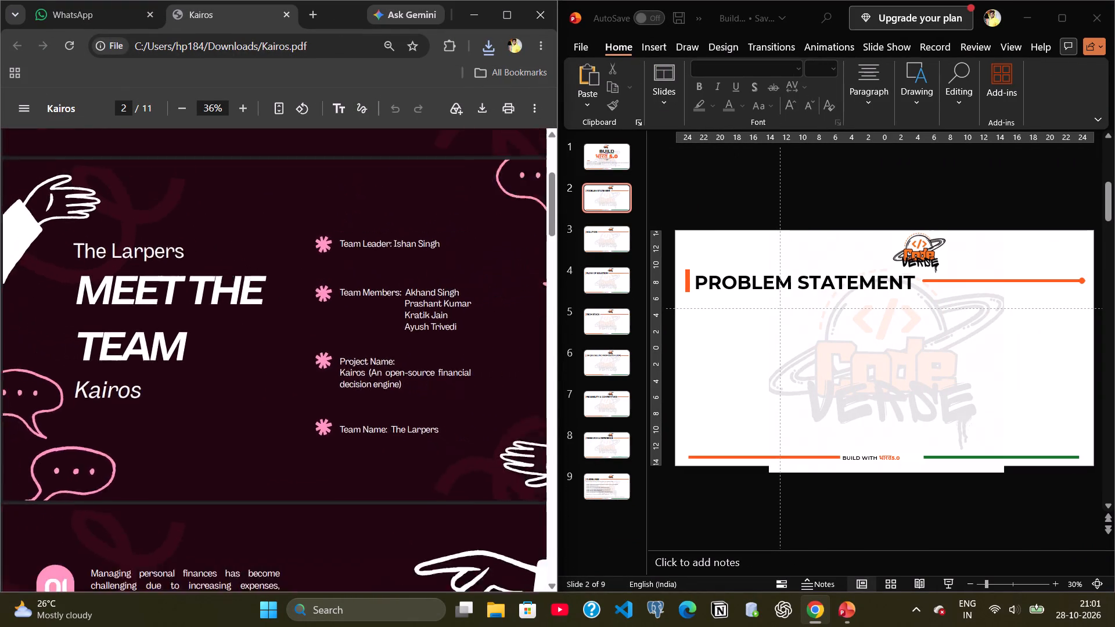
scroll(330, 361, down, 3)
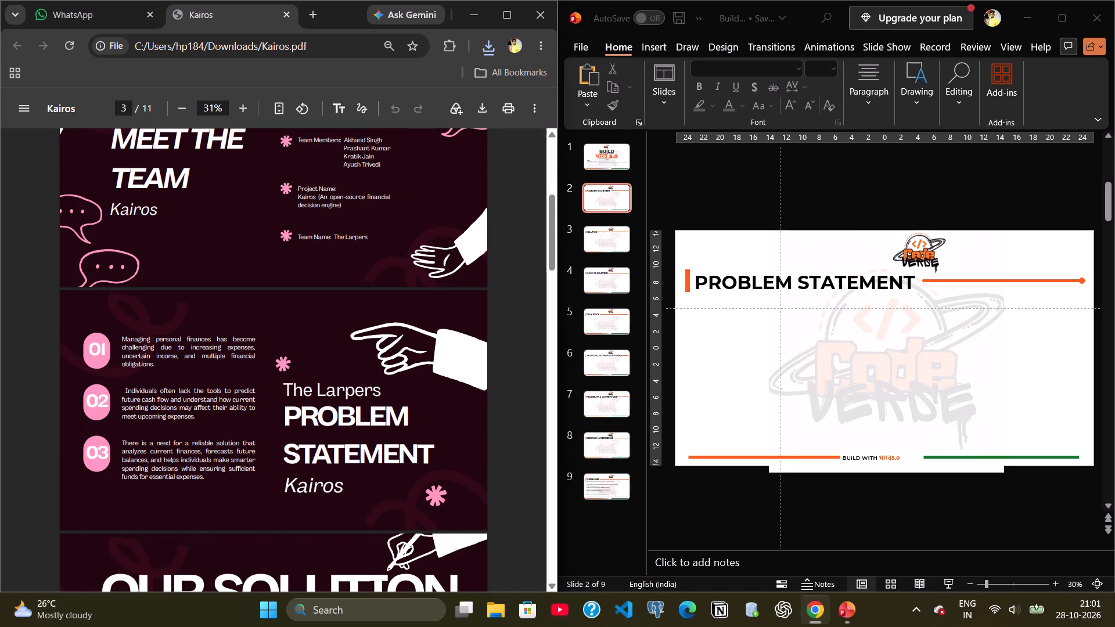
drag(122, 339, 170, 372)
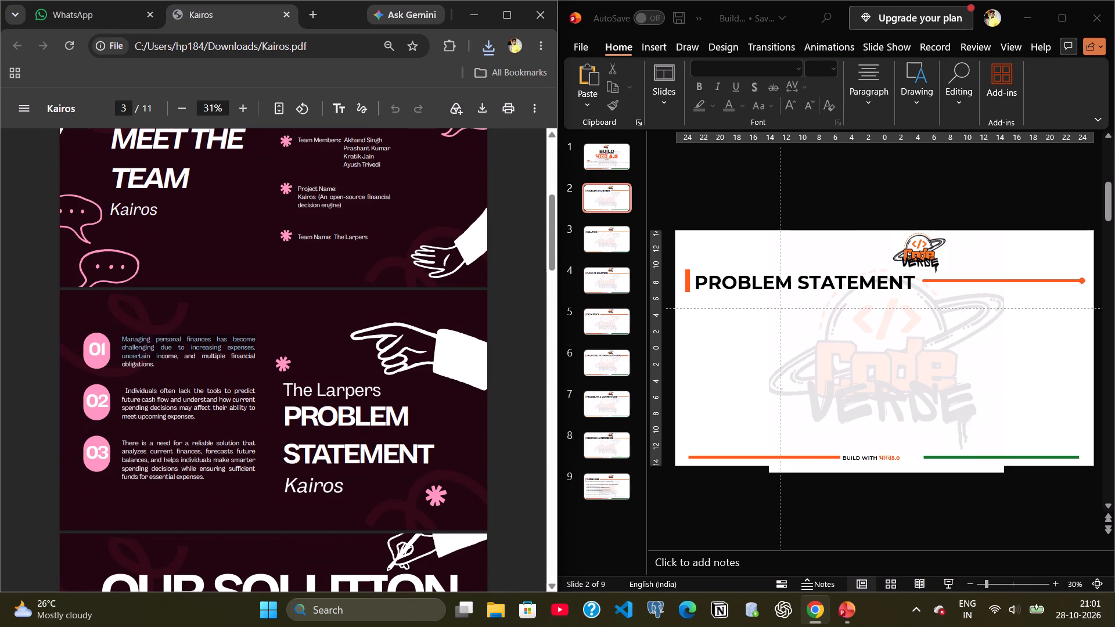
drag(170, 372, 250, 370)
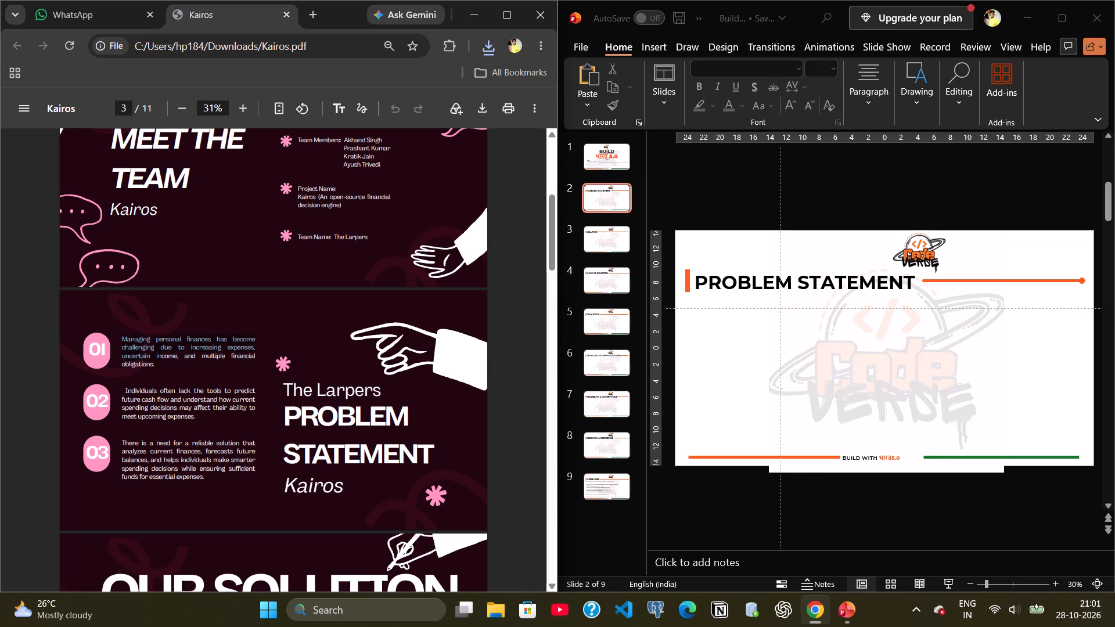
click(250, 370)
drag(122, 336, 262, 419)
drag(262, 419, 259, 489)
click(221, 366)
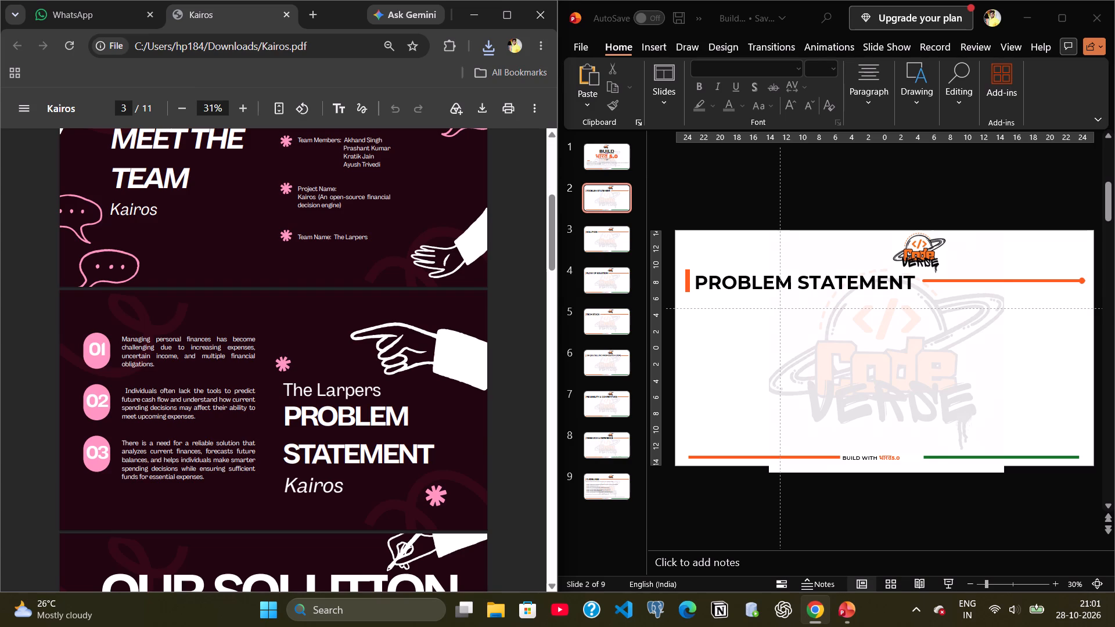
drag(124, 391, 256, 489)
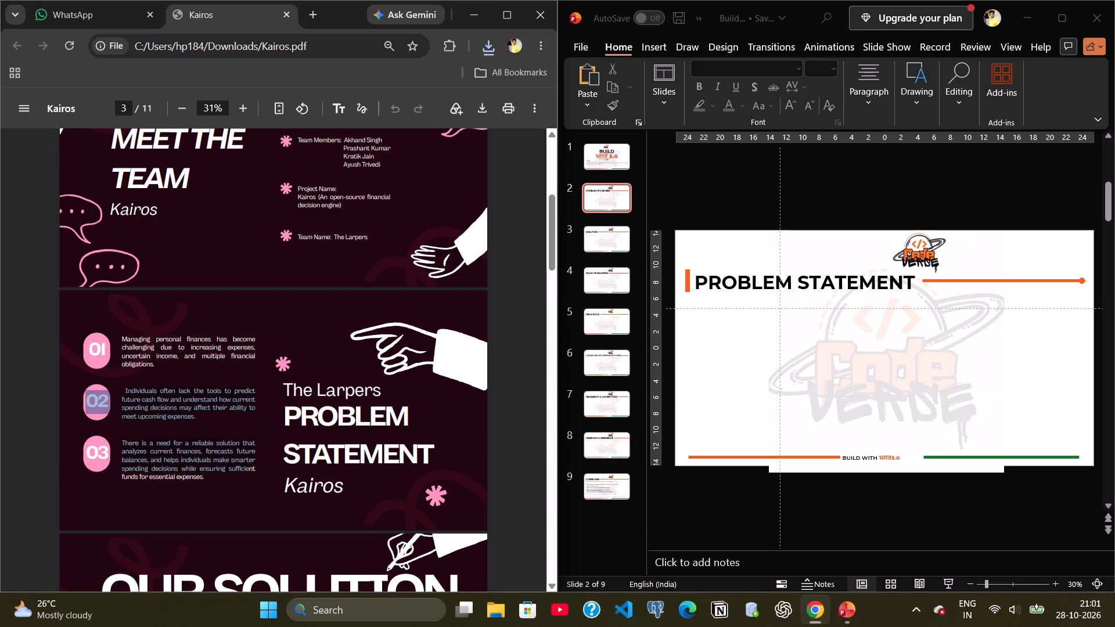
drag(256, 489, 203, 354)
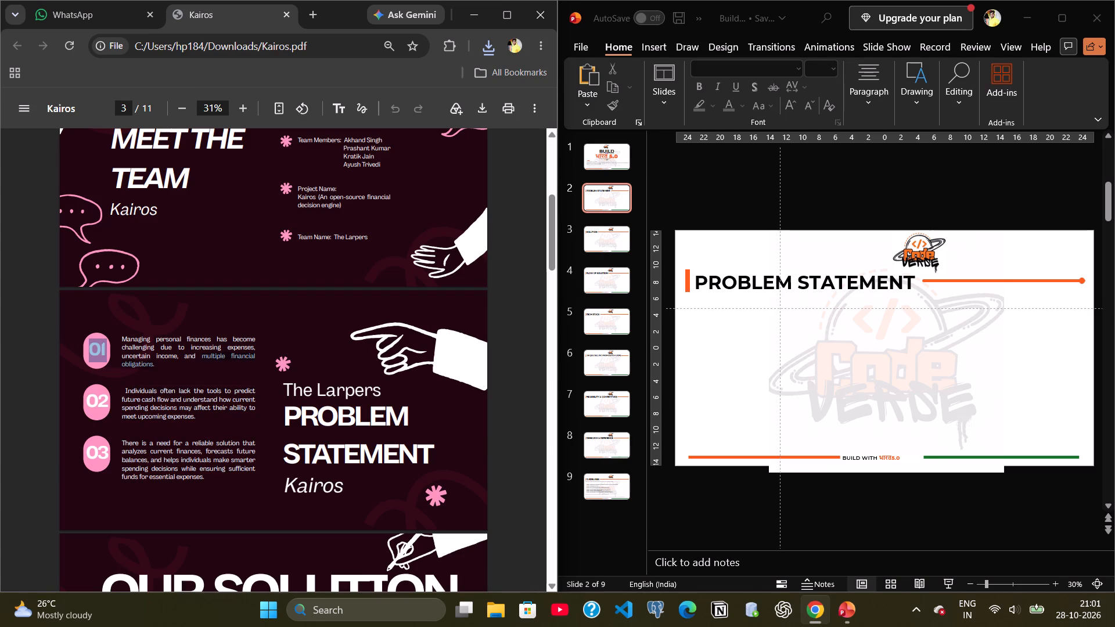
drag(203, 354, 114, 336)
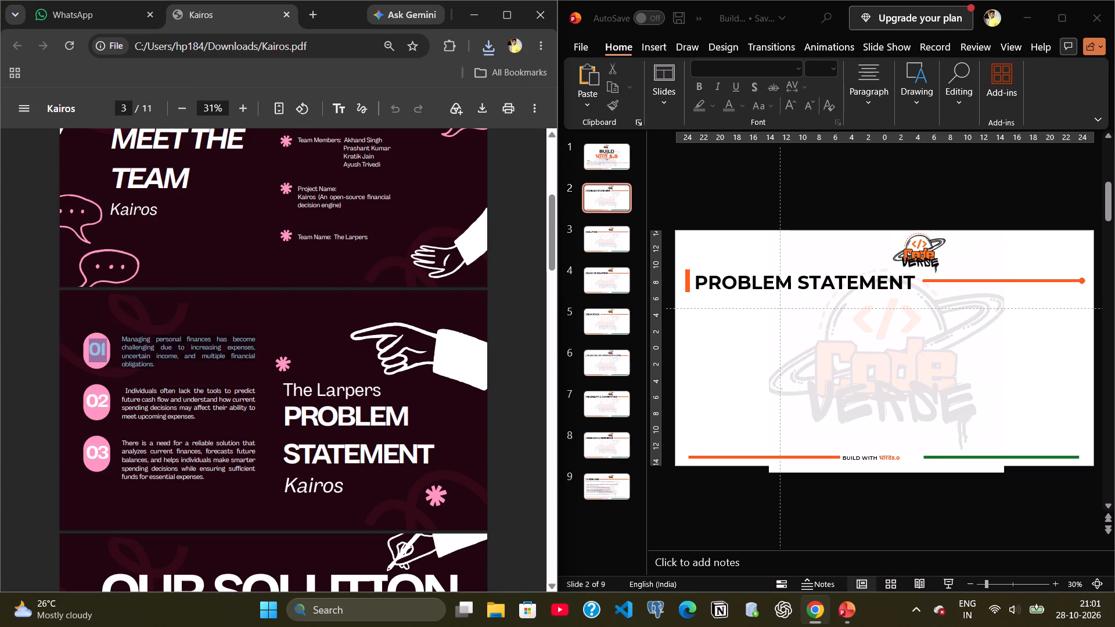
drag(114, 336, 120, 340)
click(164, 372)
drag(154, 363, 152, 363)
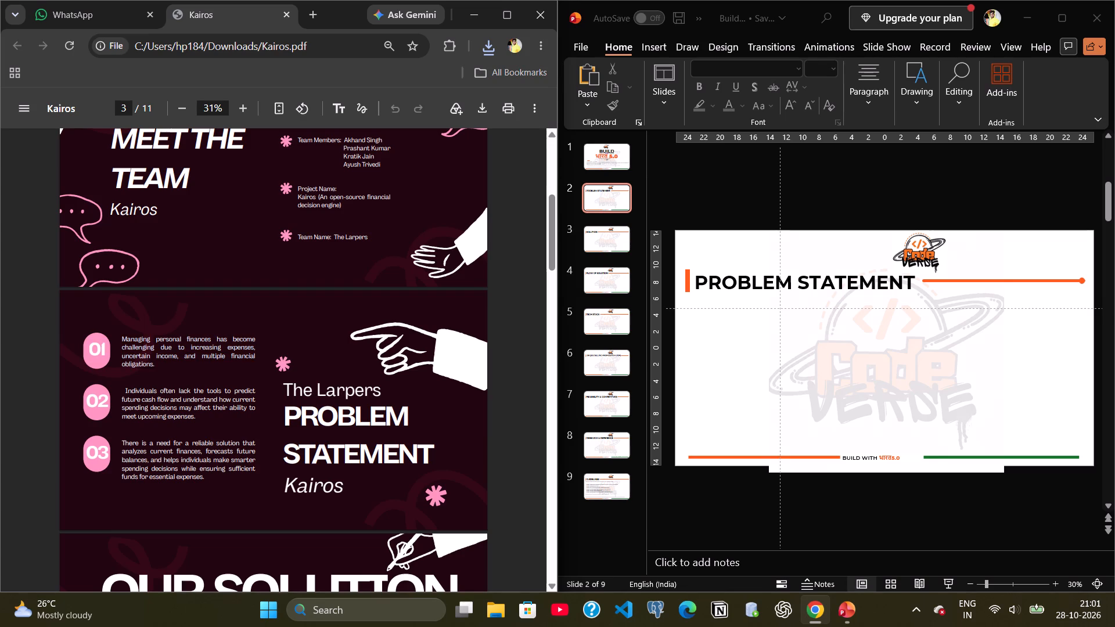
drag(152, 363, 122, 337)
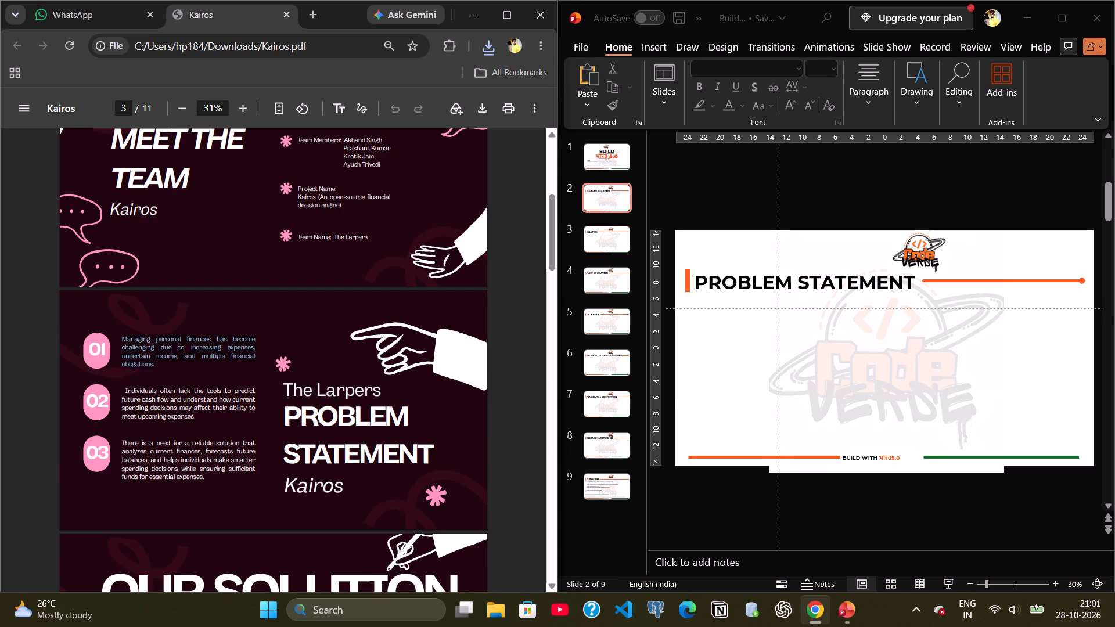
drag(122, 337, 119, 336)
key(ctrl+c)
click(293, 351)
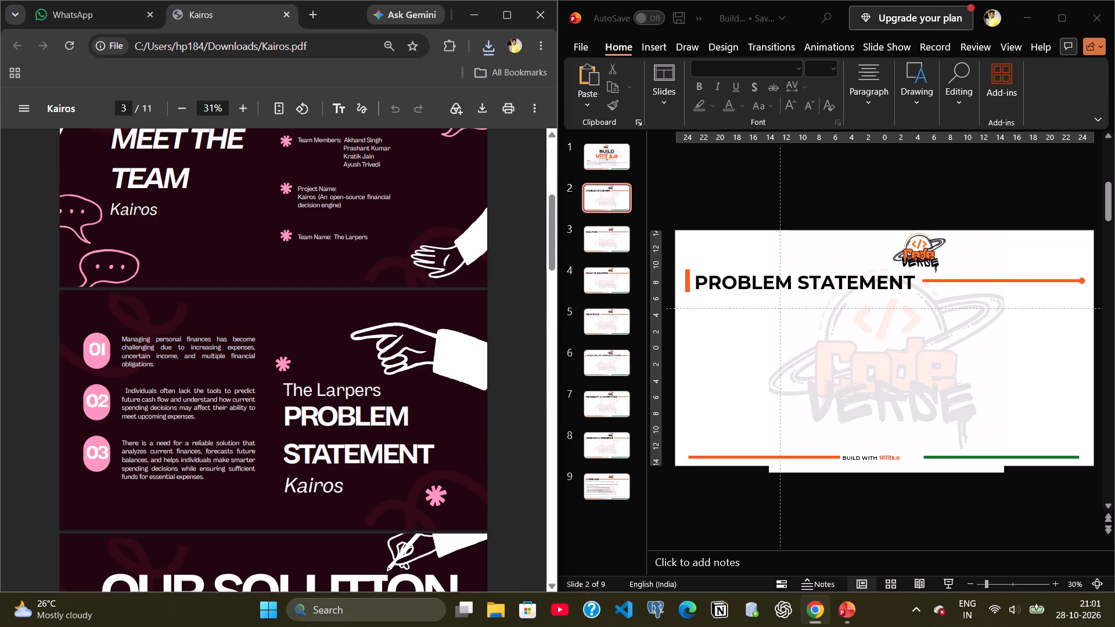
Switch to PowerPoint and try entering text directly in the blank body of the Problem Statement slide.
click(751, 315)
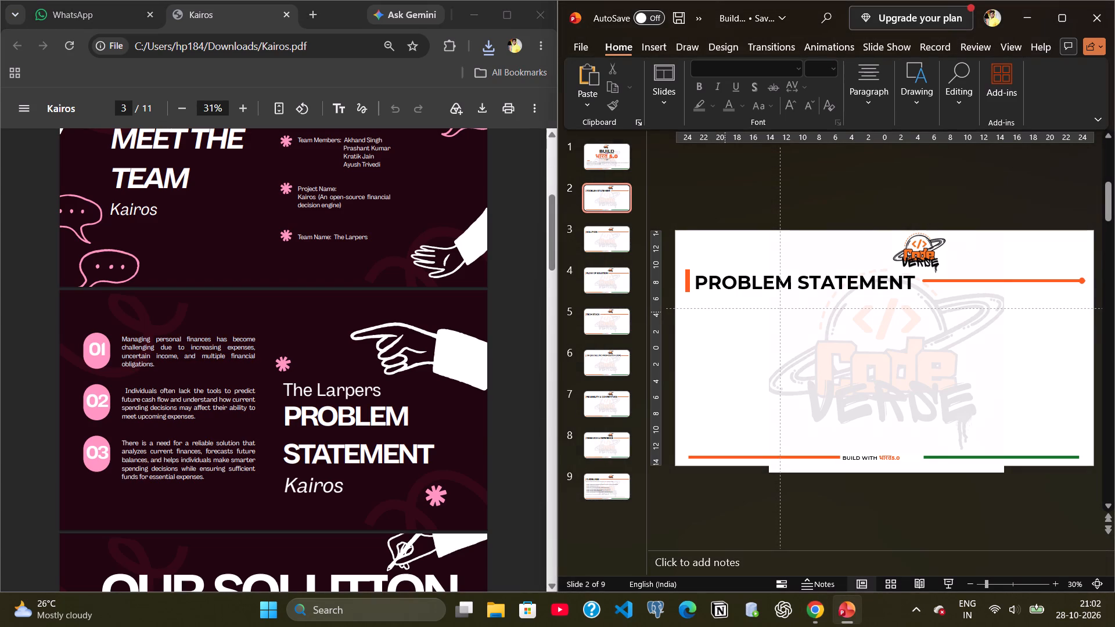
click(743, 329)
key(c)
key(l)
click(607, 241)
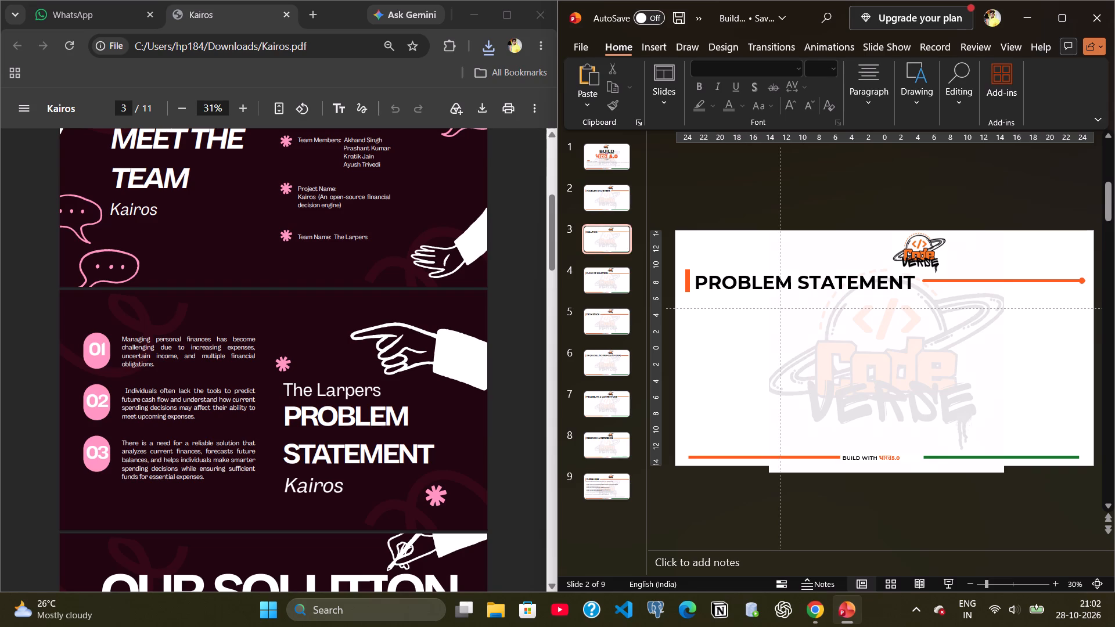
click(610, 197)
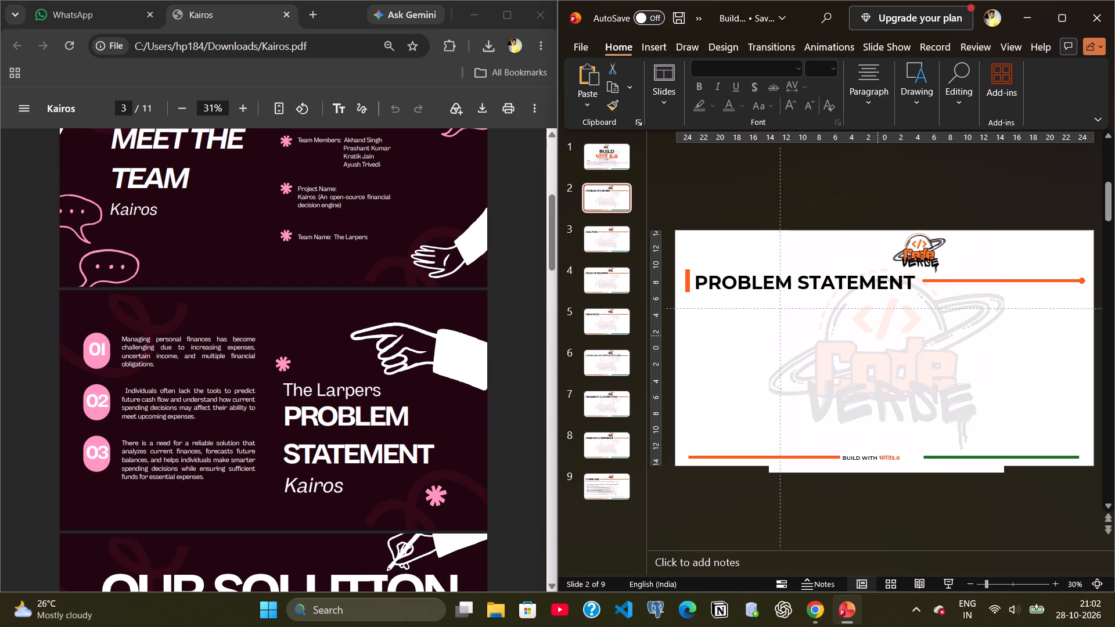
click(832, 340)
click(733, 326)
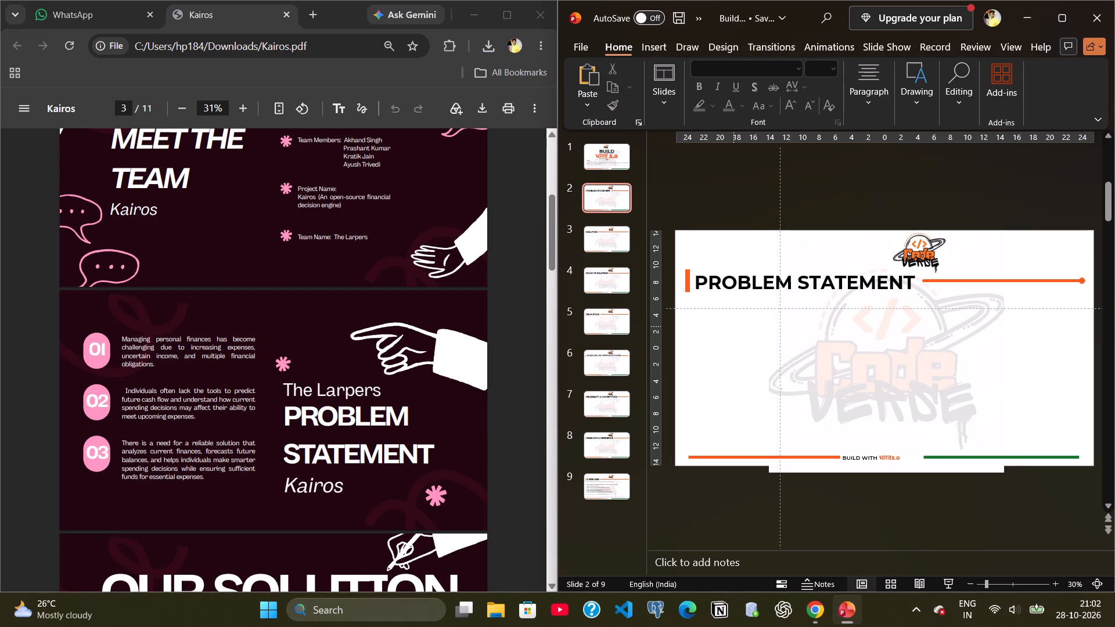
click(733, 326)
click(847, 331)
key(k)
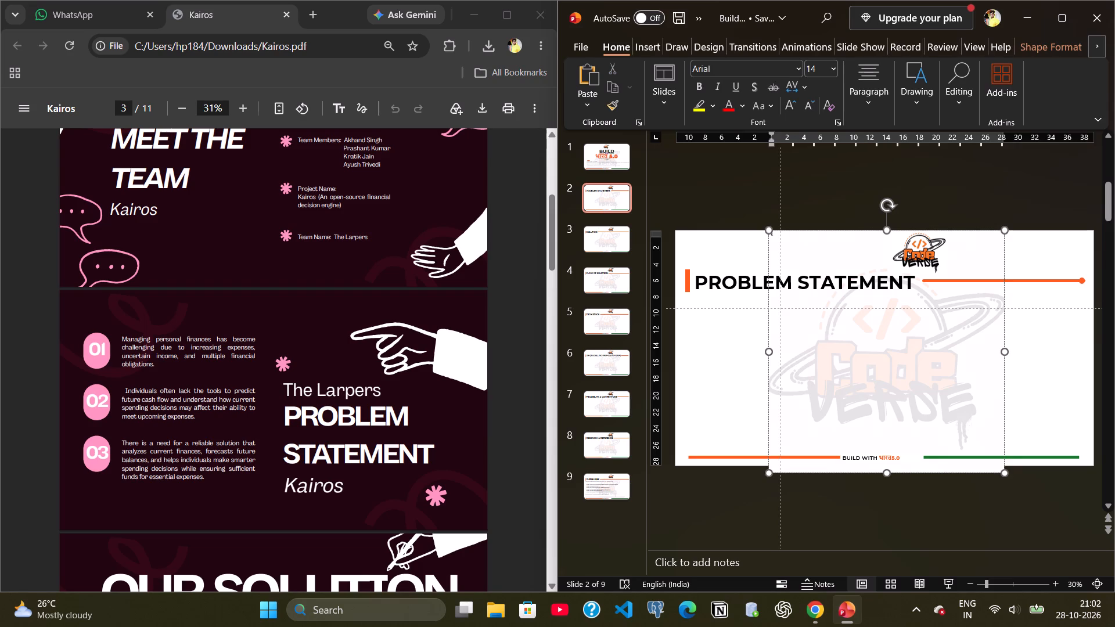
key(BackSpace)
Maximize the presentation window.
click(1060, 24)
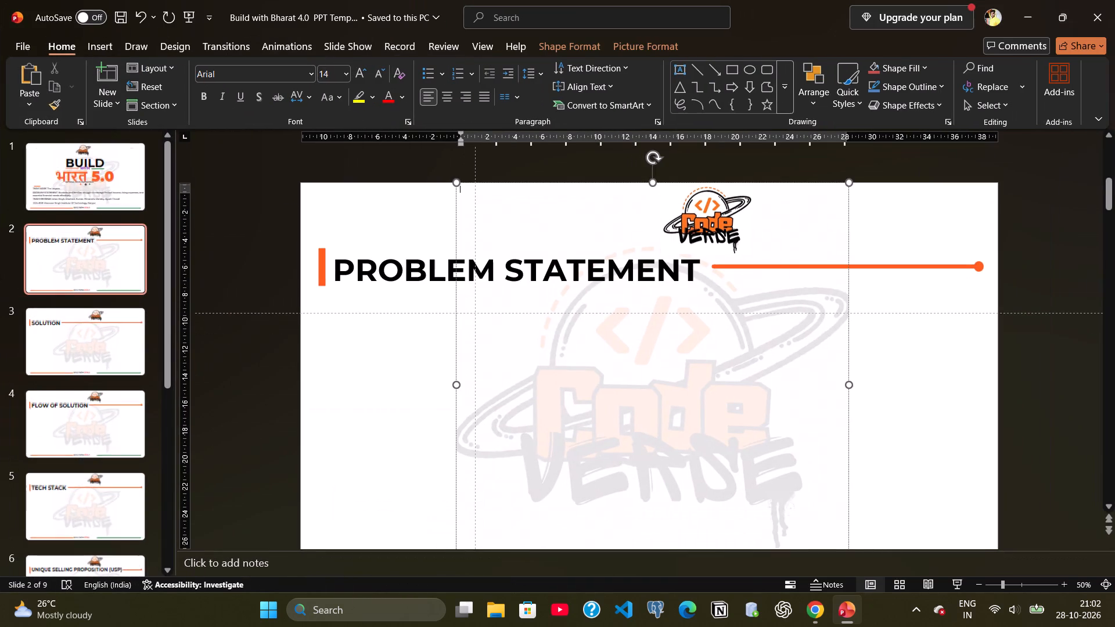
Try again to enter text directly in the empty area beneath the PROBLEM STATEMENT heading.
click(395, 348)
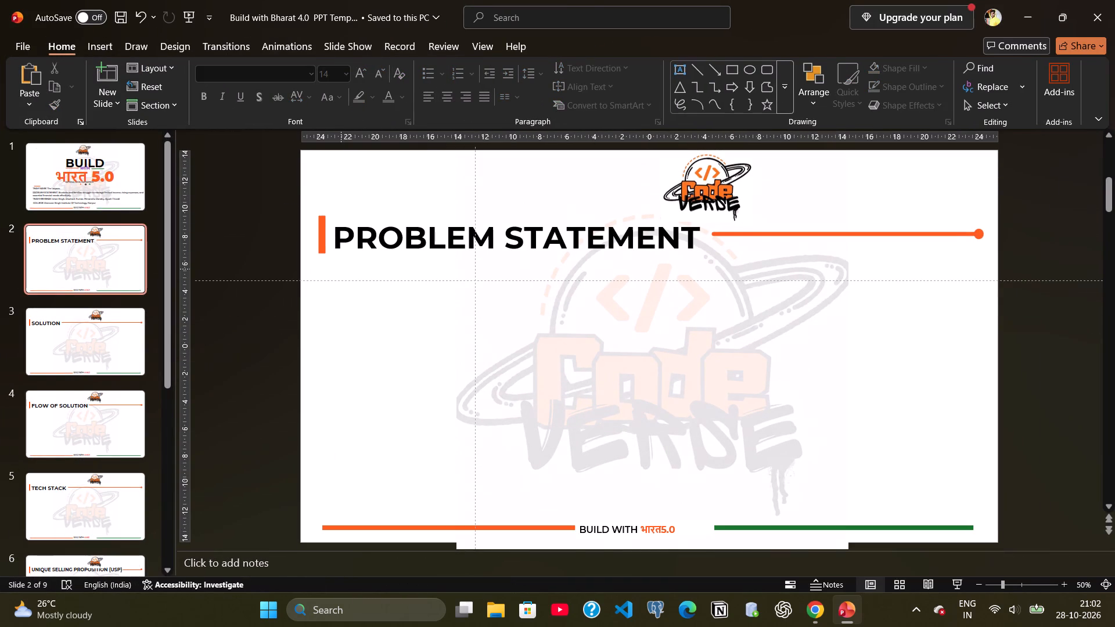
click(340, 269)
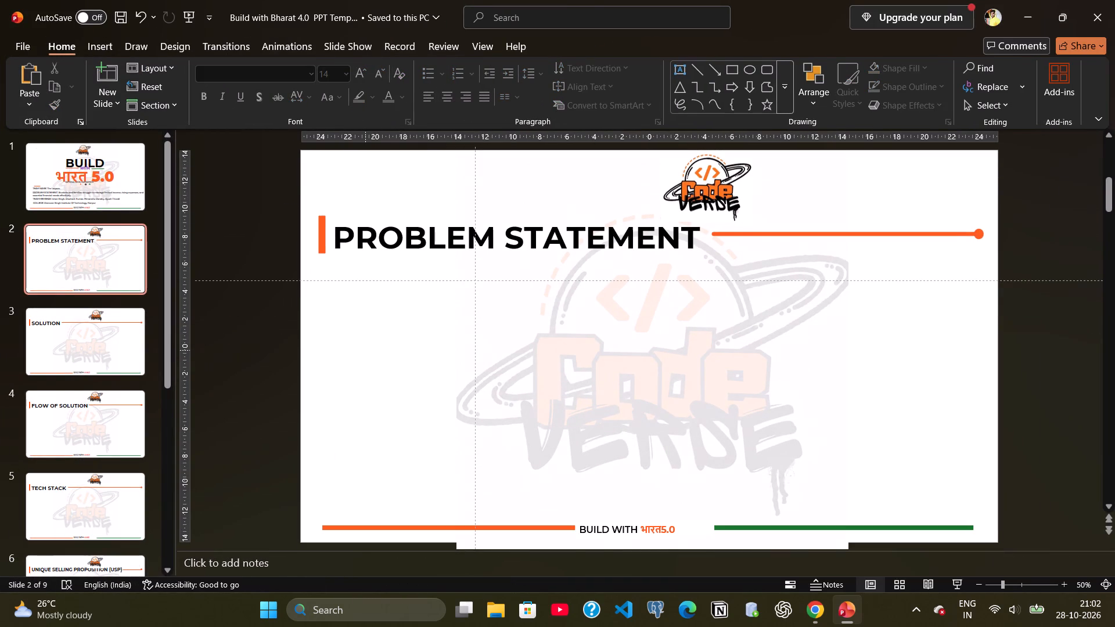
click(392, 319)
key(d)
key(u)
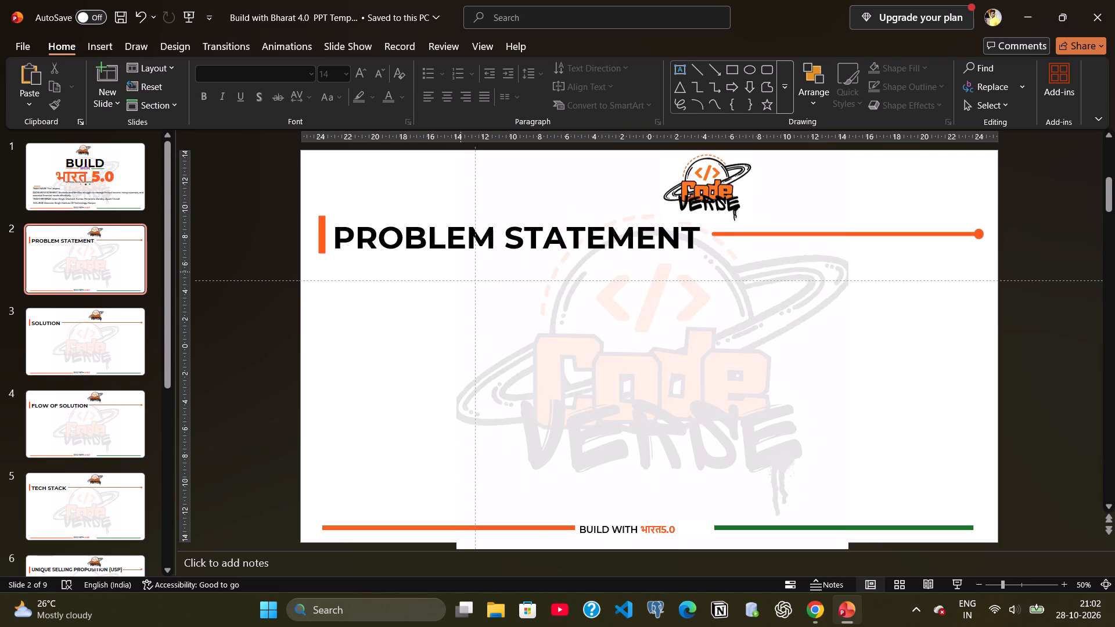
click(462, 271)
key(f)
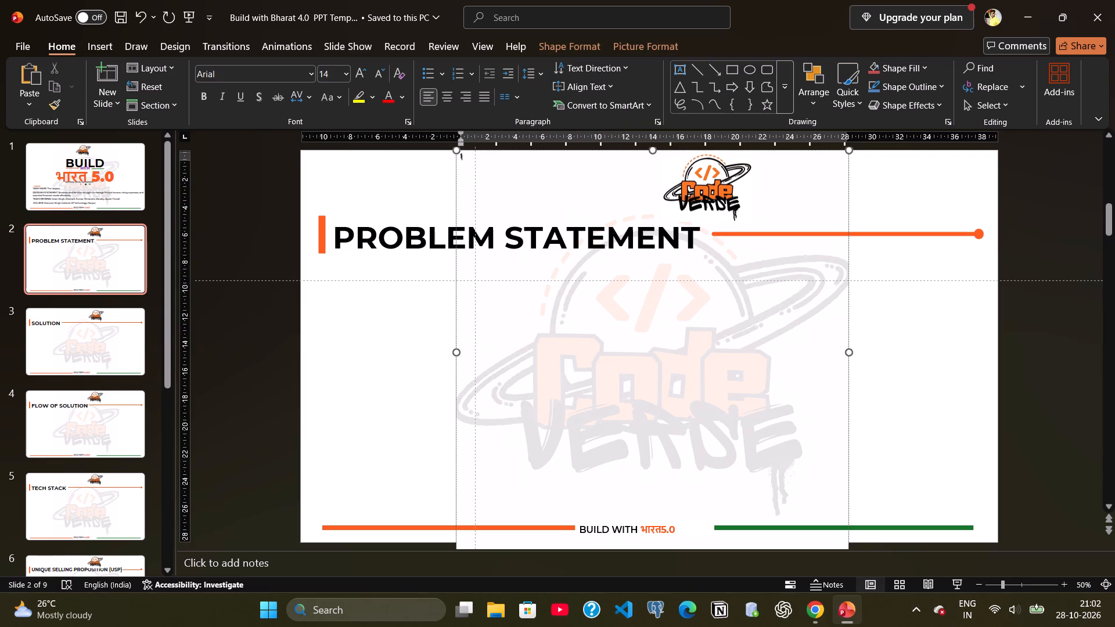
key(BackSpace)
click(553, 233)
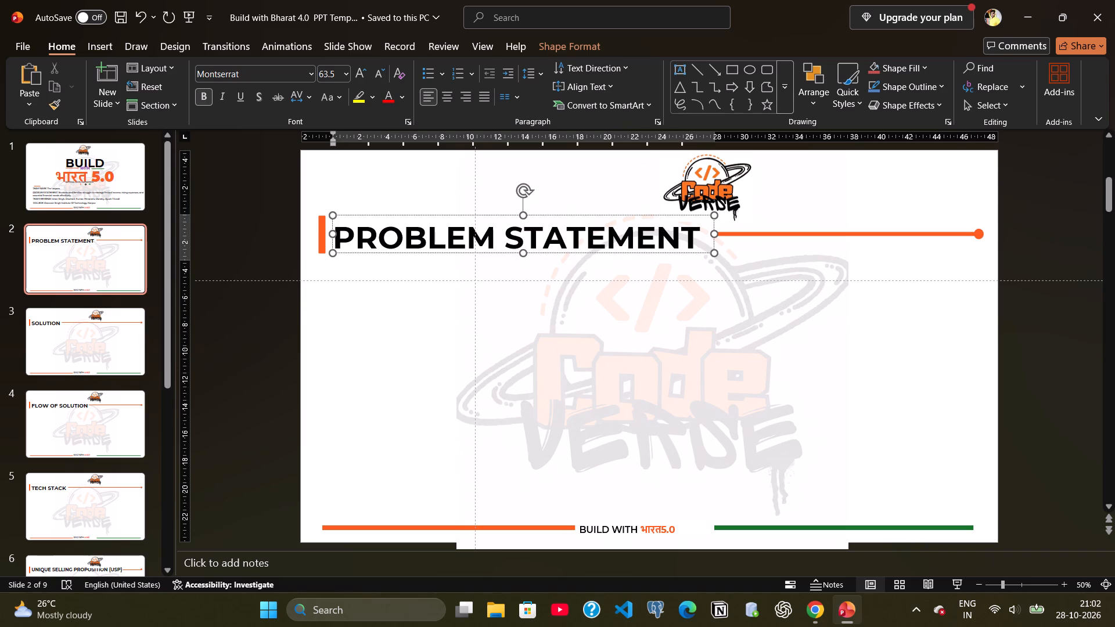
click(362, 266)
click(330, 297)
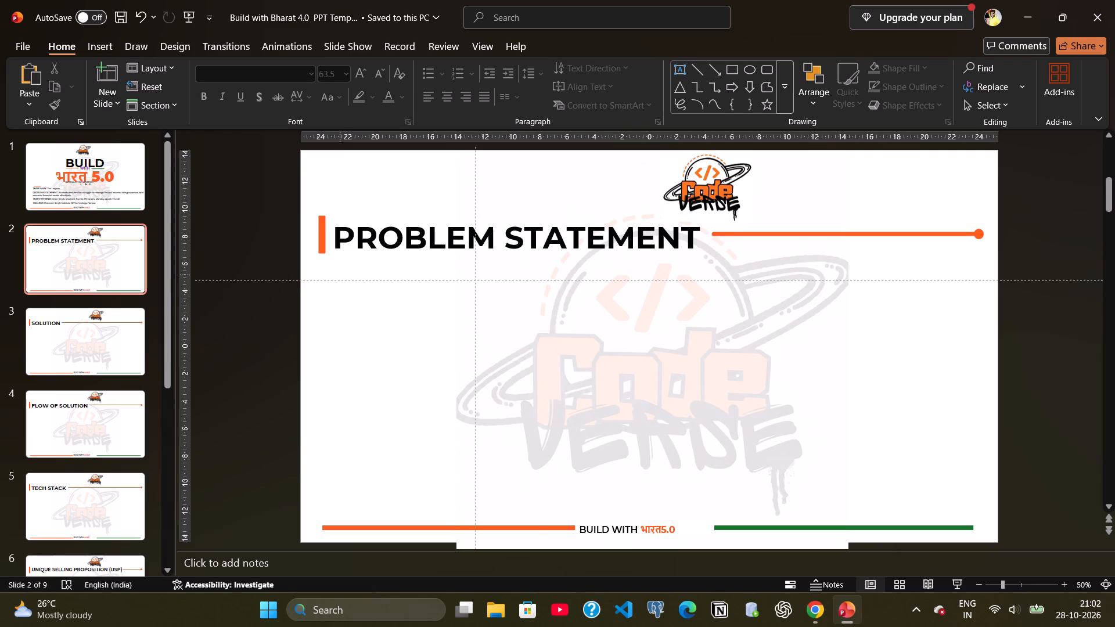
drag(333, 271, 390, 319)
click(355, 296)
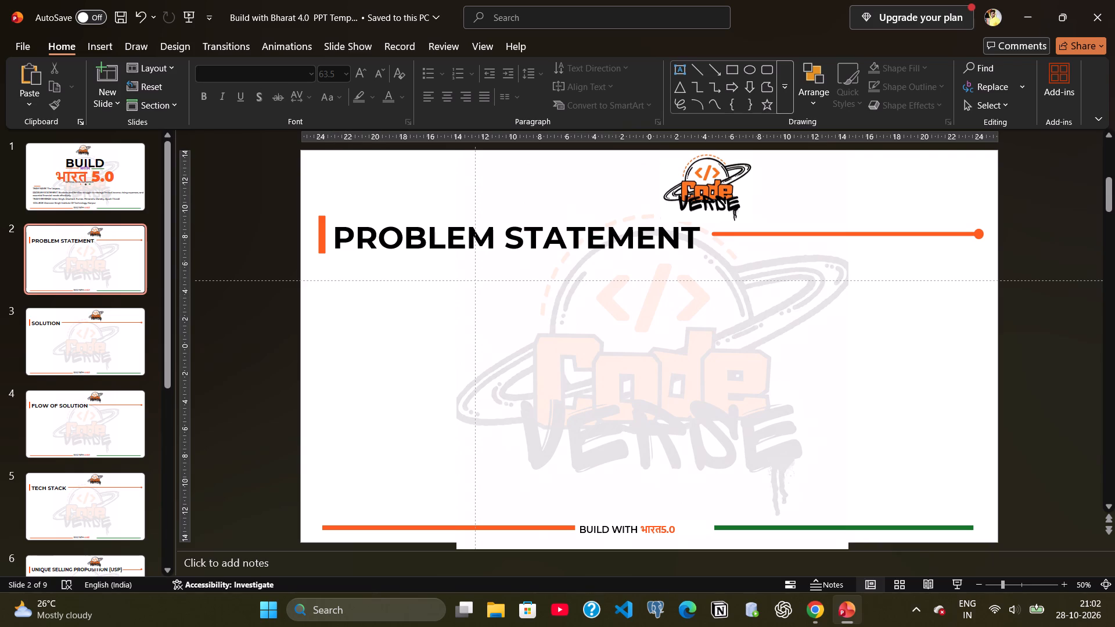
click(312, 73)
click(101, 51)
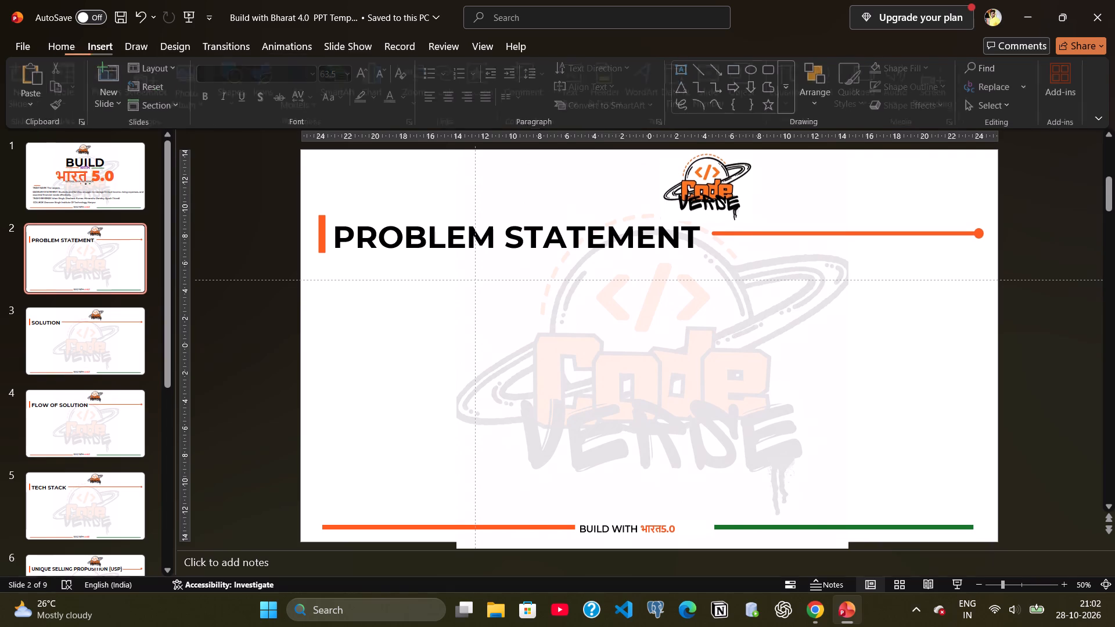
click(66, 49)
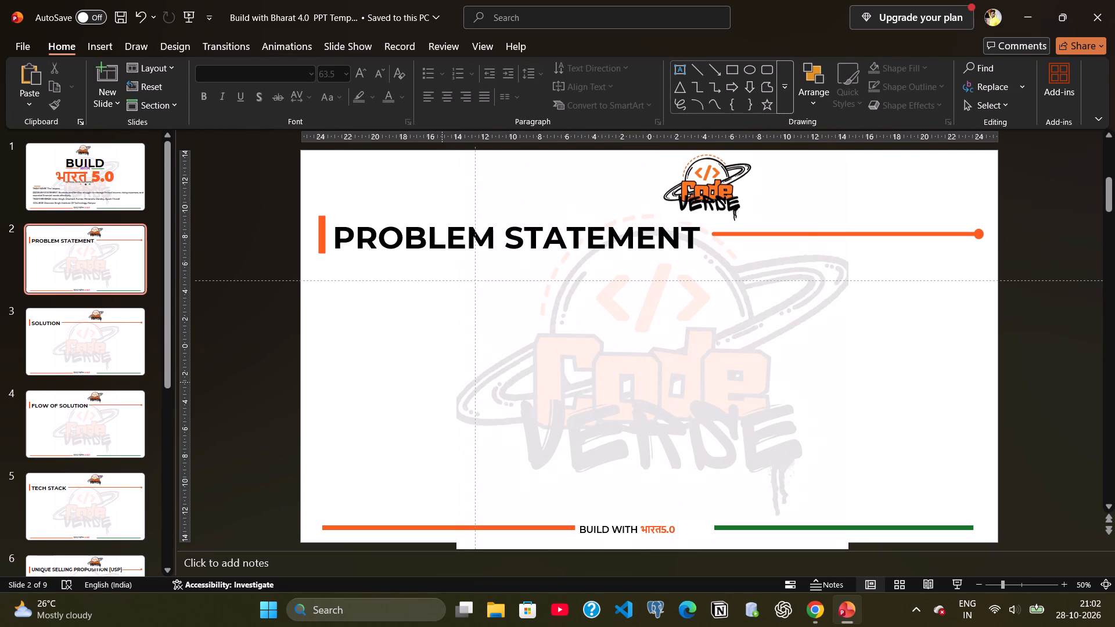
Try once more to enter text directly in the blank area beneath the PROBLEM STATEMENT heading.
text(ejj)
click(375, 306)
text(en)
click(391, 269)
Widen the PROBLEM STATEMENT heading's text box so it extends almost to the slide's right edge.
click(390, 220)
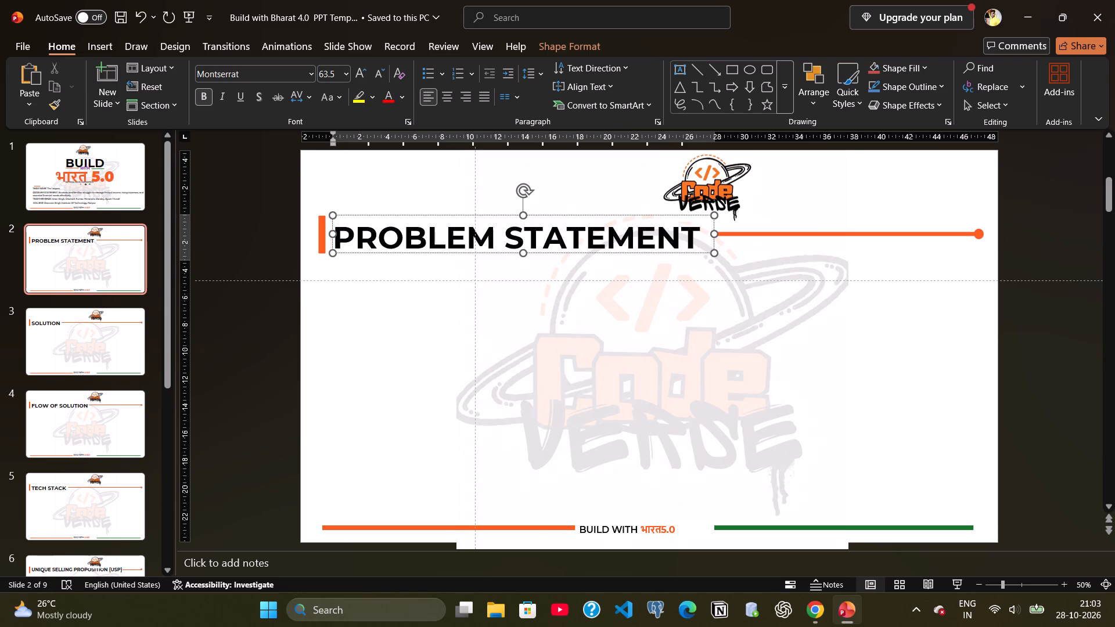
drag(716, 253, 936, 500)
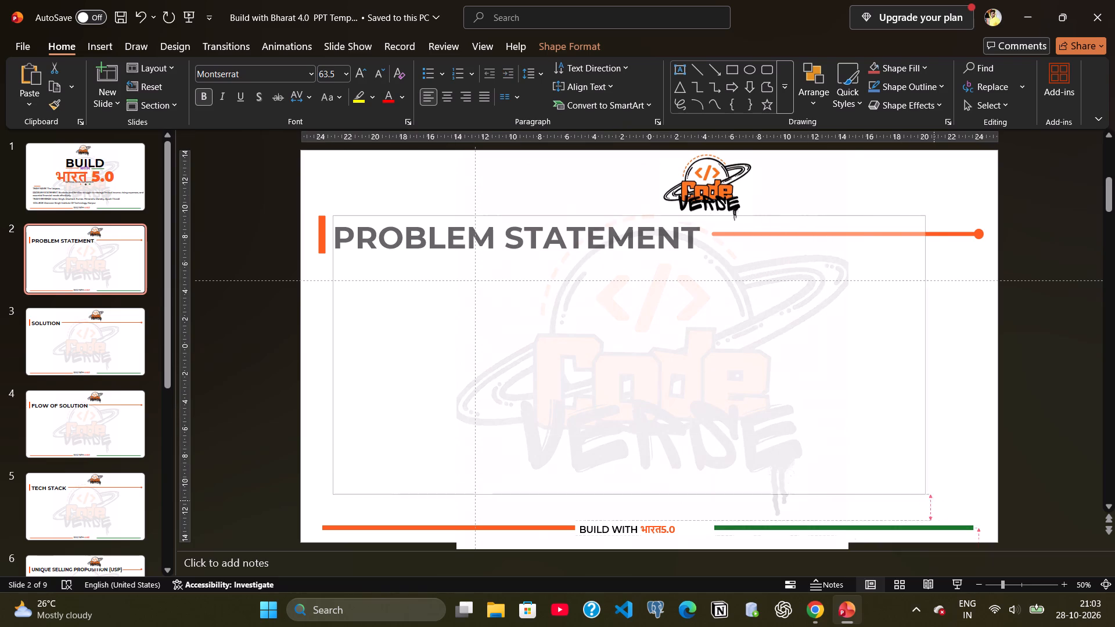
drag(936, 500, 996, 541)
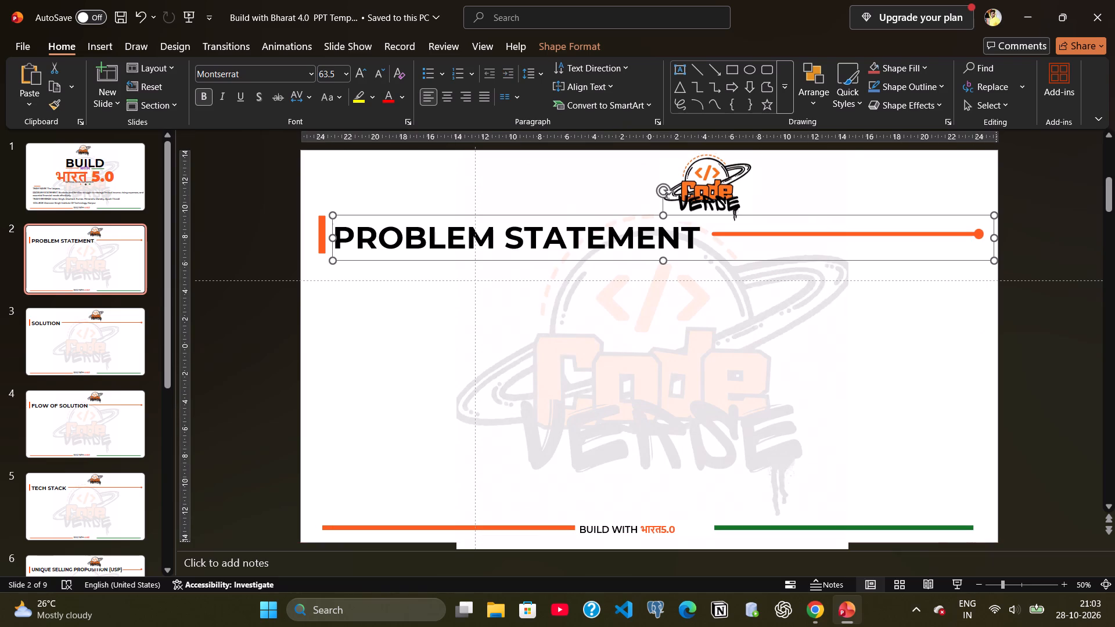
Add seven line breaks after the PROBLEM STATEMENT heading so its text box extends down over the slide body.
click(755, 360)
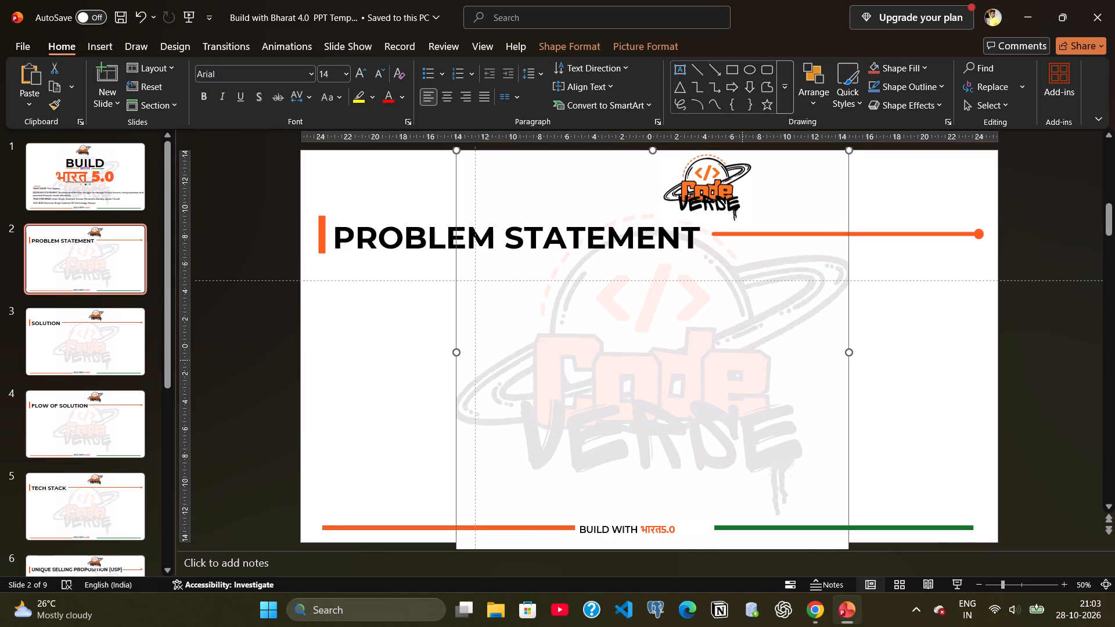
click(252, 305)
click(375, 311)
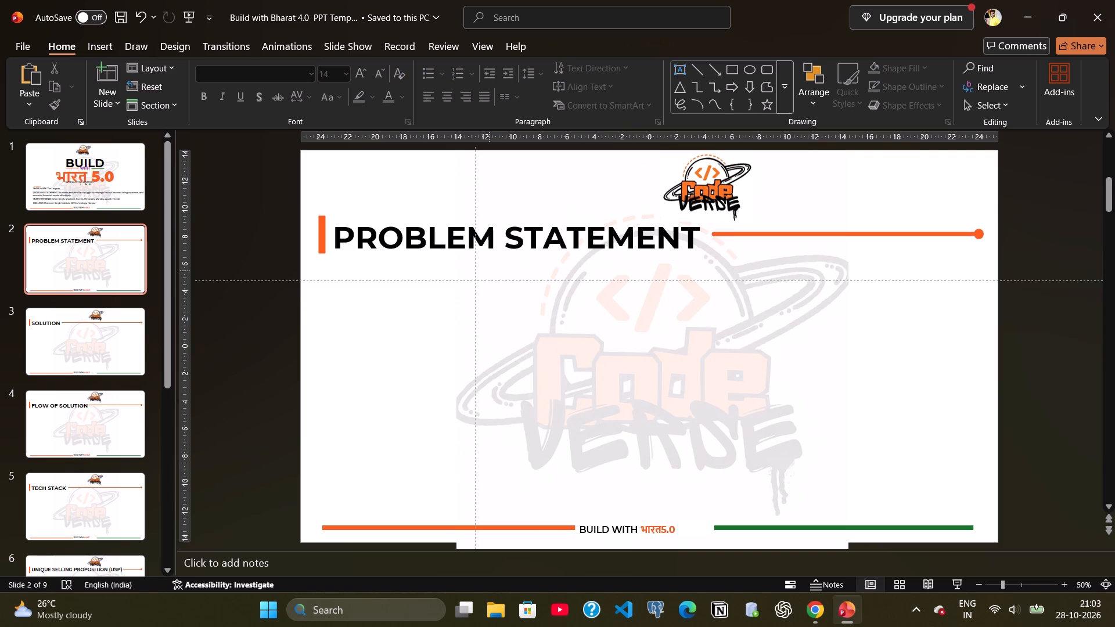
click(504, 259)
click(702, 240)
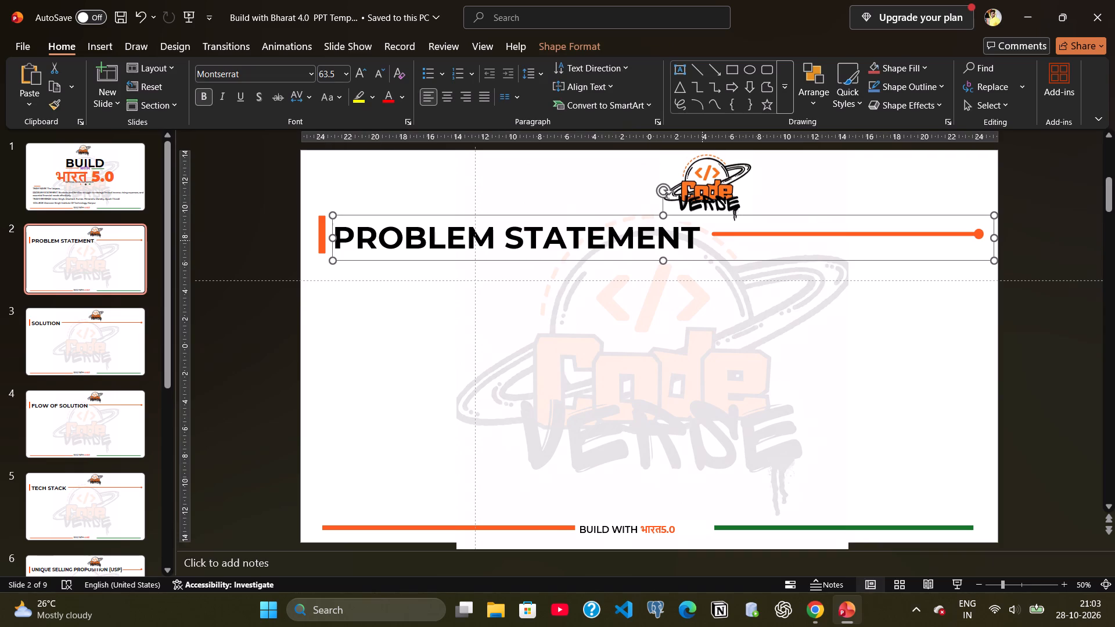
click(714, 235)
click(568, 233)
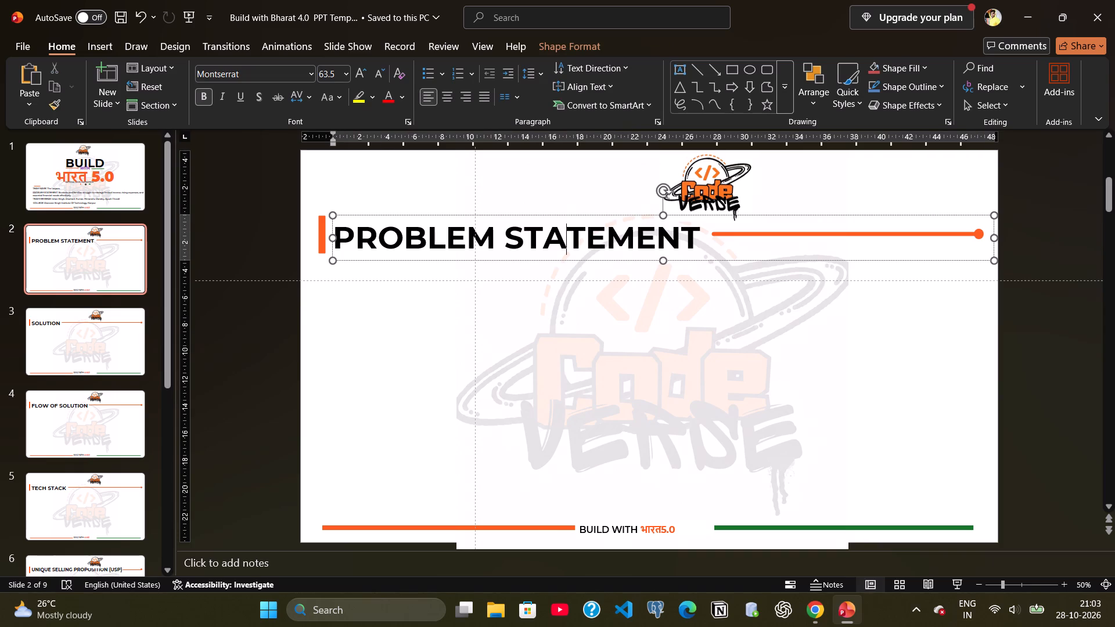
click(697, 237)
key(Return)
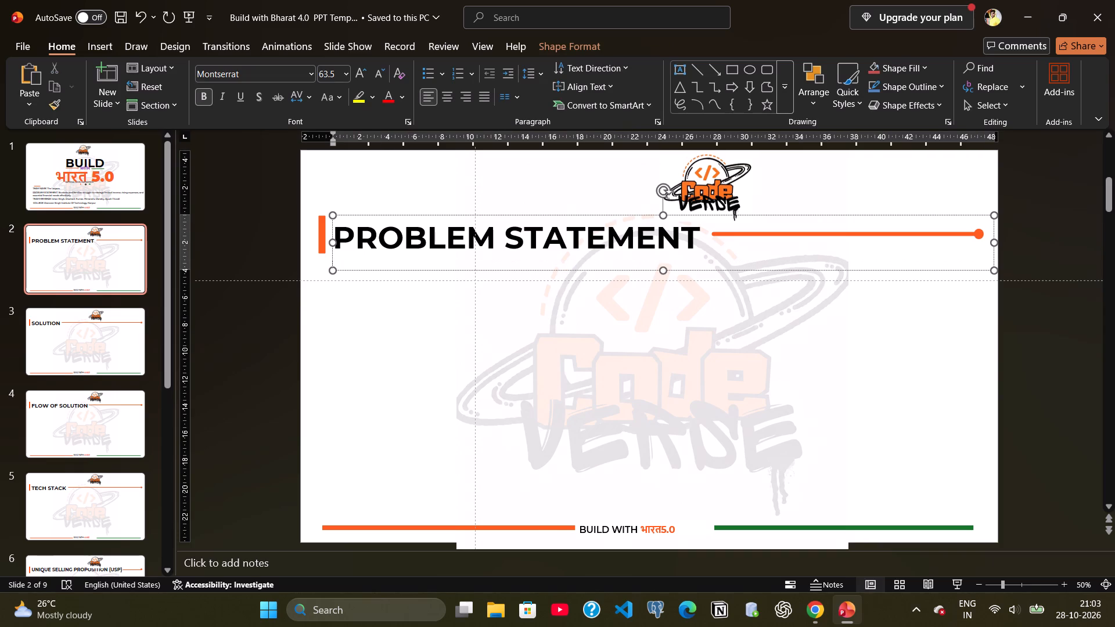
key(Return)
key(Return)
key(Return)
key(Return)
key(Return)
key(Return)
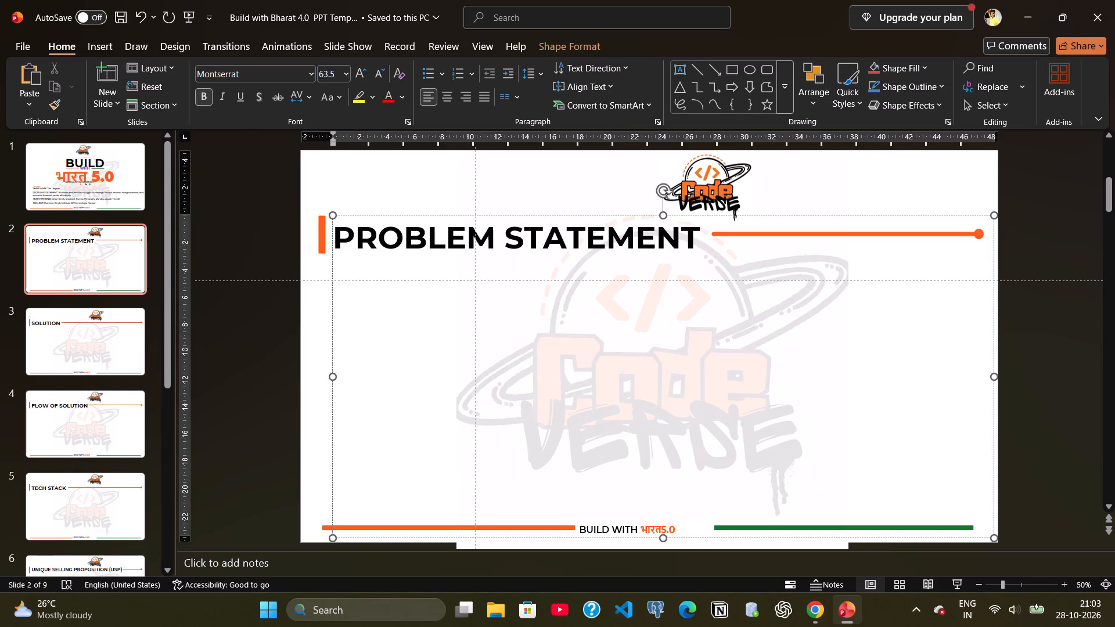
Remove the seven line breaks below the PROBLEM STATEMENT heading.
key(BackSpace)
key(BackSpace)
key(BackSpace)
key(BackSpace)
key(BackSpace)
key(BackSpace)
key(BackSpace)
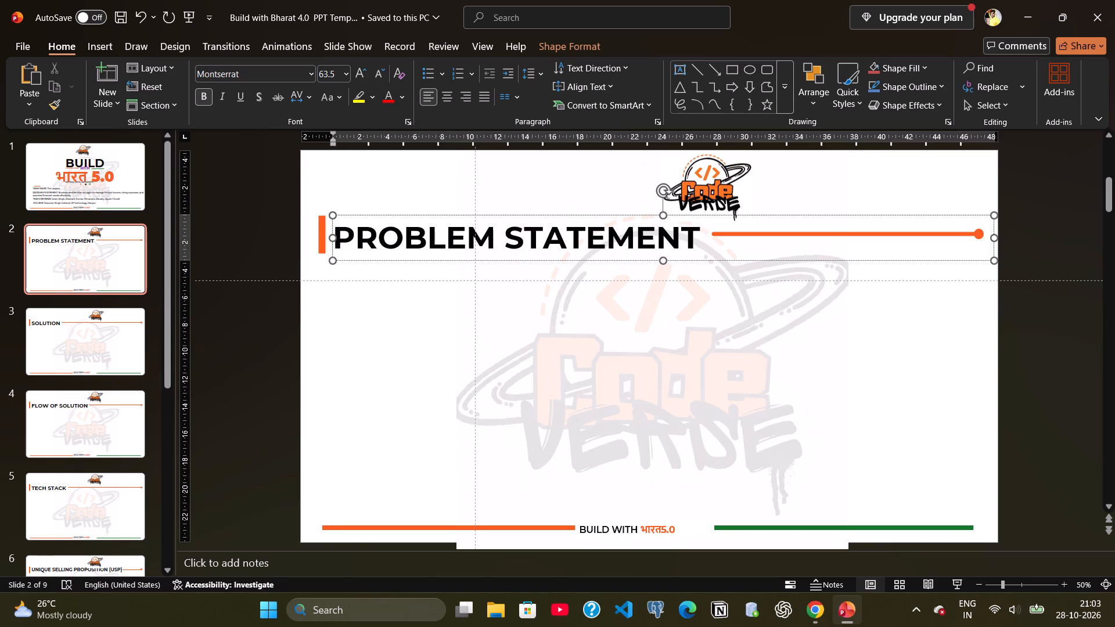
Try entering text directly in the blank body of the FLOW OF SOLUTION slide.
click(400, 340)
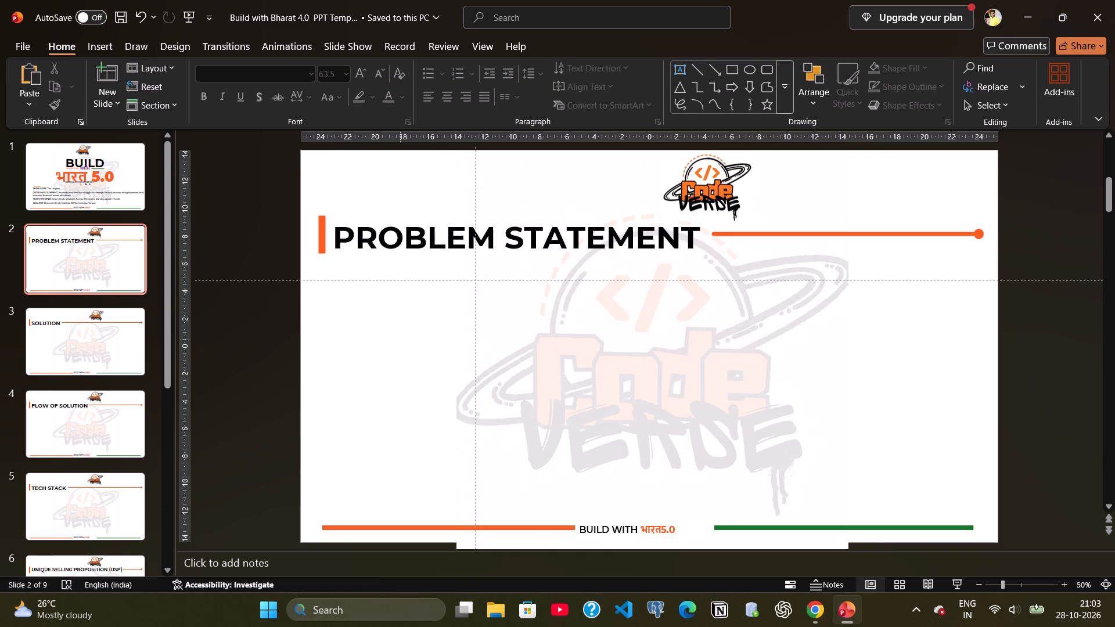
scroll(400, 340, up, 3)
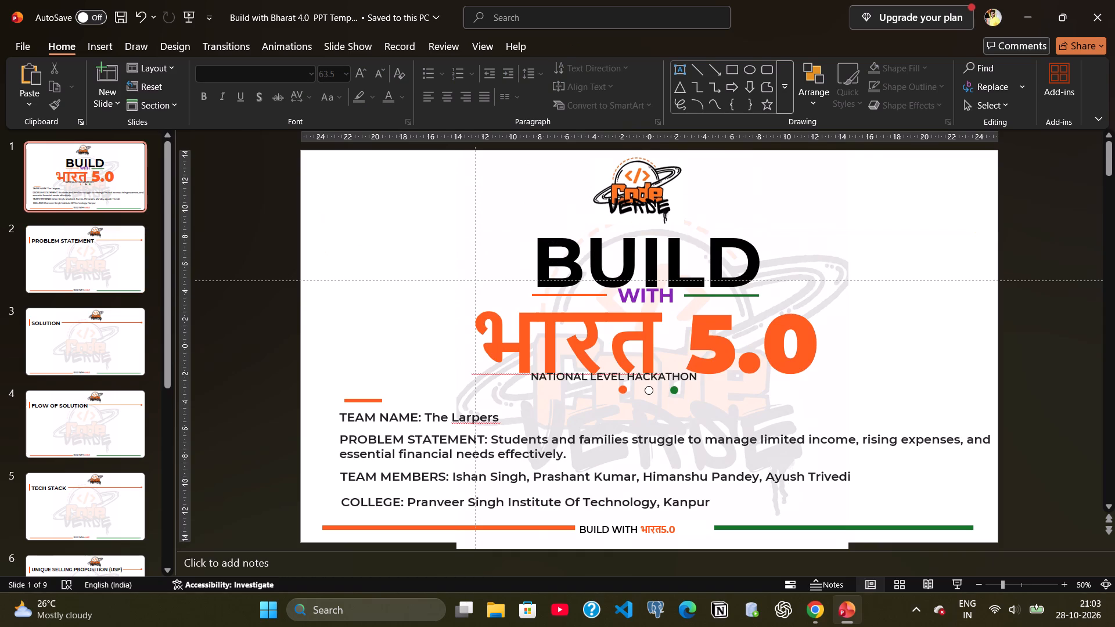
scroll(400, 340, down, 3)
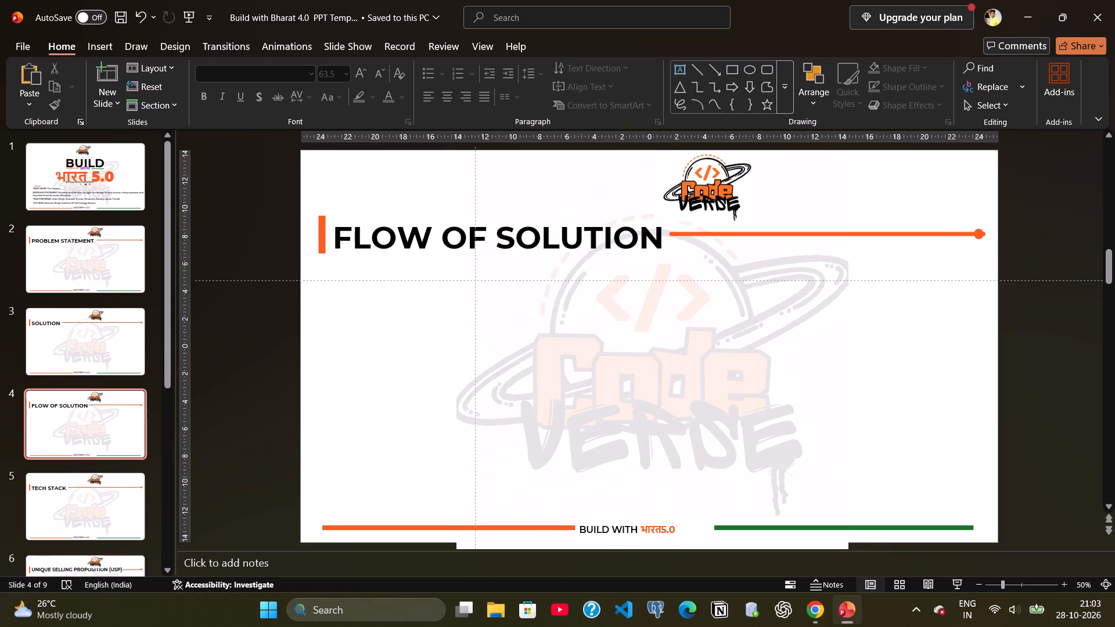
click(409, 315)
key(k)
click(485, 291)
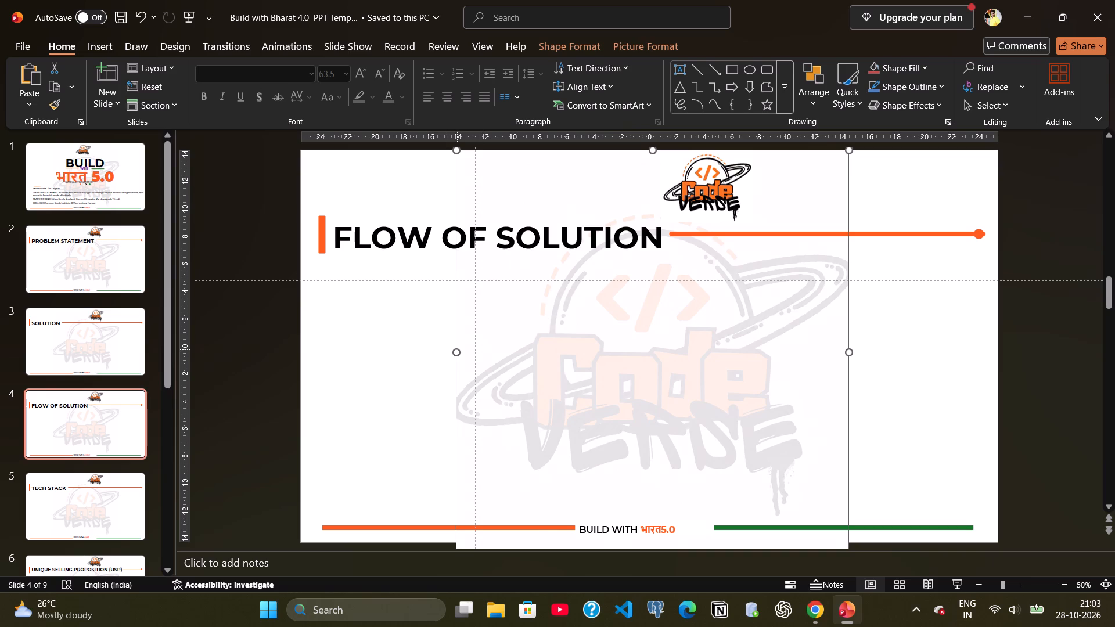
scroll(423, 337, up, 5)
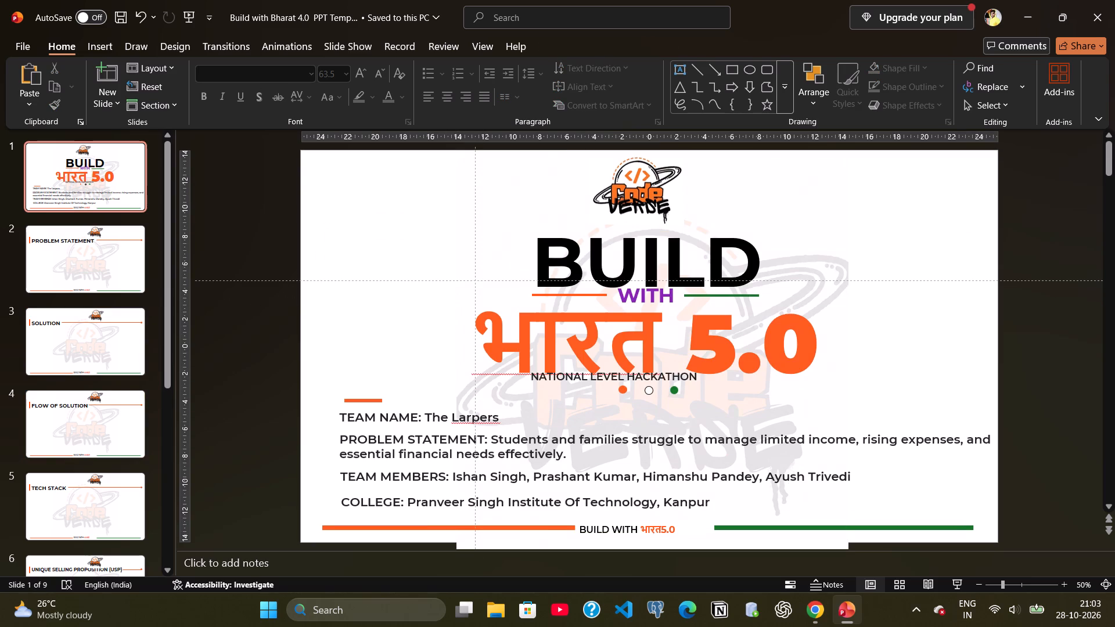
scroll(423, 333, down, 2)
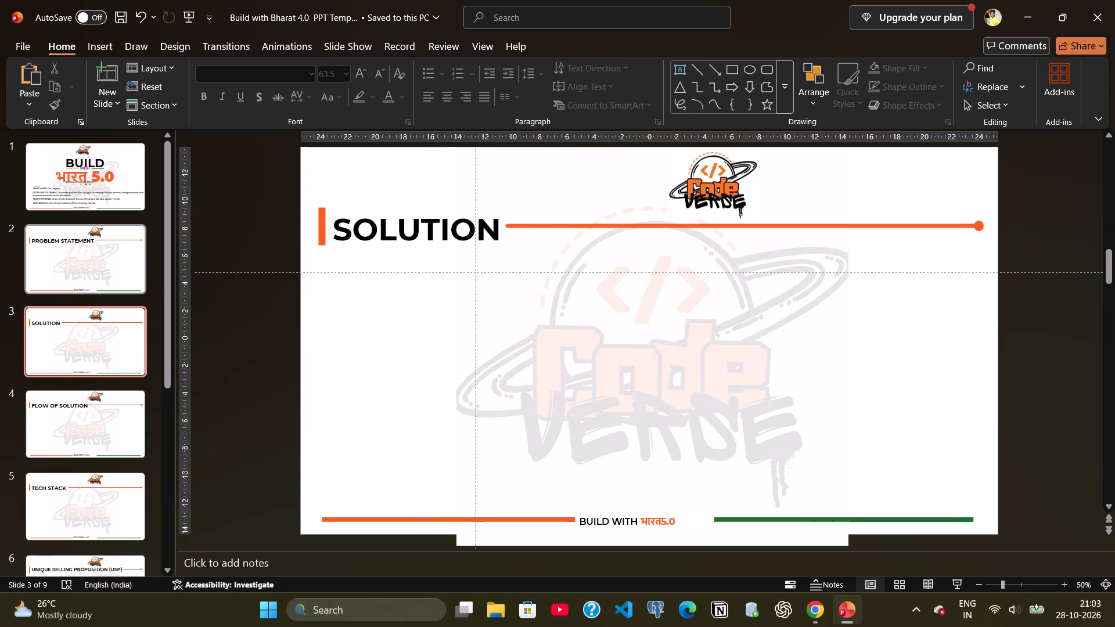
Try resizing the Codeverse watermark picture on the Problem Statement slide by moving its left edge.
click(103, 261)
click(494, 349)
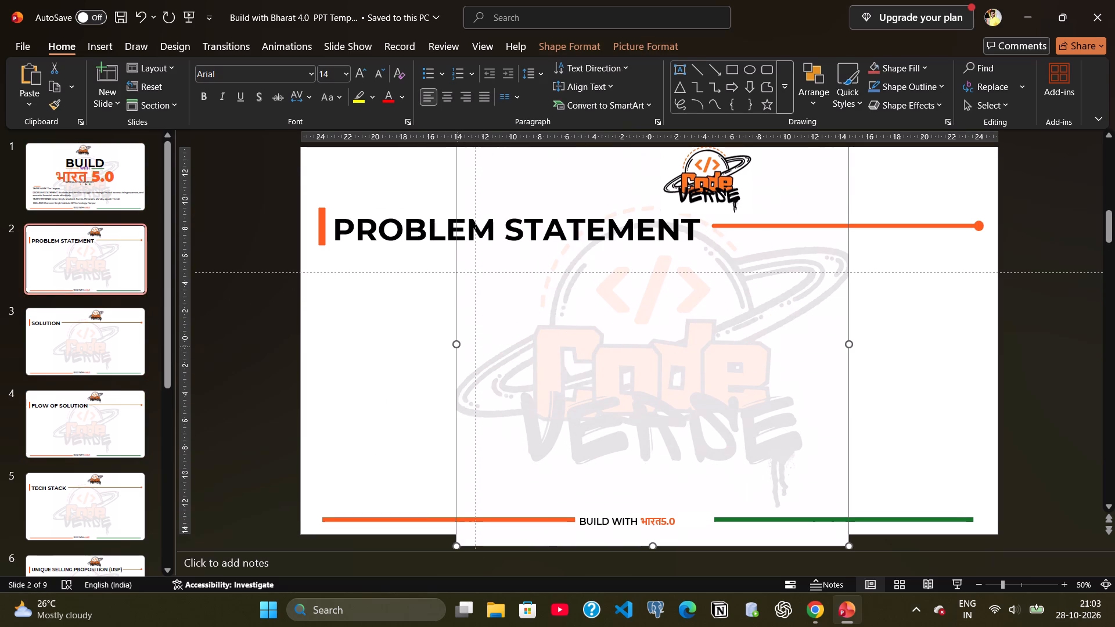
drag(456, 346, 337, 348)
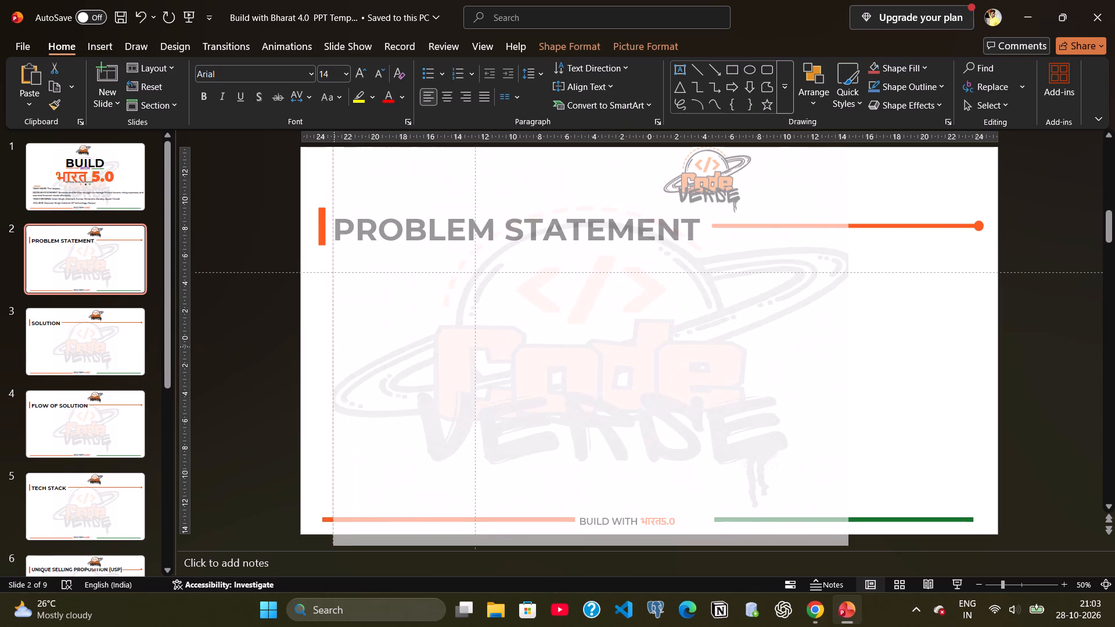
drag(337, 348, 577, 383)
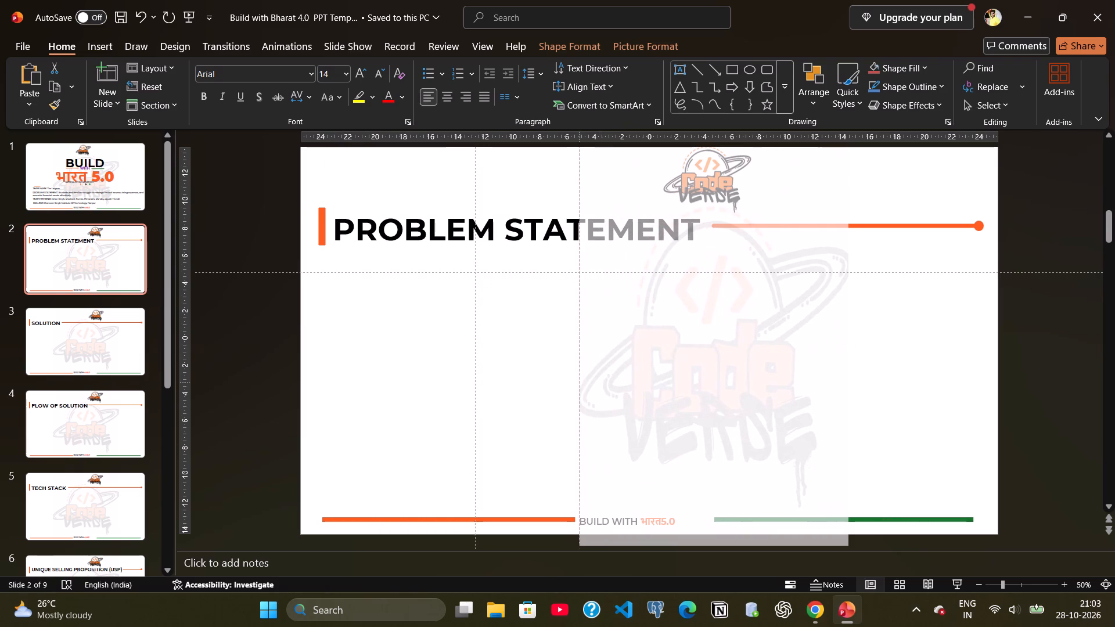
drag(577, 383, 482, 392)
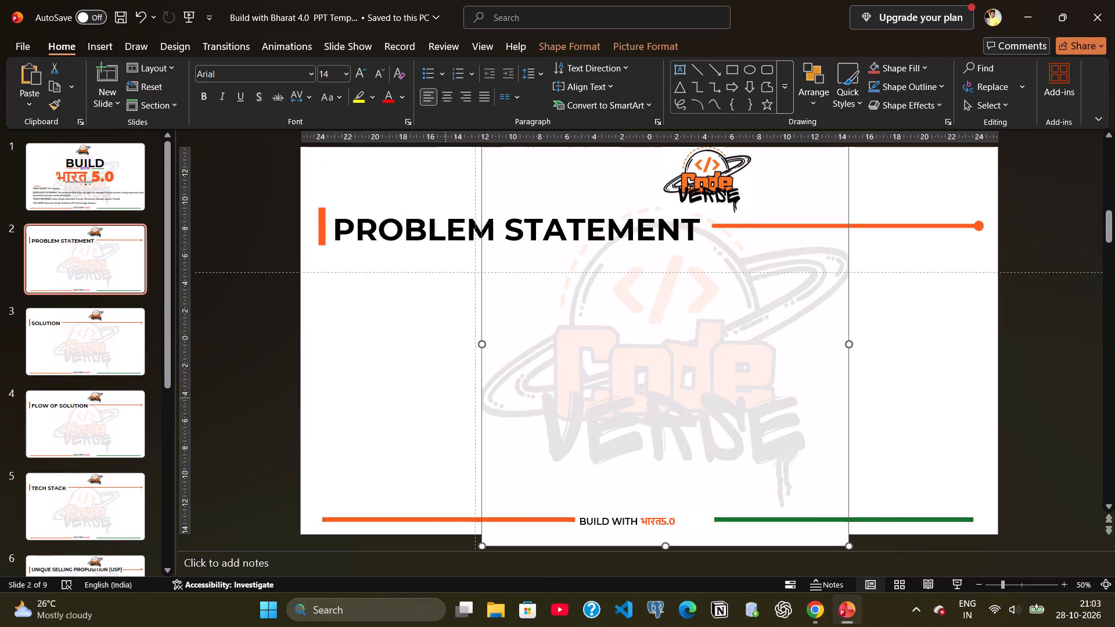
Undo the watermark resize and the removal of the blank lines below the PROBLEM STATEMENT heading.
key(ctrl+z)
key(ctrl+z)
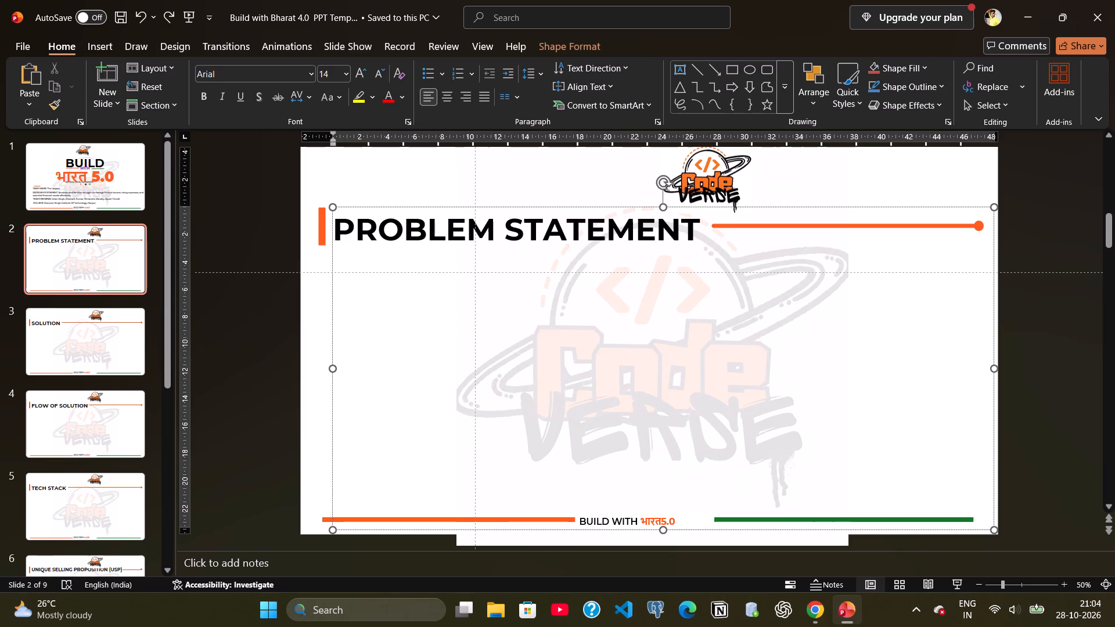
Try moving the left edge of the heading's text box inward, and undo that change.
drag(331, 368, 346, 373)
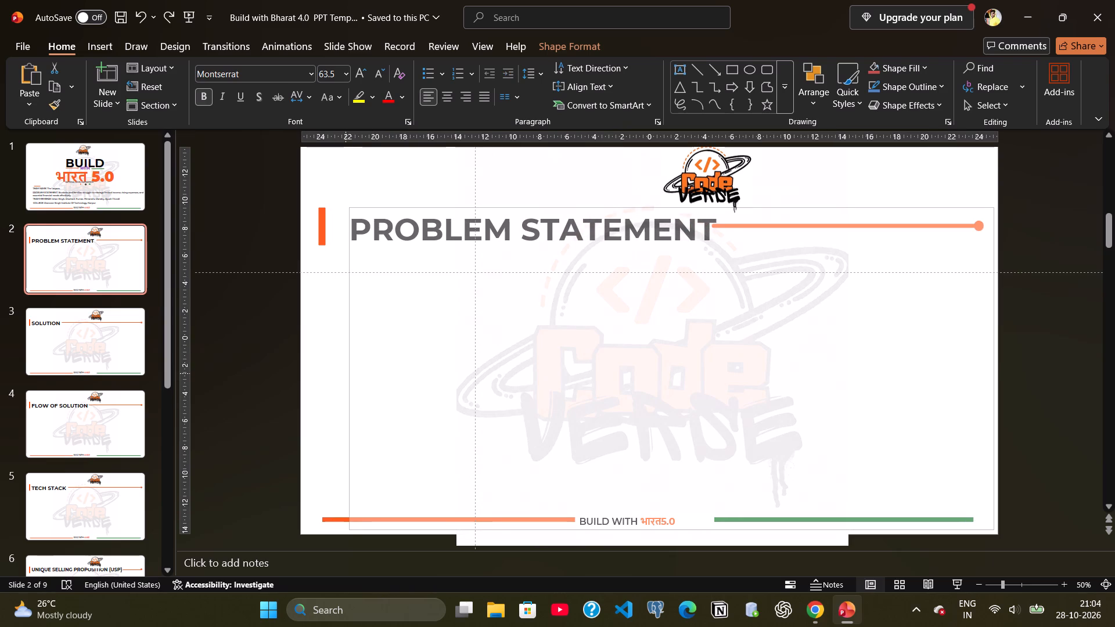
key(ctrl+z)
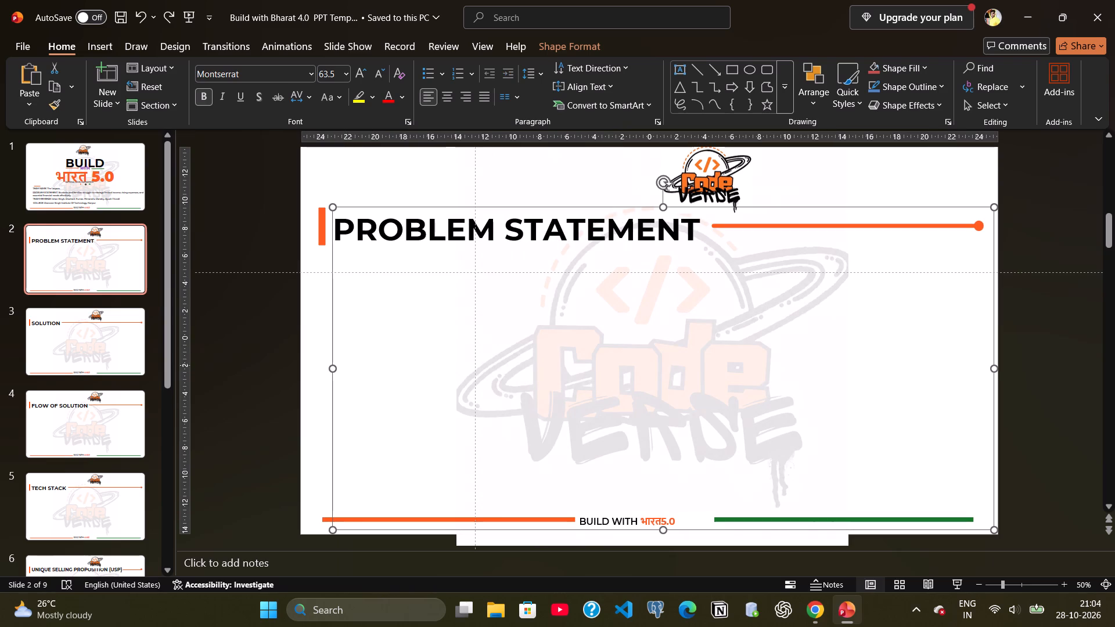
Set the font size to 12 on the blank line directly below the PROBLEM STATEMENT heading.
click(373, 313)
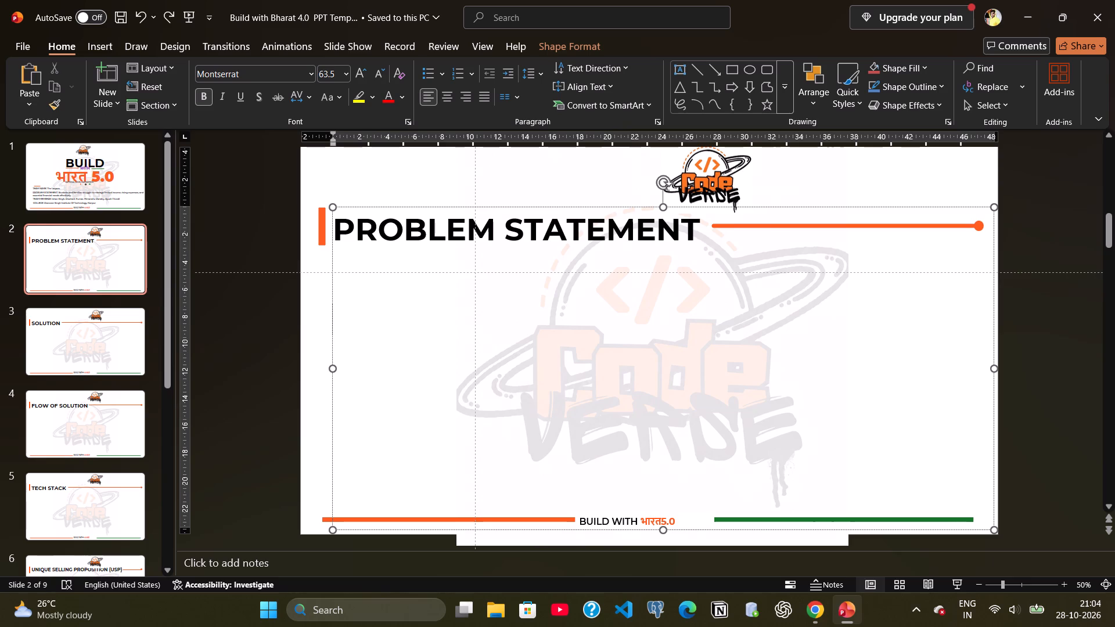
key(h)
key(BackSpace)
click(373, 274)
click(344, 77)
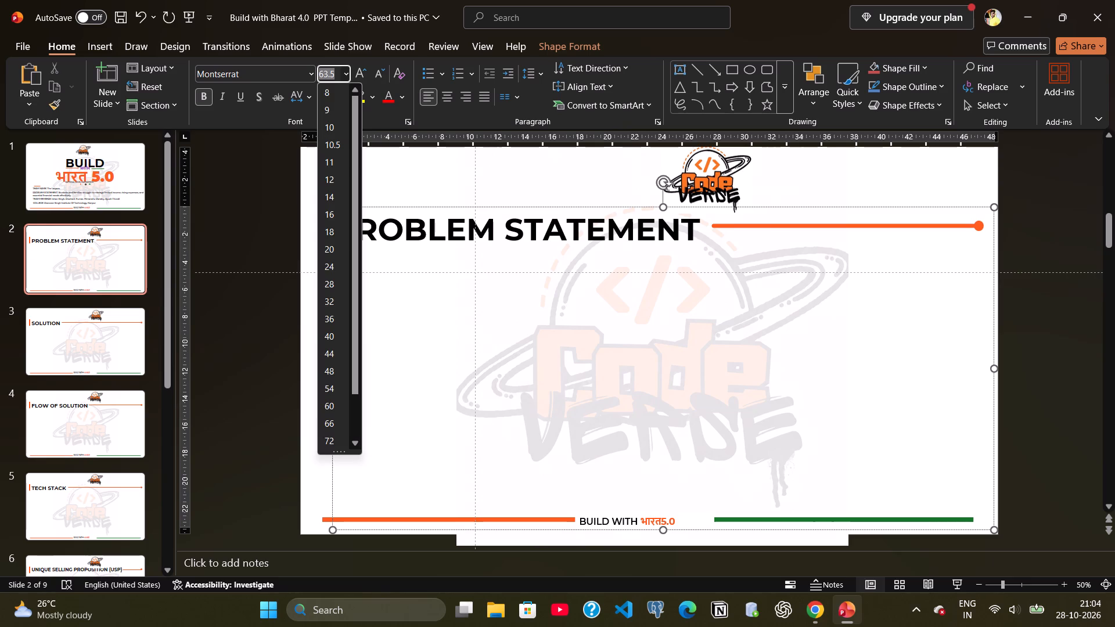
click(336, 176)
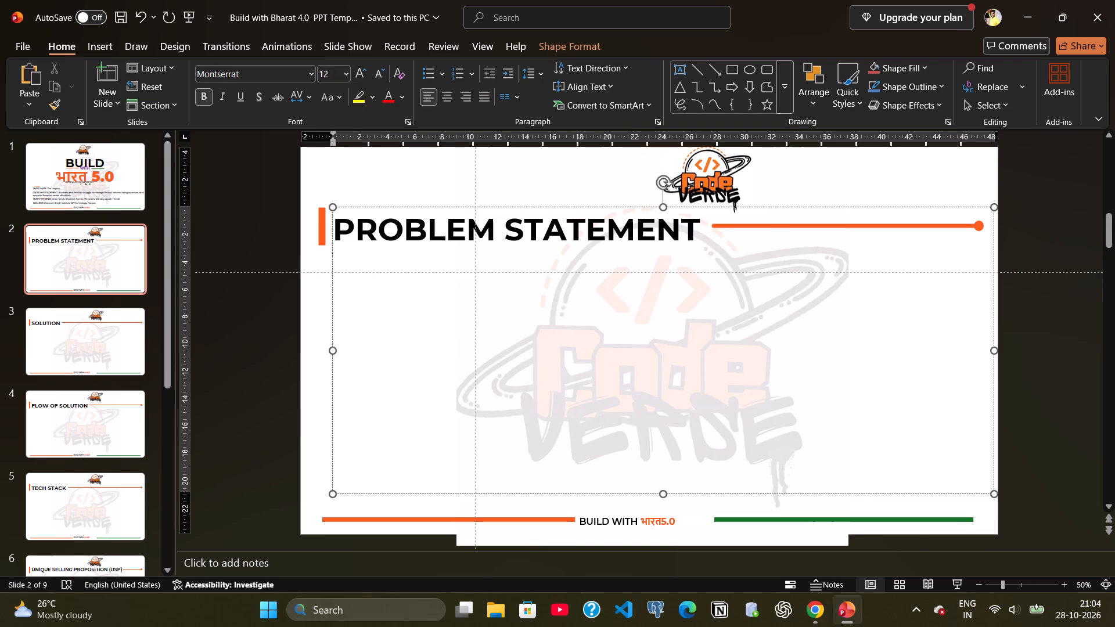
Paste the copied first problem point, about managing personal finances, below the PROBLEM STATEMENT heading.
click(368, 297)
key(ctrl+v)
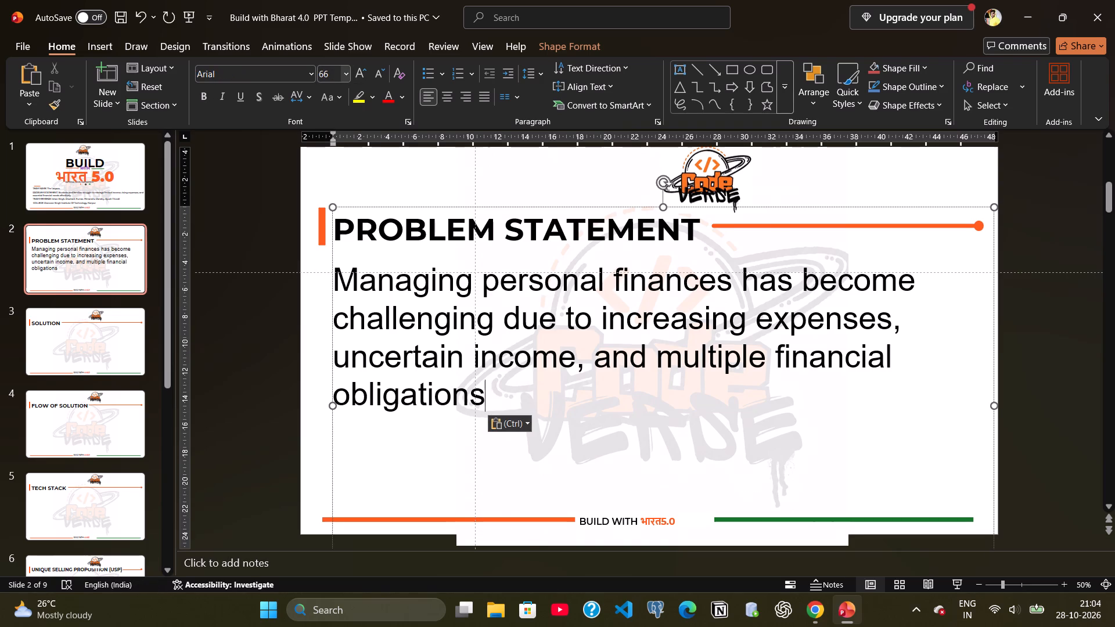
Set the font size of the pasted paragraph about managing personal finances to 28.
drag(336, 279, 474, 404)
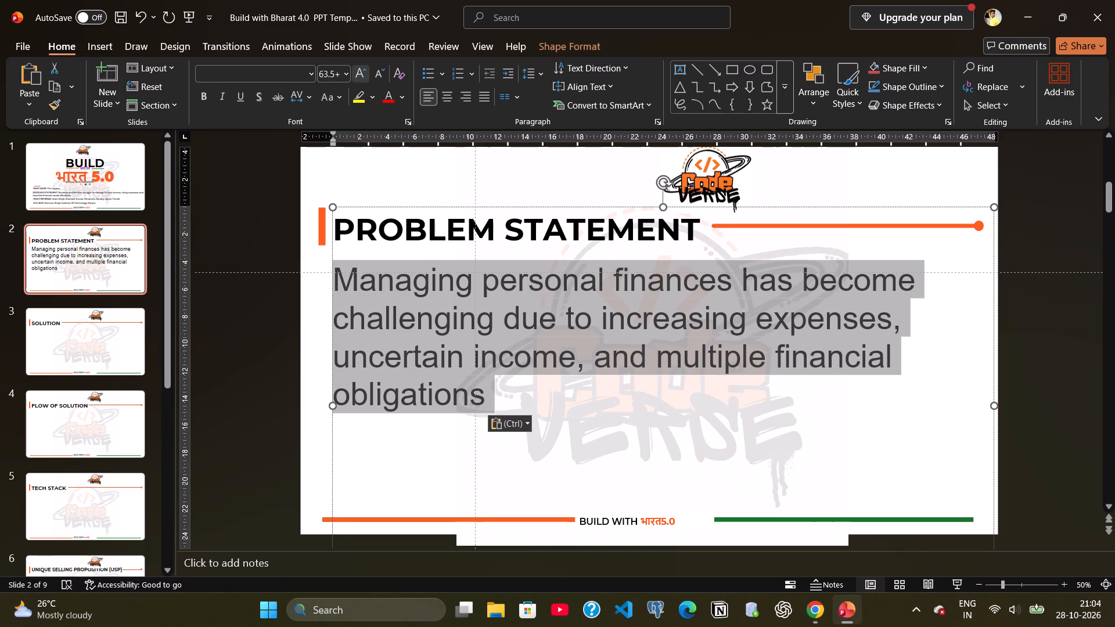
click(346, 69)
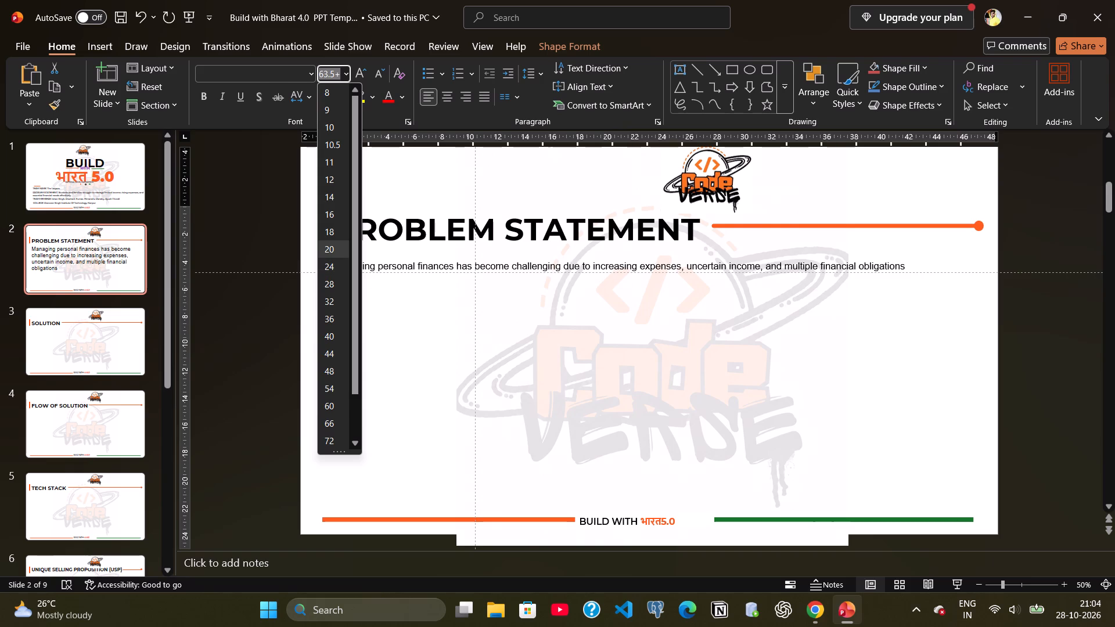
click(336, 286)
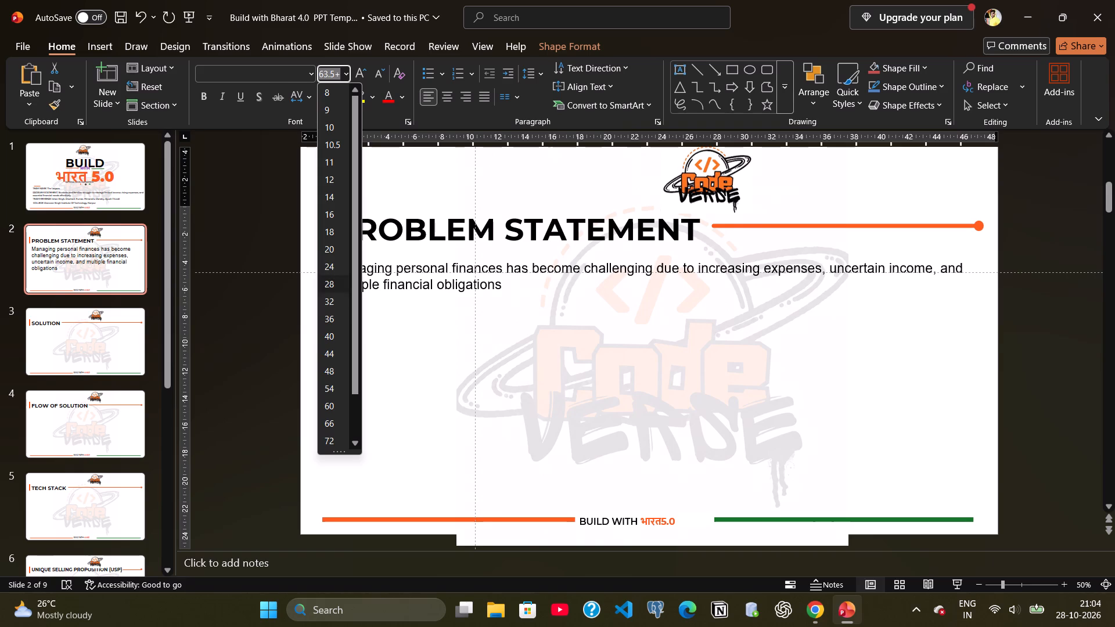
click(408, 336)
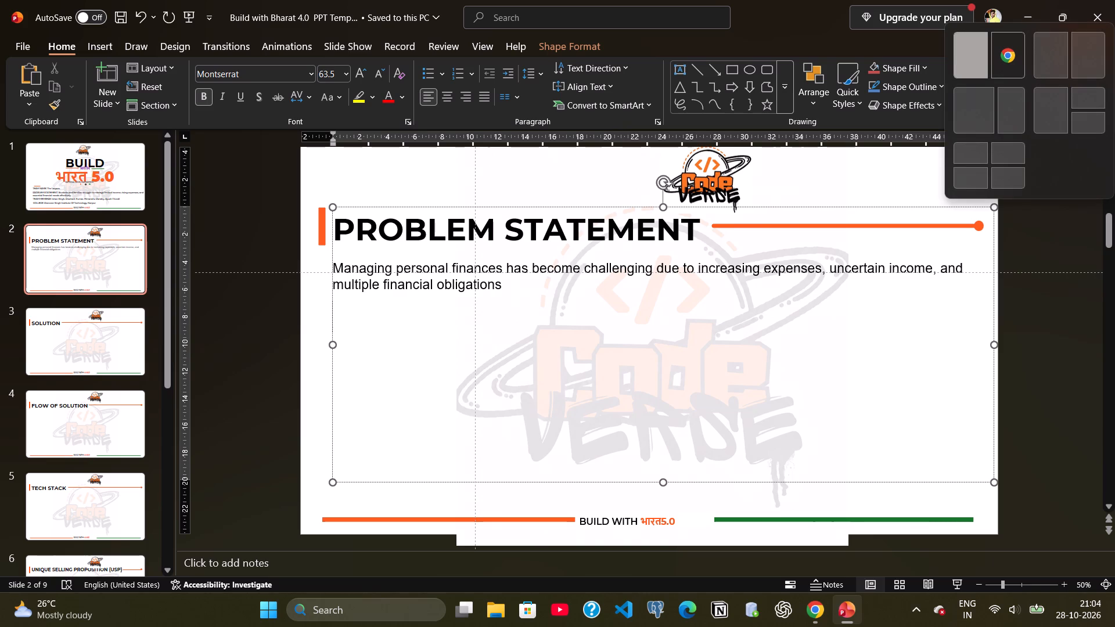
Arrange the windows side by side, with the Kairos PDF in the left half and PowerPoint in the right half.
click(970, 44)
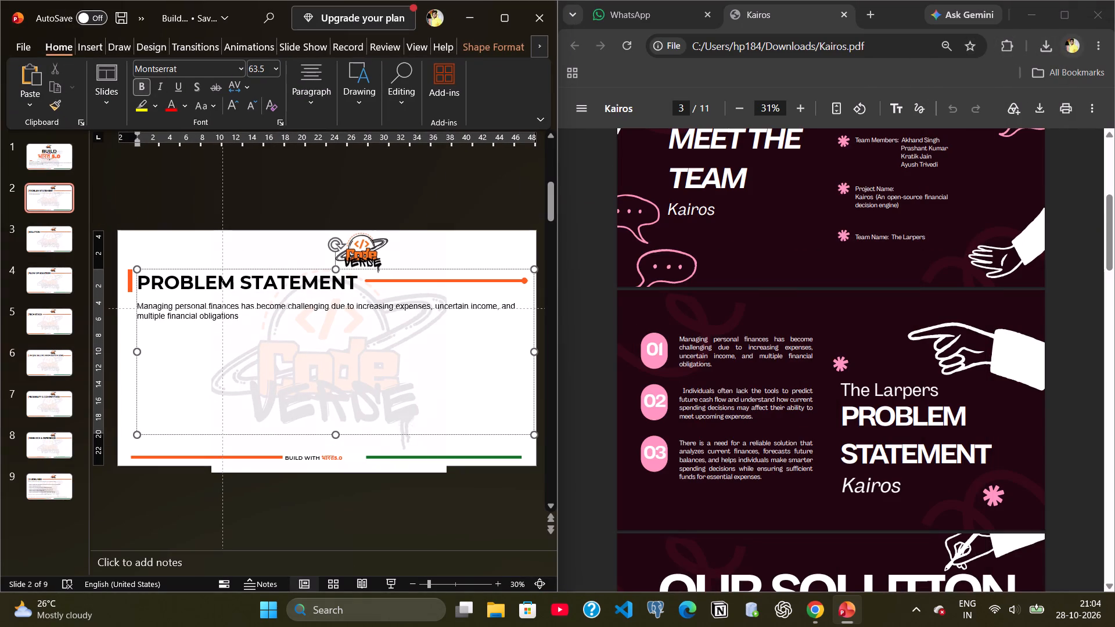
click(965, 58)
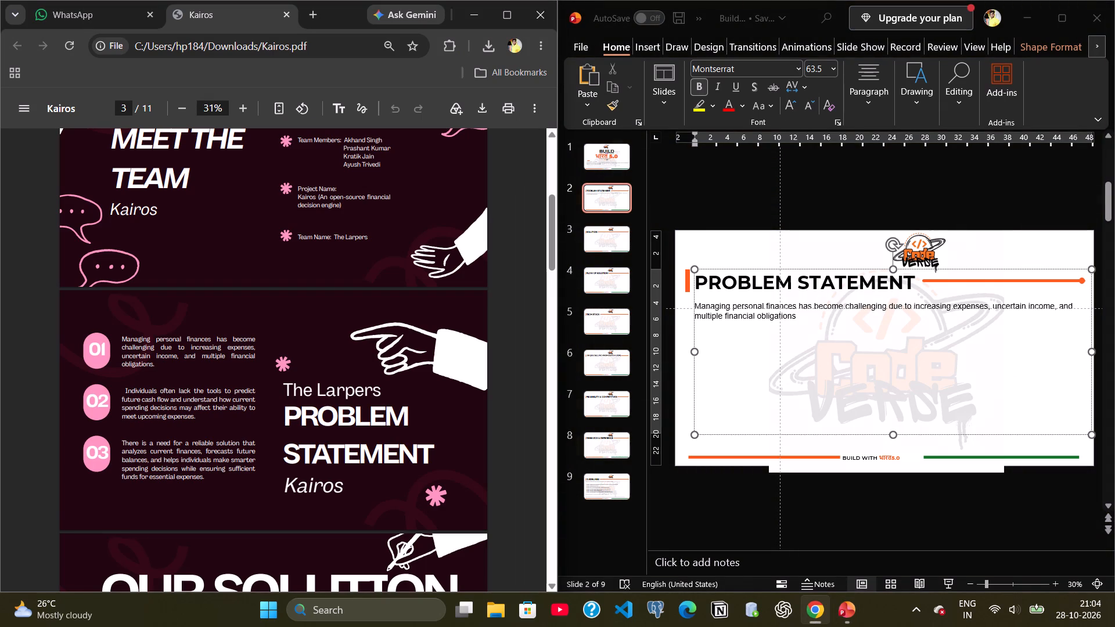
Copy point 02 of the Kairos PDF's problem statement and add it below the slide's first paragraph, separated by one blank line.
drag(197, 414, 87, 387)
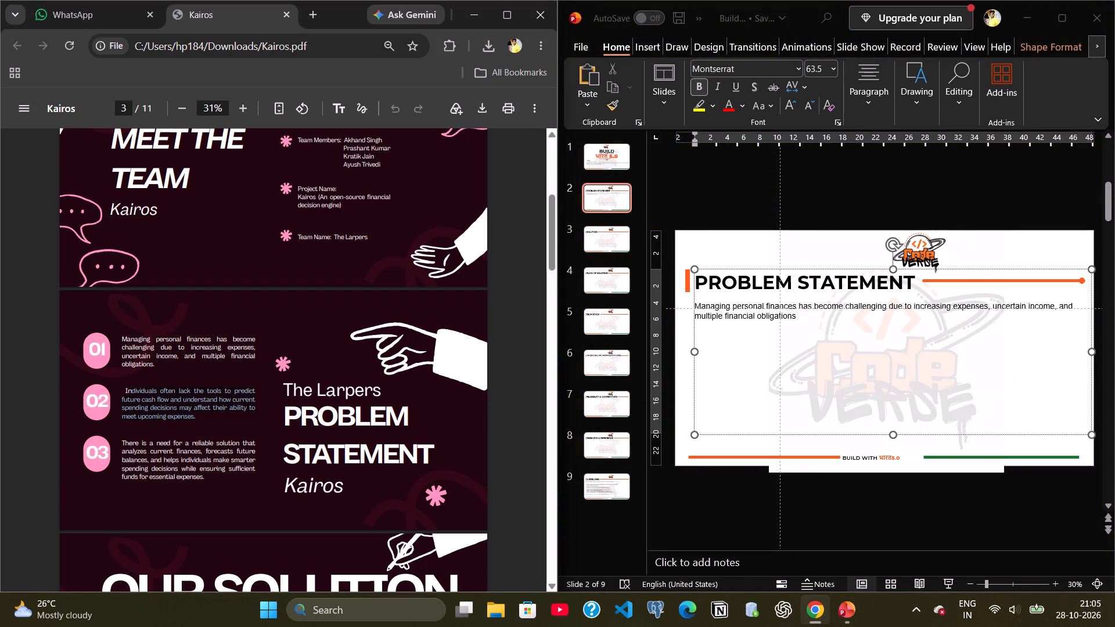
drag(87, 387, 123, 391)
drag(123, 391, 125, 391)
key(ctrl+c)
click(752, 338)
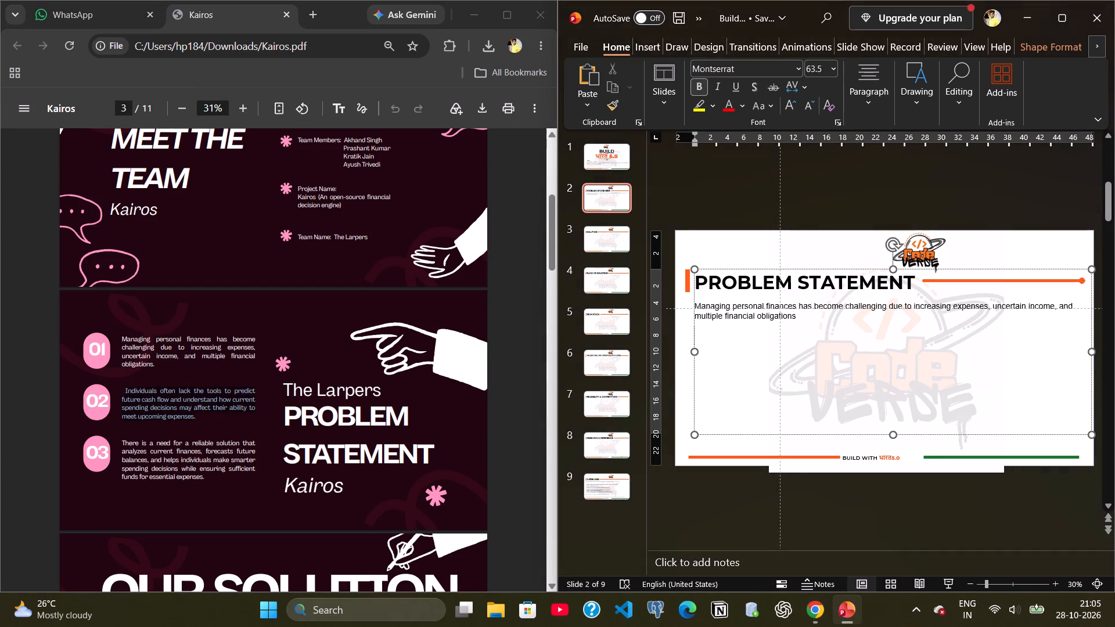
click(801, 318)
key(Return)
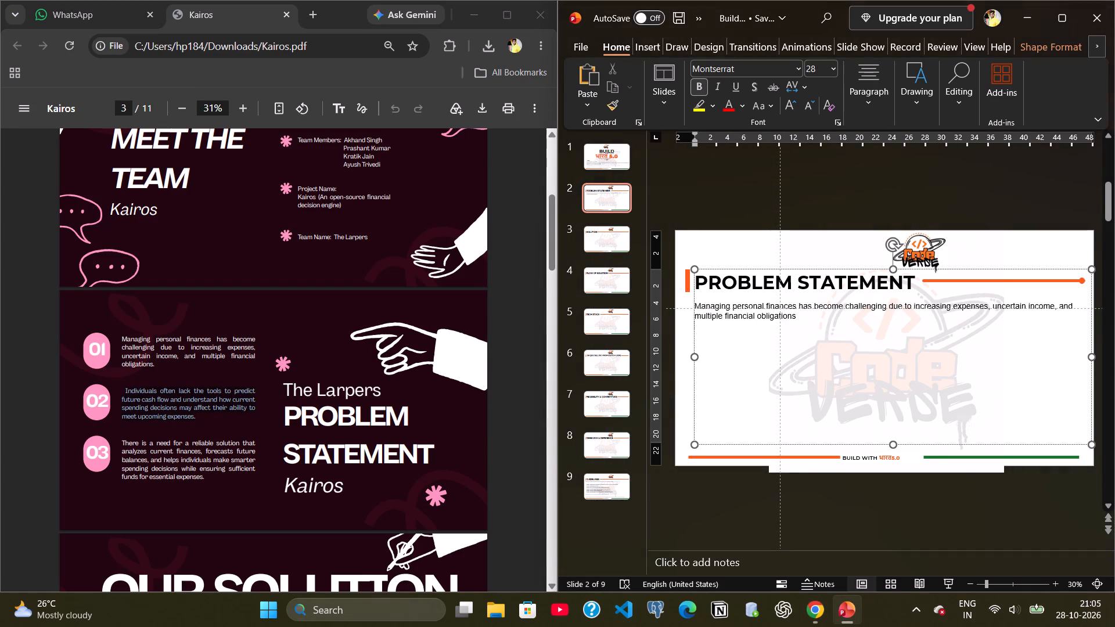
key(Return)
key(Return)
key(ctrl+v)
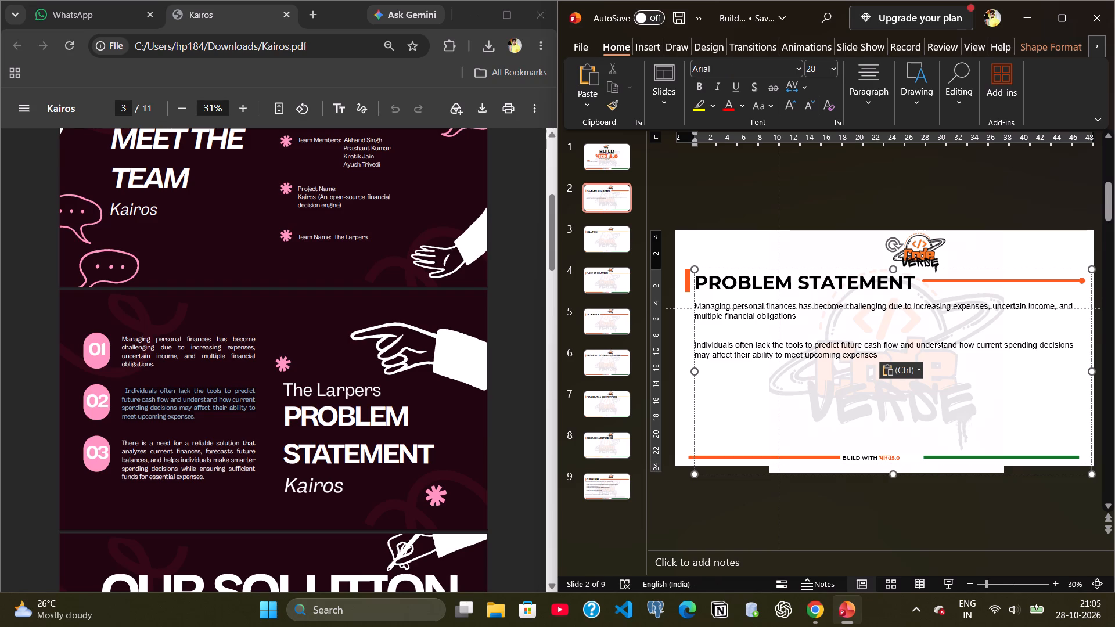
click(700, 333)
key(BackSpace)
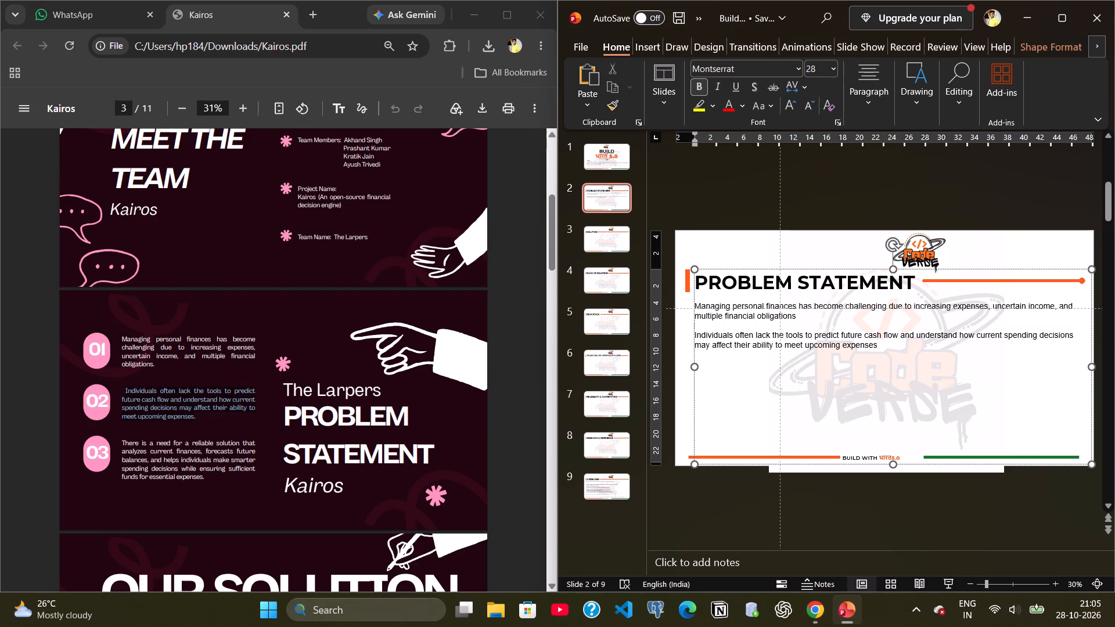
Add point 03 of the Kairos PDF's problem statement below the slide's second paragraph, separated by one blank line.
click(894, 347)
key(Return)
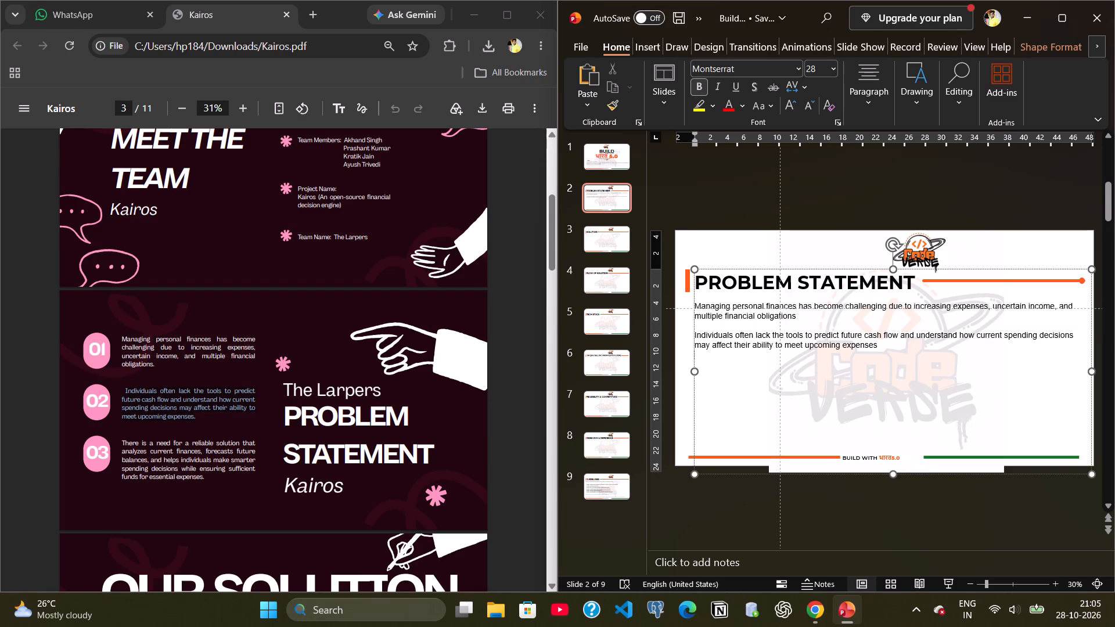
key(Return)
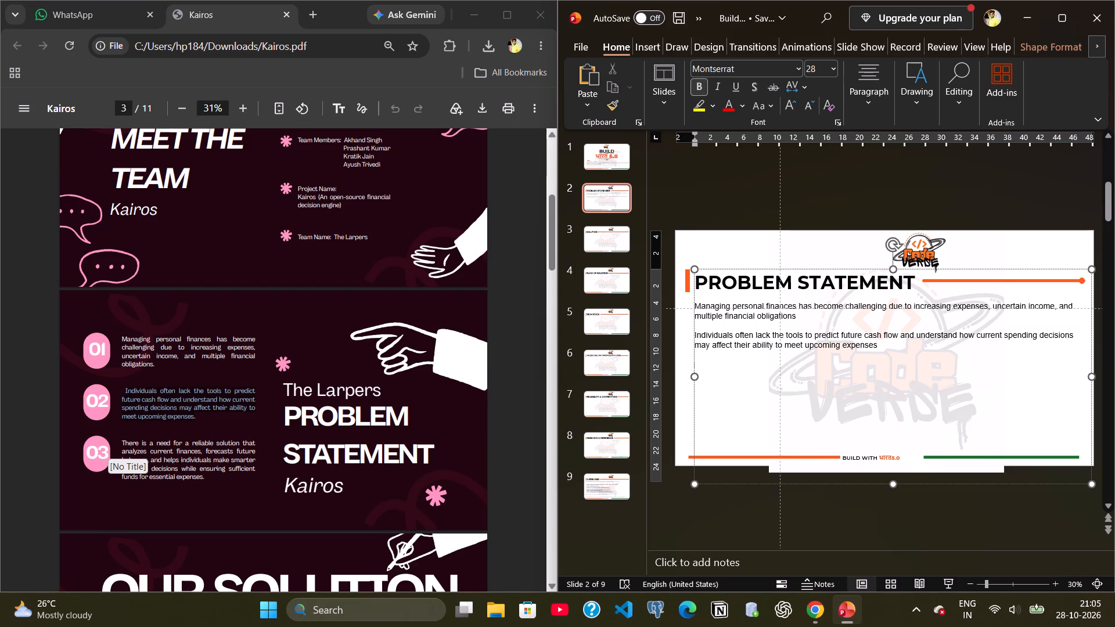
drag(206, 477, 127, 438)
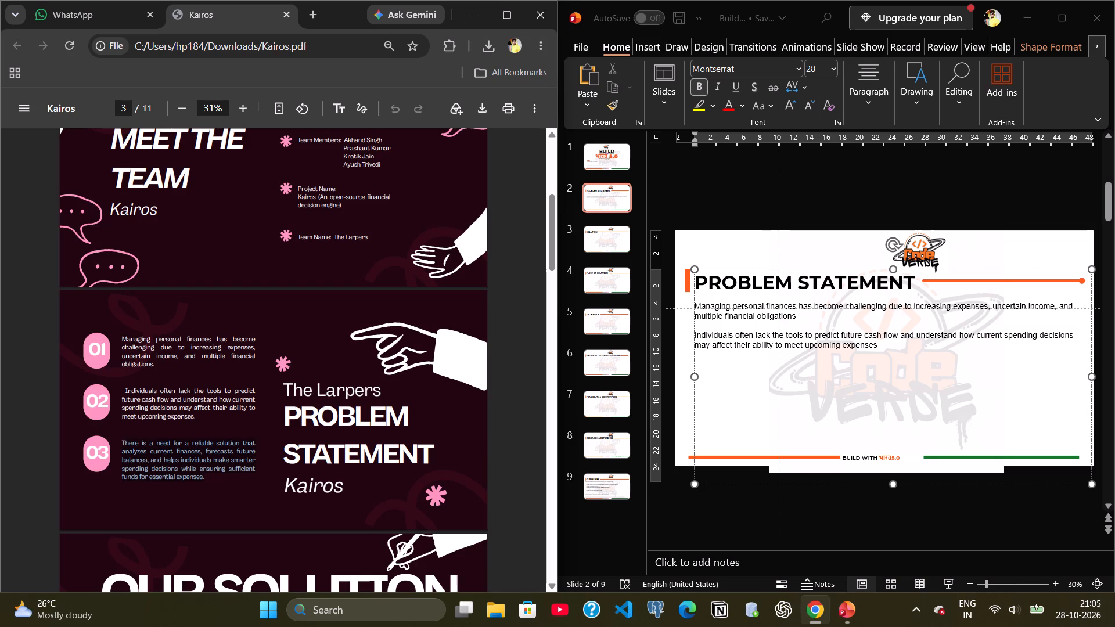
drag(127, 438, 123, 438)
key(ctrl+c)
click(730, 374)
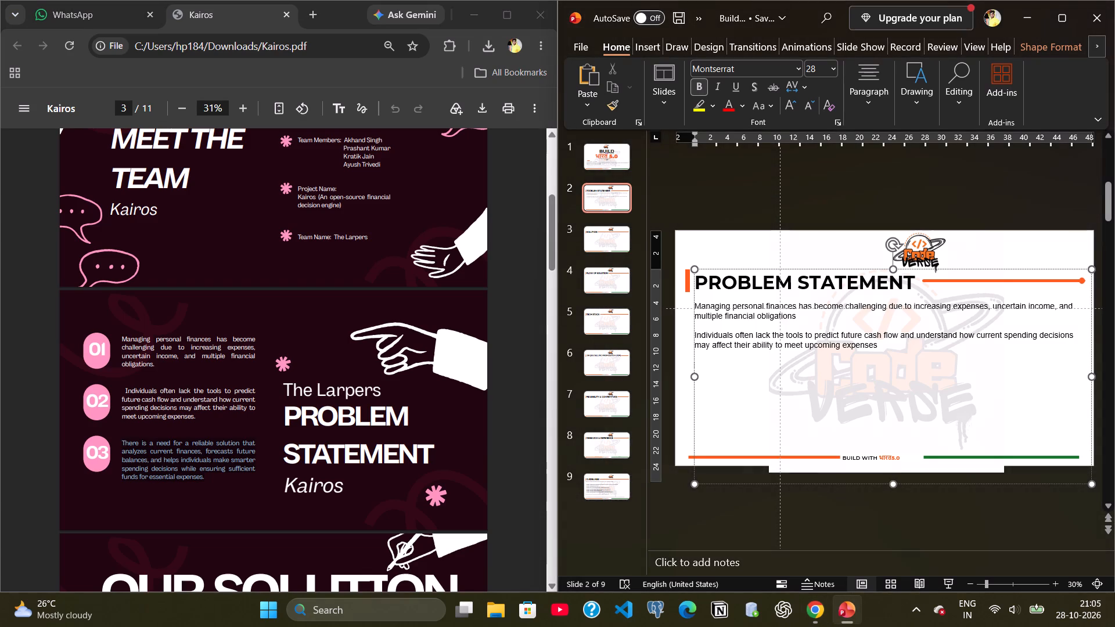
click(706, 360)
key(ctrl+v)
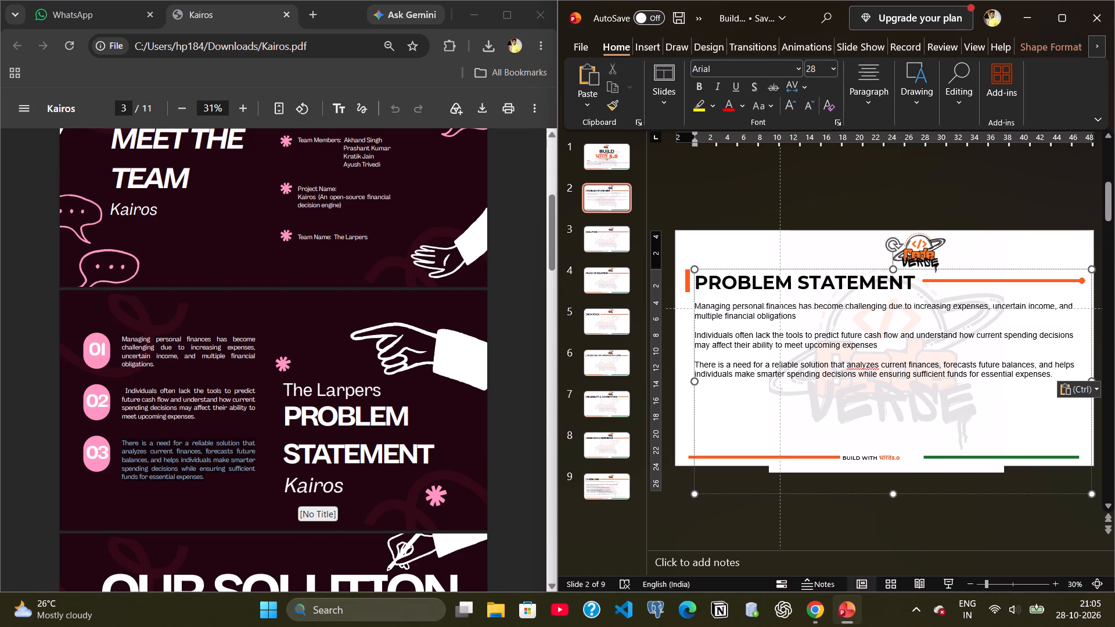
Clear the text selection in the Kairos PDF and maximize the PowerPoint window.
click(244, 497)
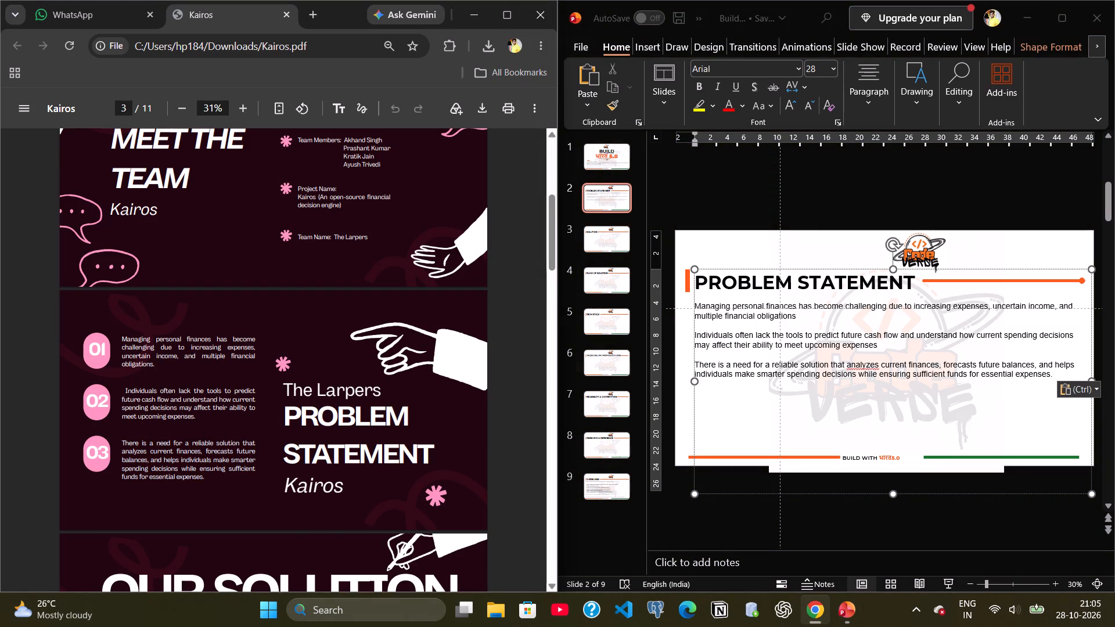
click(1063, 19)
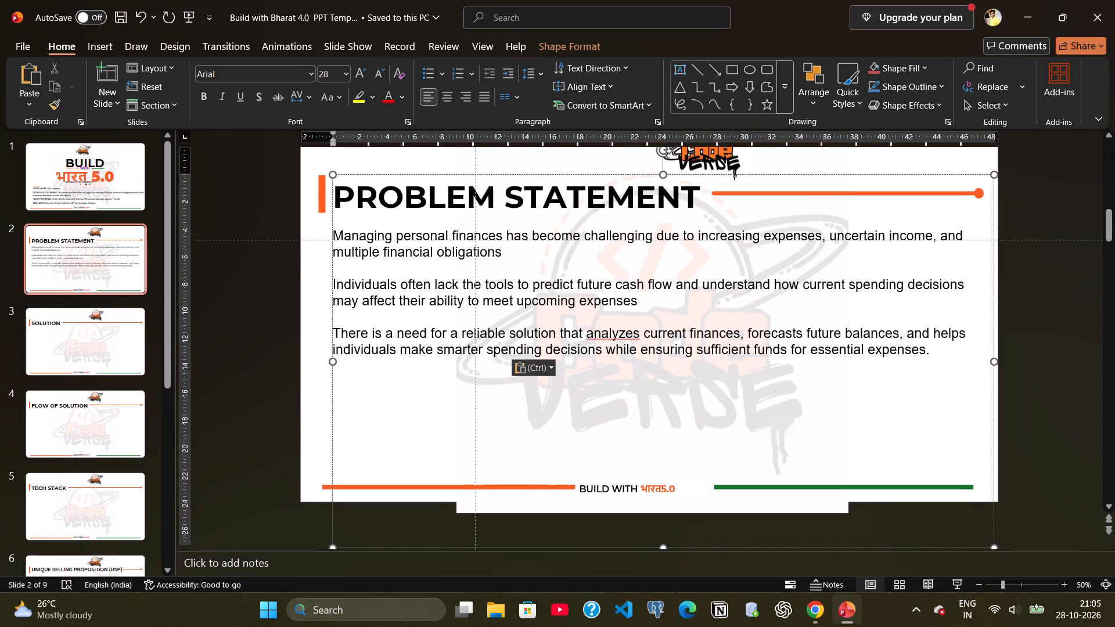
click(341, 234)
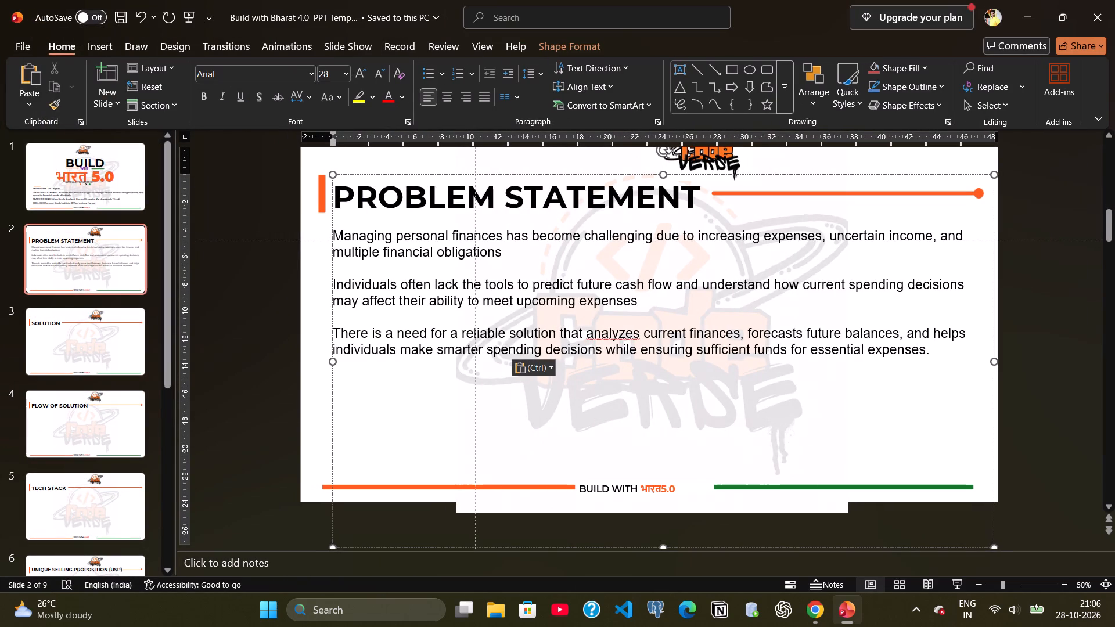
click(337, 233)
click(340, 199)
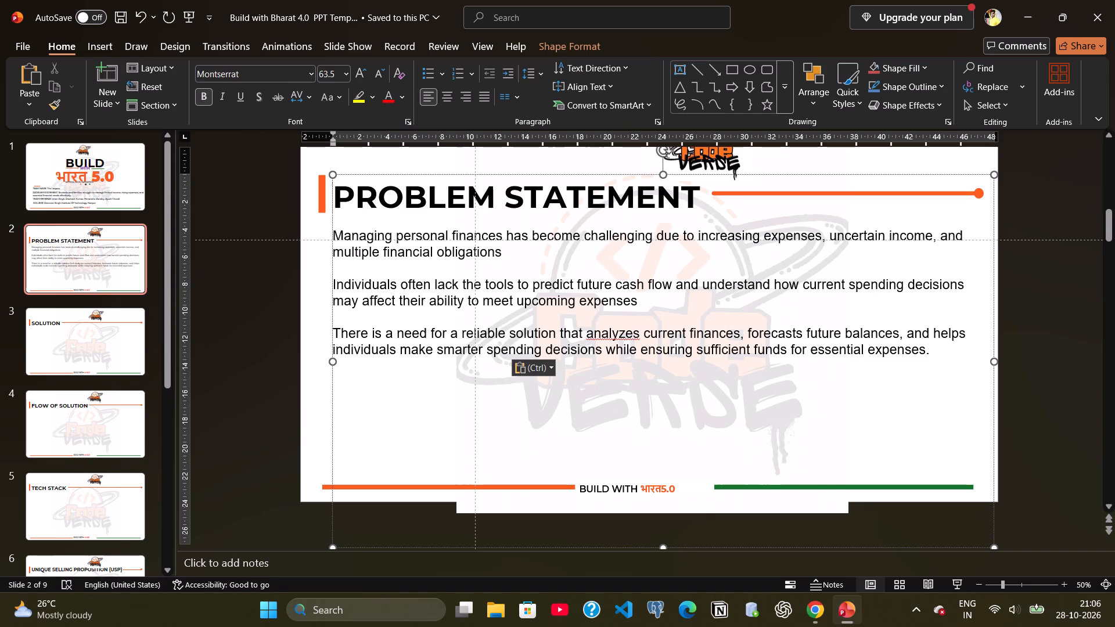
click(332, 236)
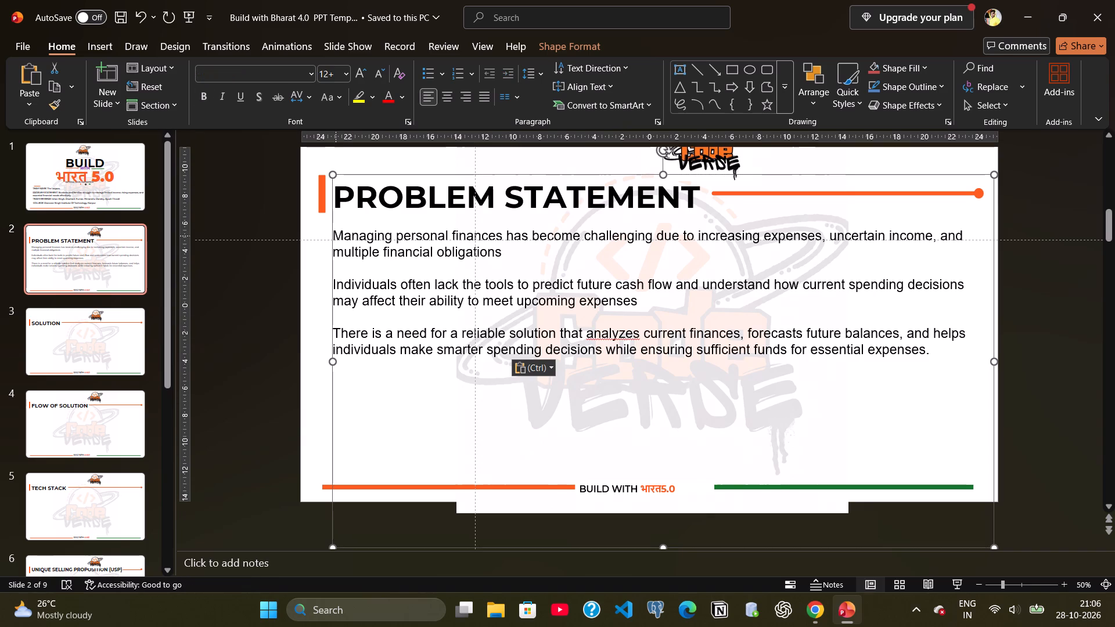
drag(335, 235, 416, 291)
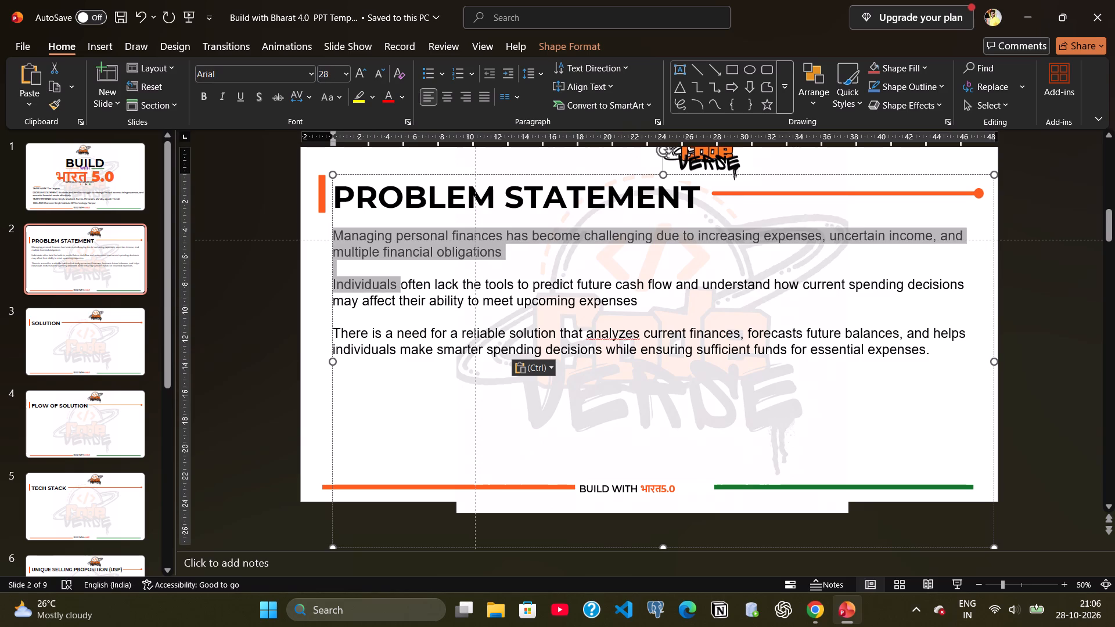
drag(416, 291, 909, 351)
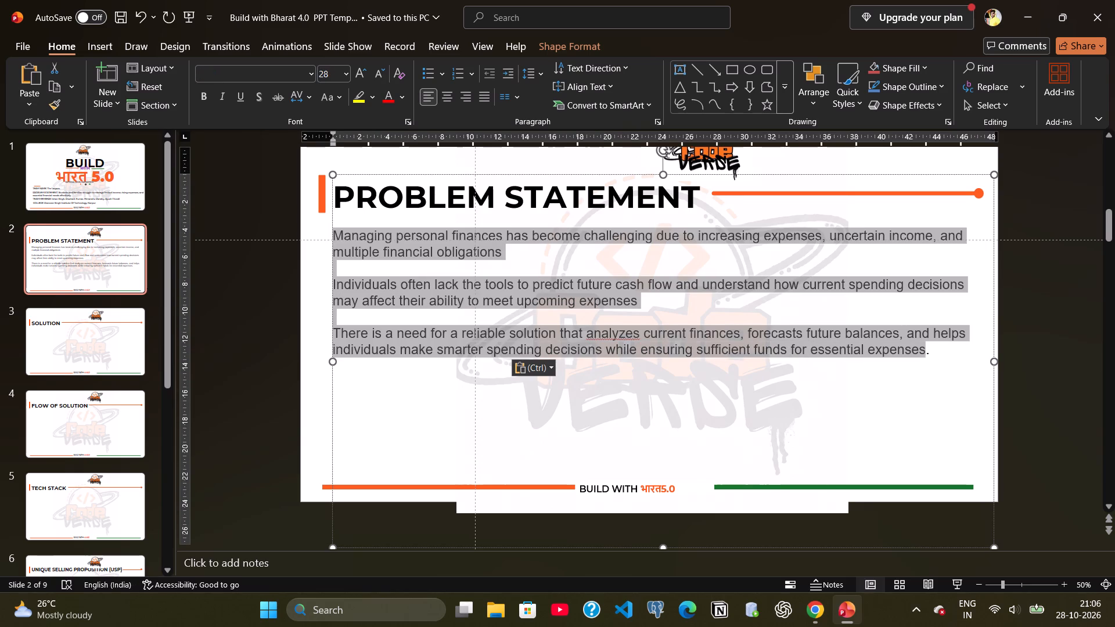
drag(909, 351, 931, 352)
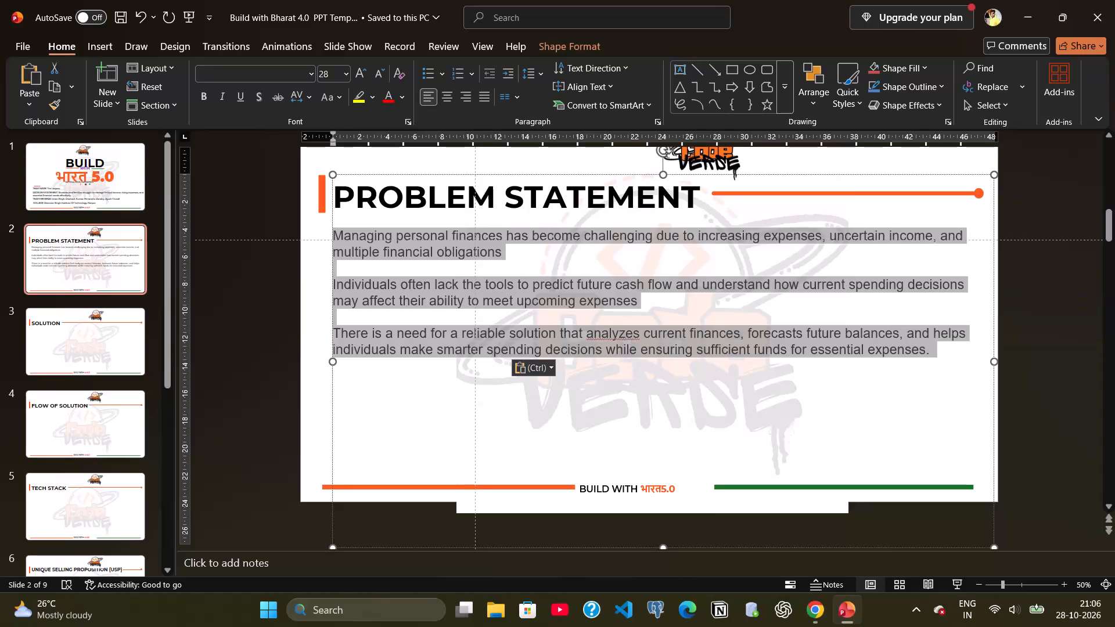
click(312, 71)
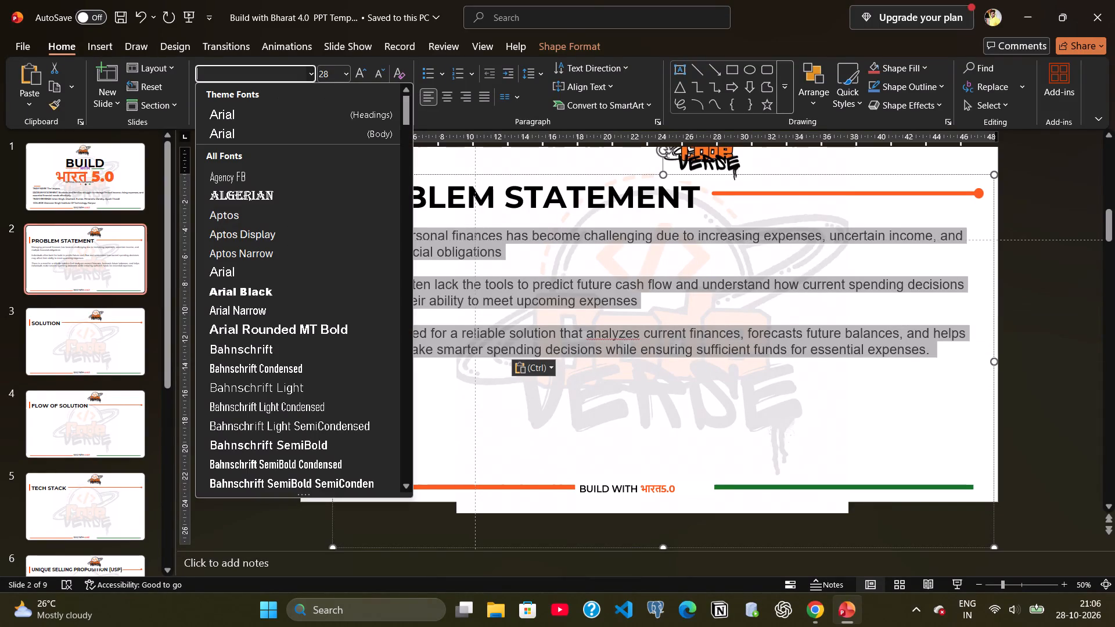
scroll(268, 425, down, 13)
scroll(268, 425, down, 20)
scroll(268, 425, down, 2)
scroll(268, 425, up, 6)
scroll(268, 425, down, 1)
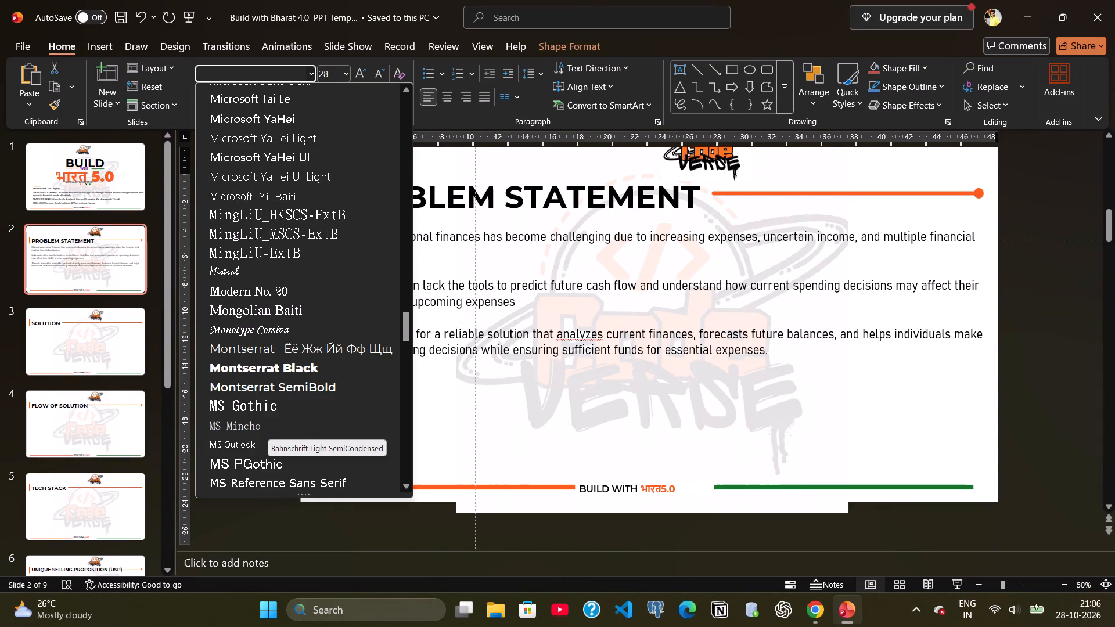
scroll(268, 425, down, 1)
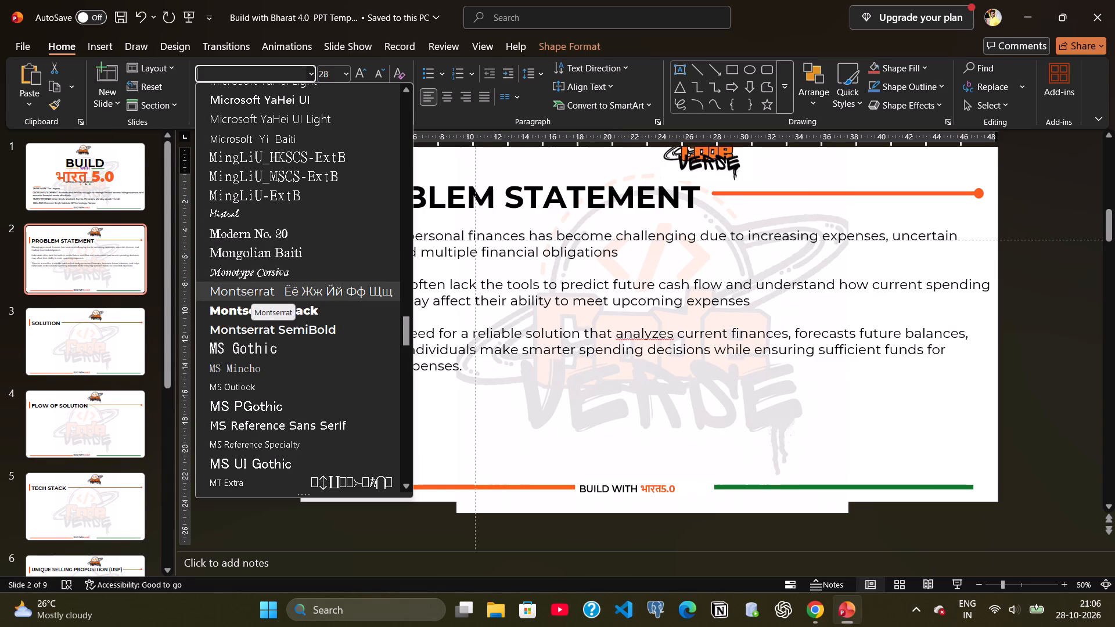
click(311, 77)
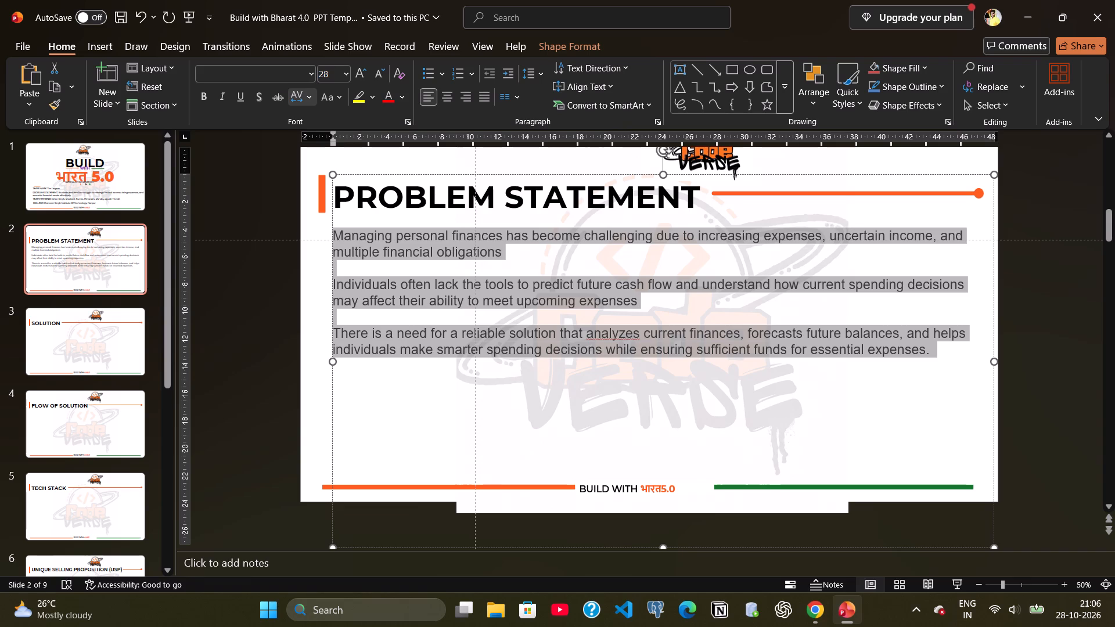
Change the font of the three Problem Statement body paragraphs to Montserrat, matching the slide's heading.
click(346, 198)
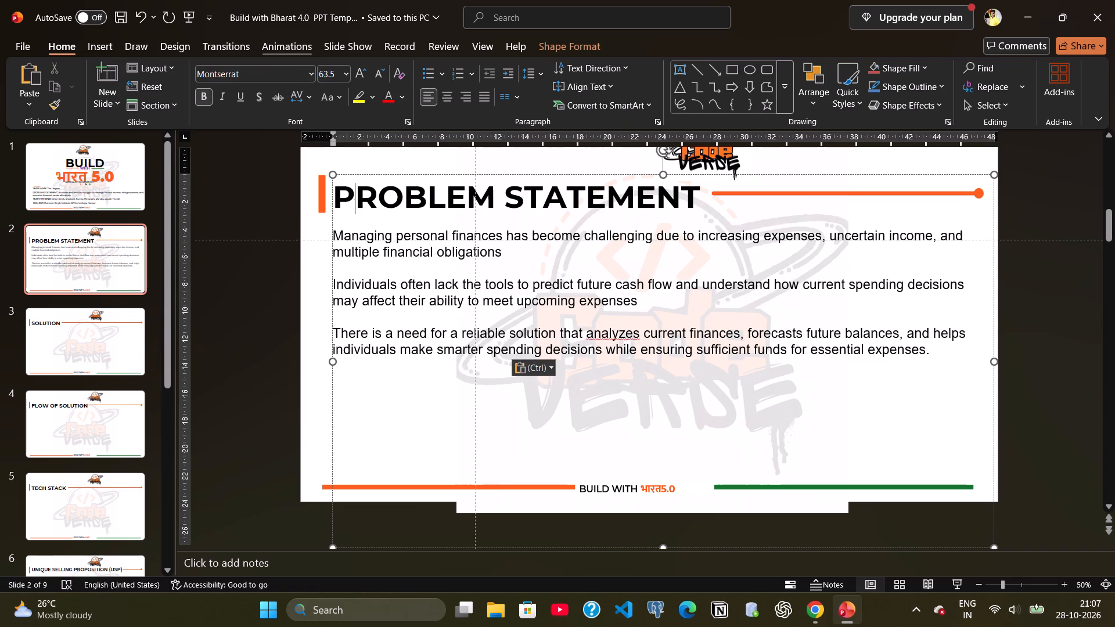
drag(239, 74, 203, 77)
drag(203, 77, 244, 77)
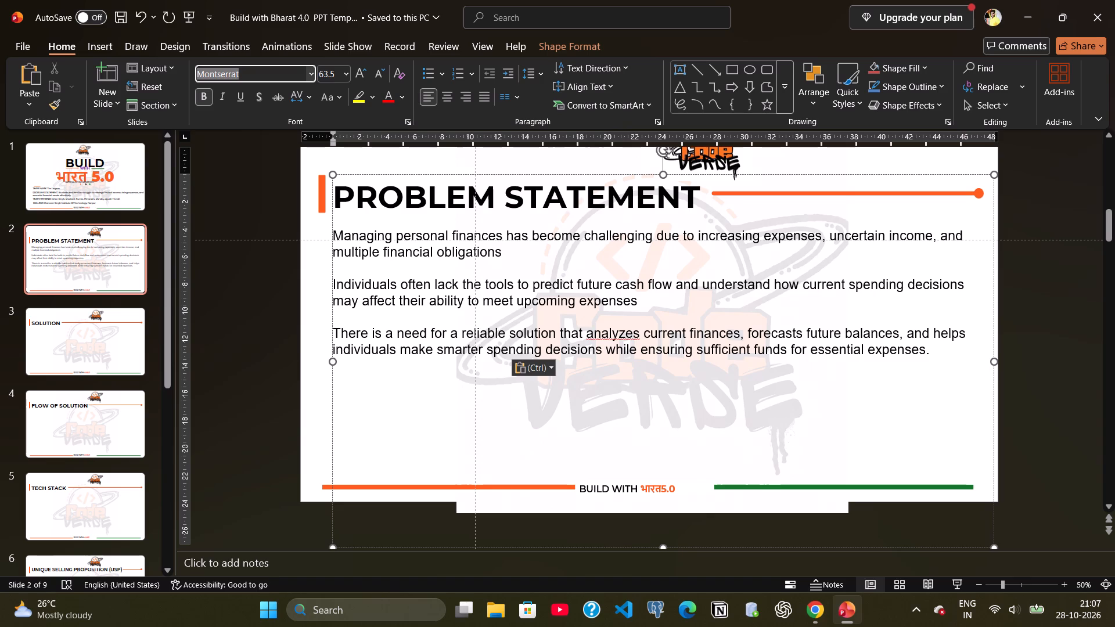
key(ctrl+c)
click(366, 240)
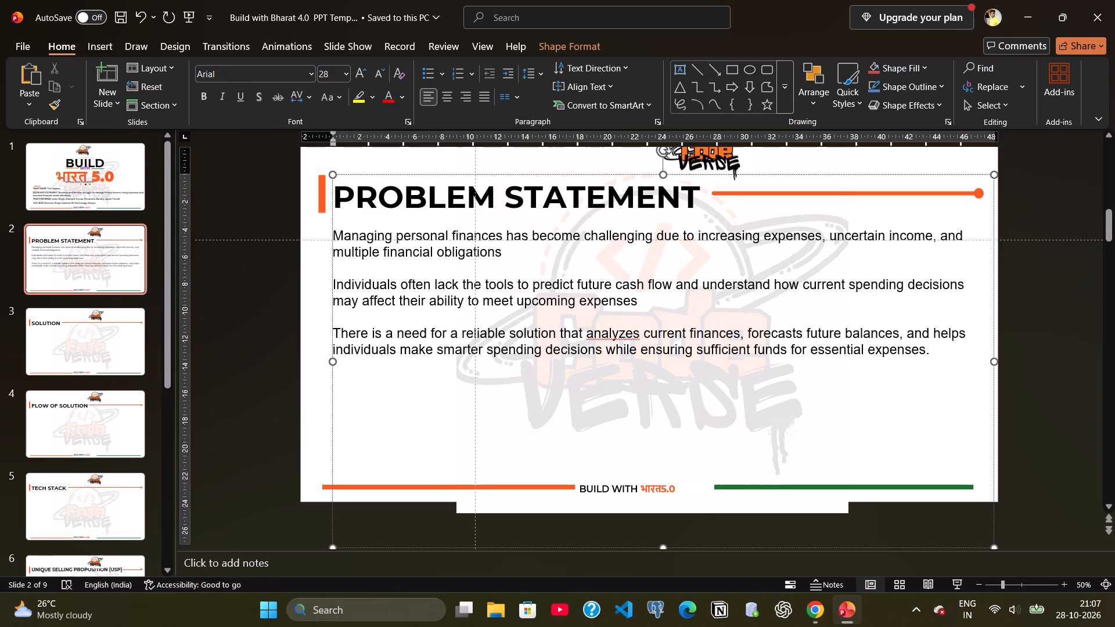
drag(334, 235, 358, 255)
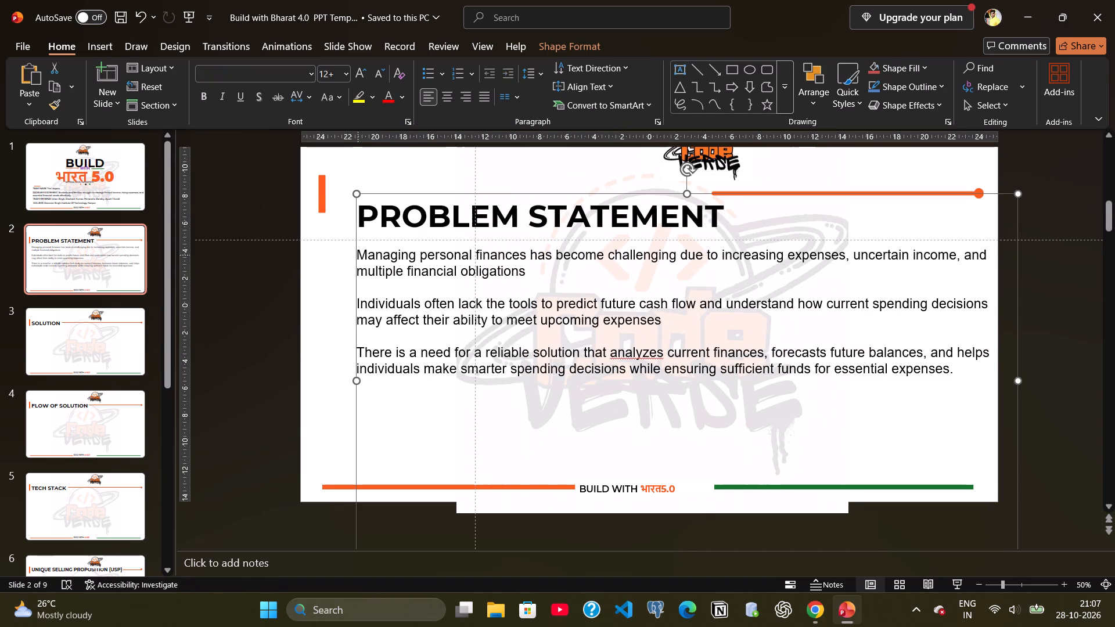
key(ctrl+z)
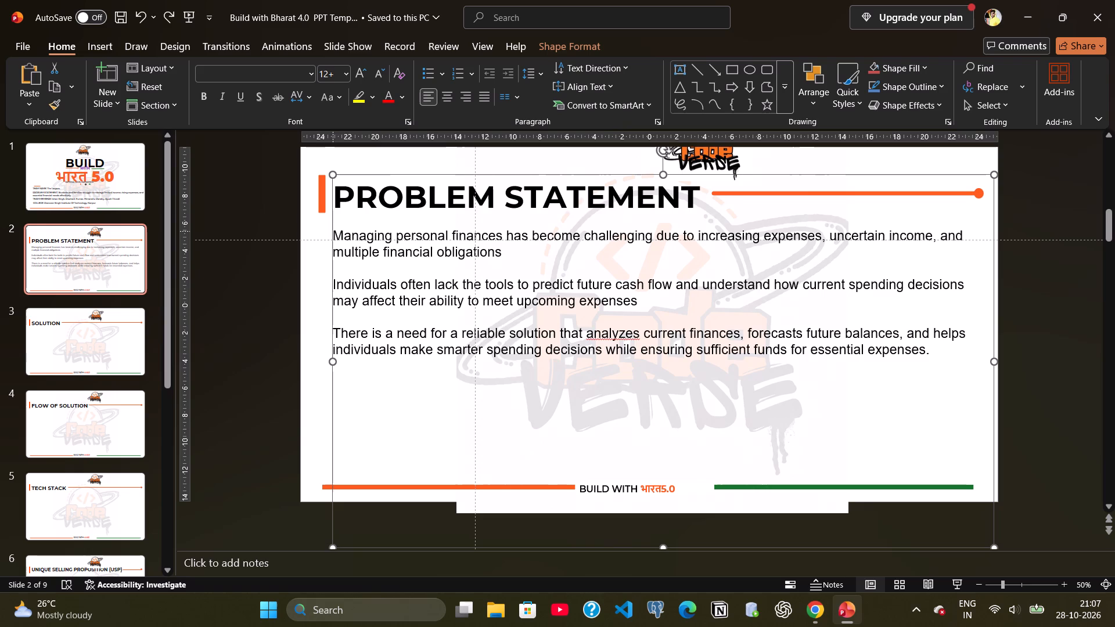
drag(336, 233, 757, 369)
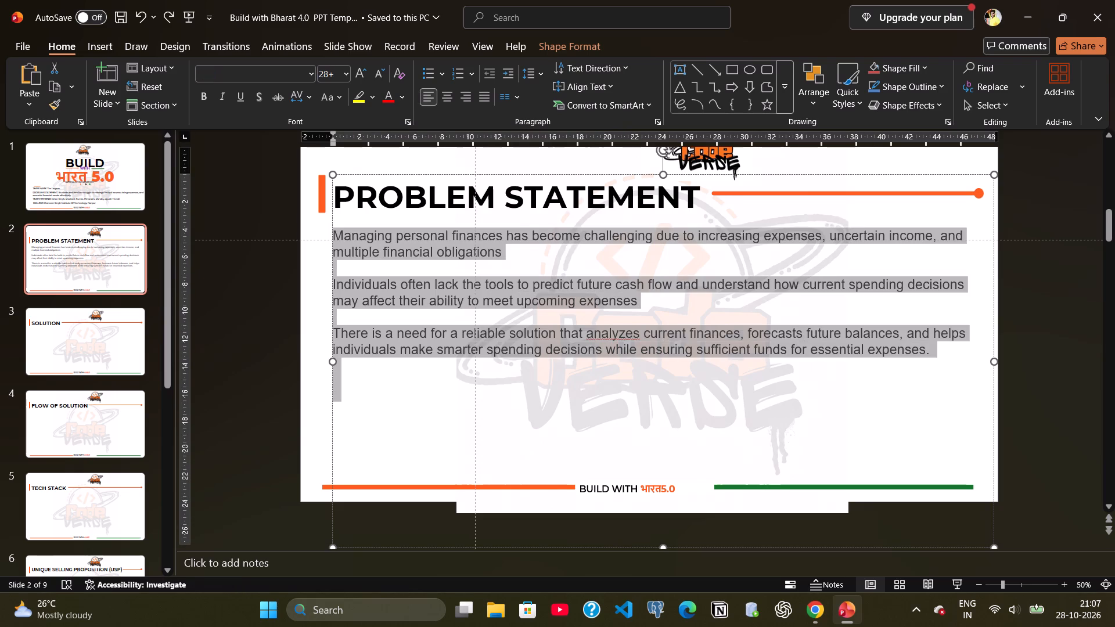
drag(757, 369, 955, 345)
click(233, 73)
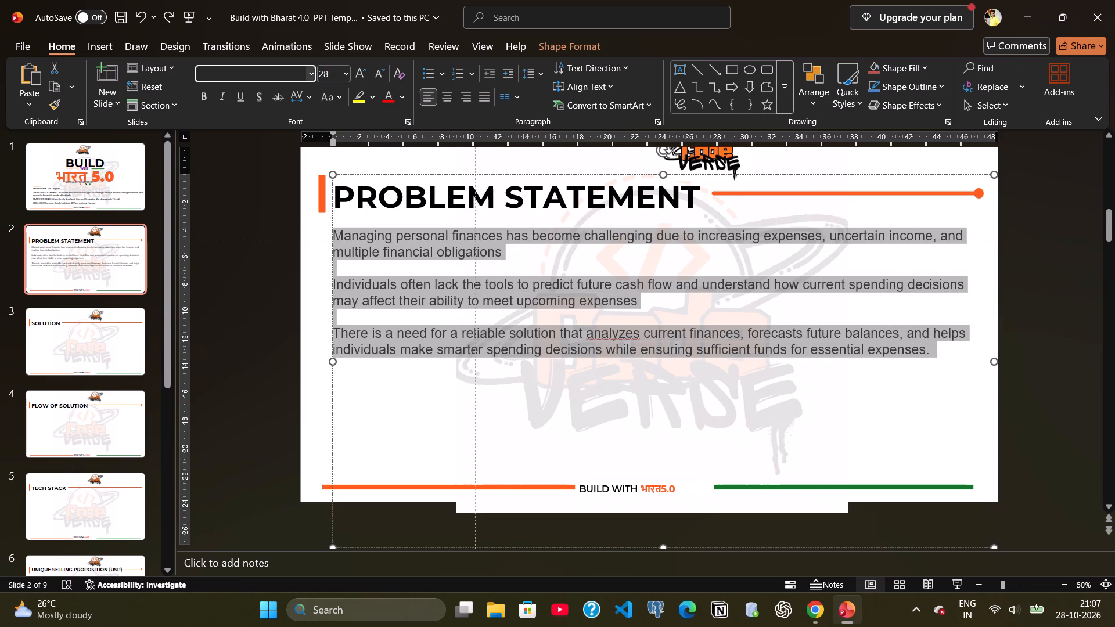
key(ctrl+v)
key(Return)
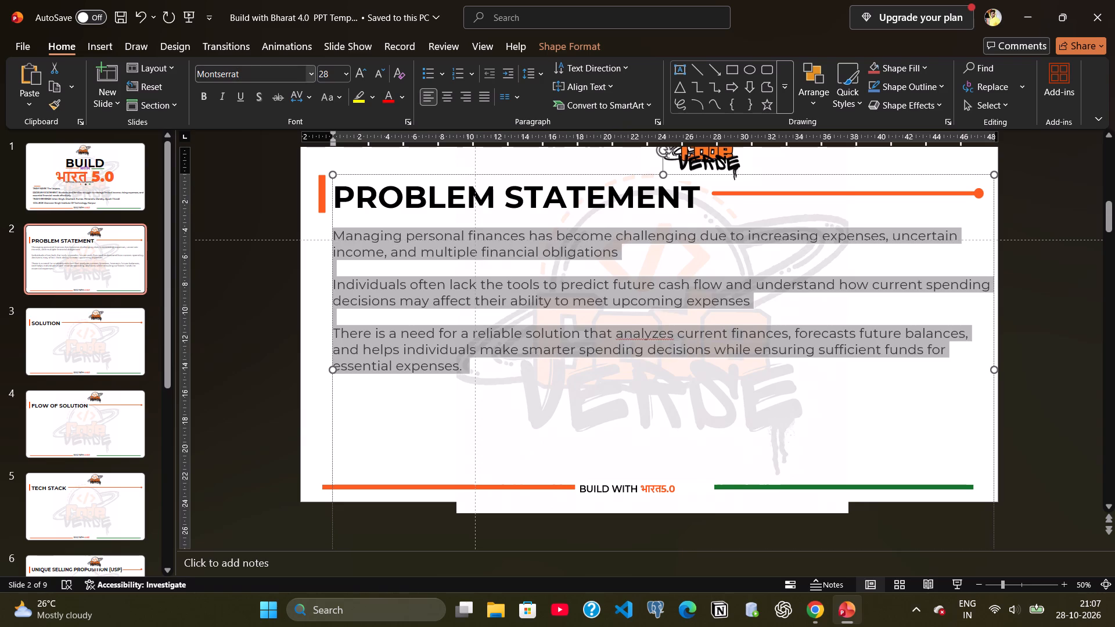
click(555, 411)
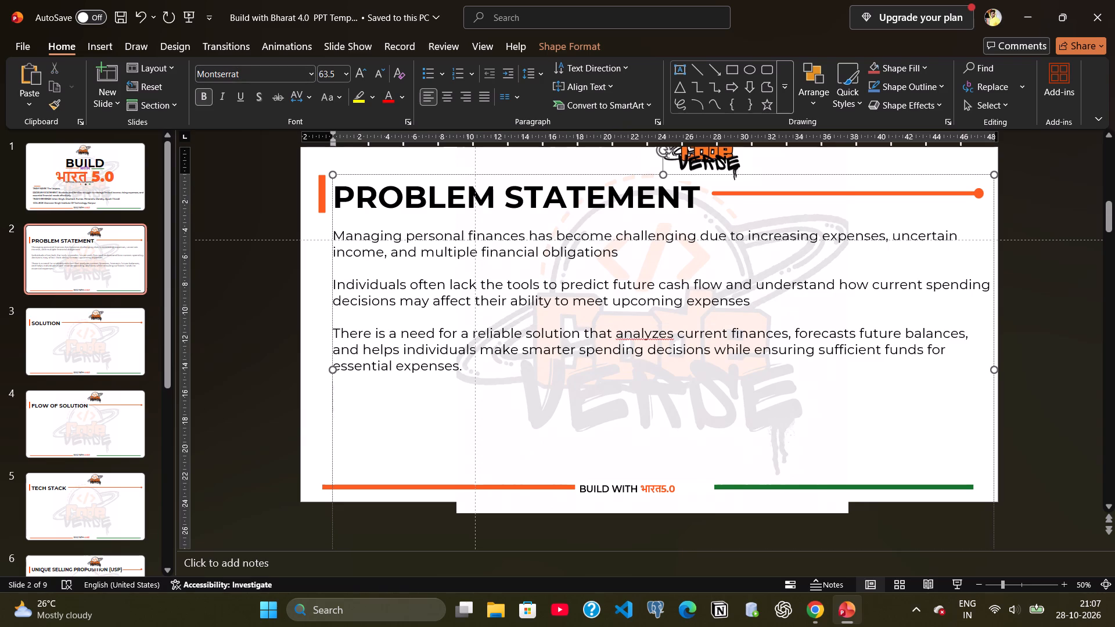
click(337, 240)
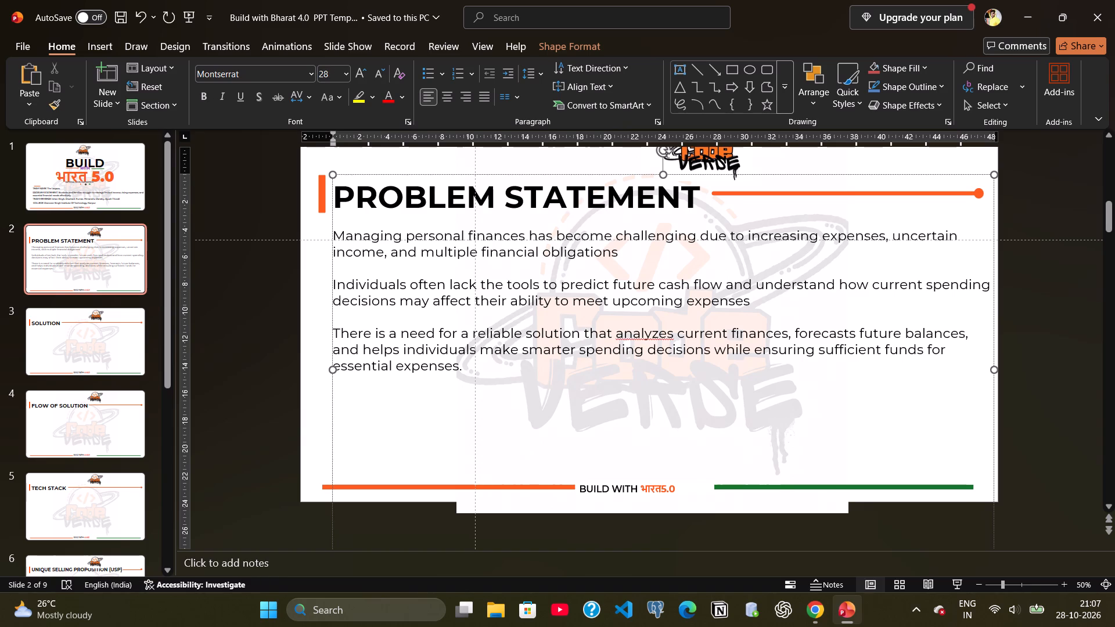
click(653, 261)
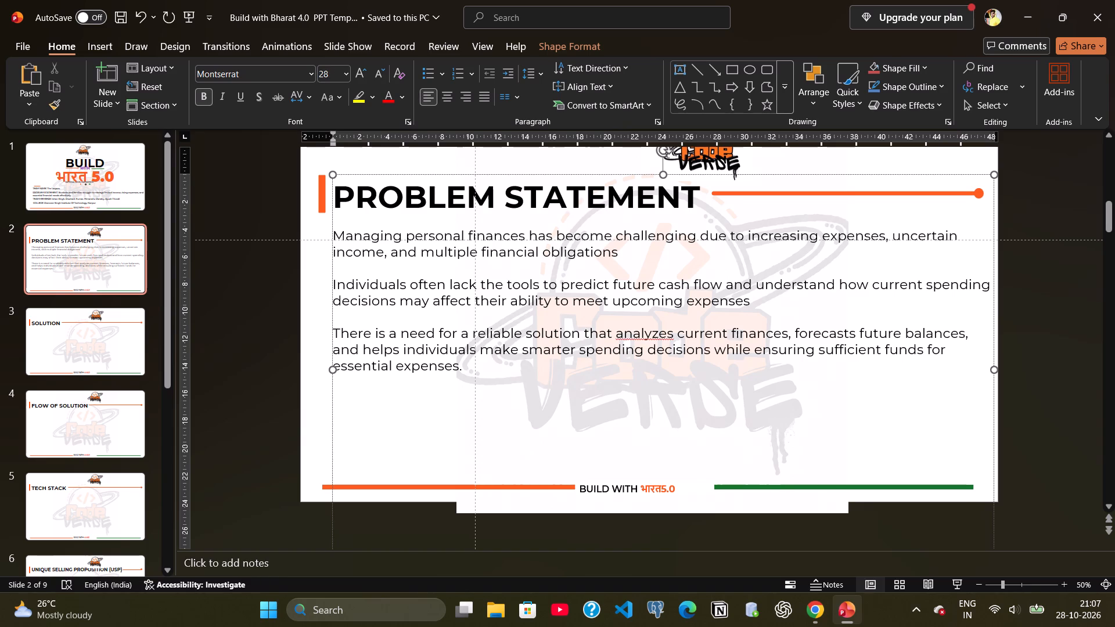
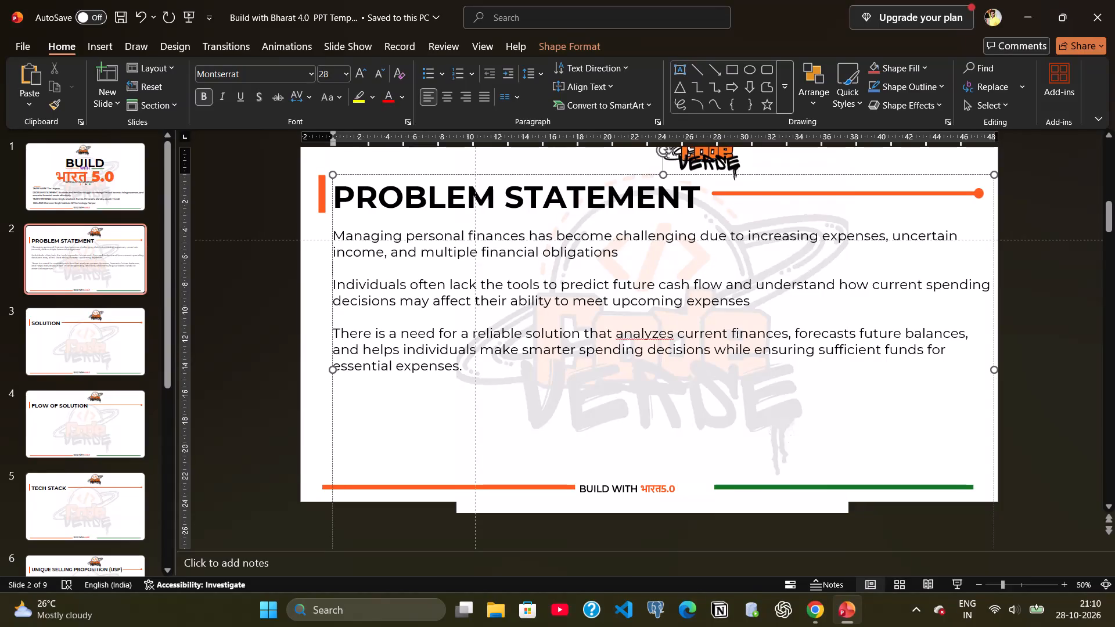
Format the first body paragraph on the Problem Statement slide, about managing personal finances, as a round bullet point.
click(336, 237)
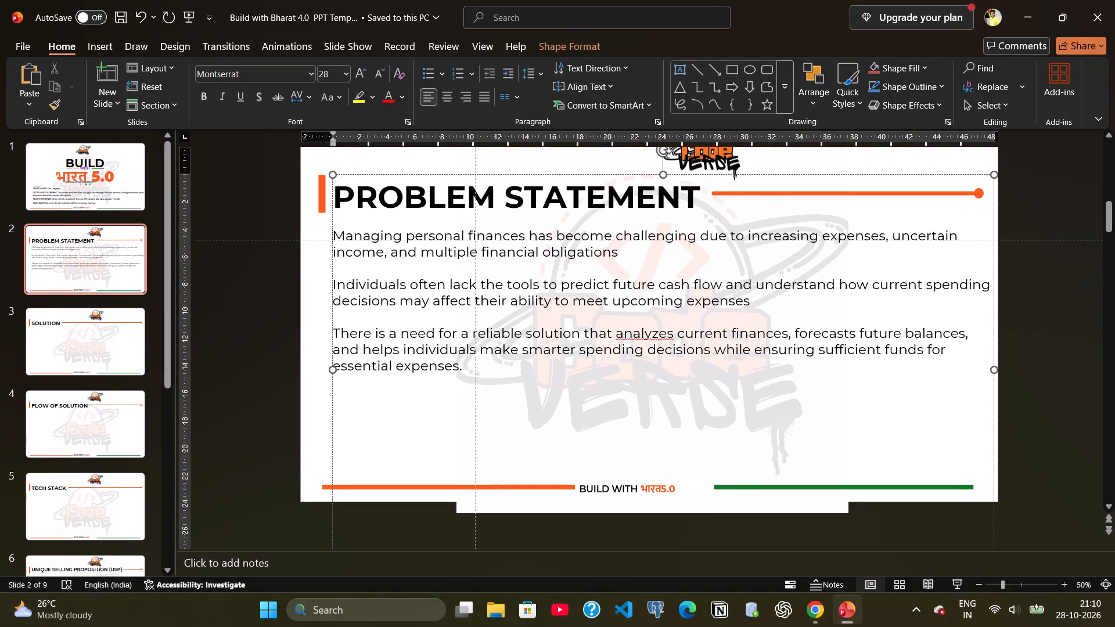
click(336, 235)
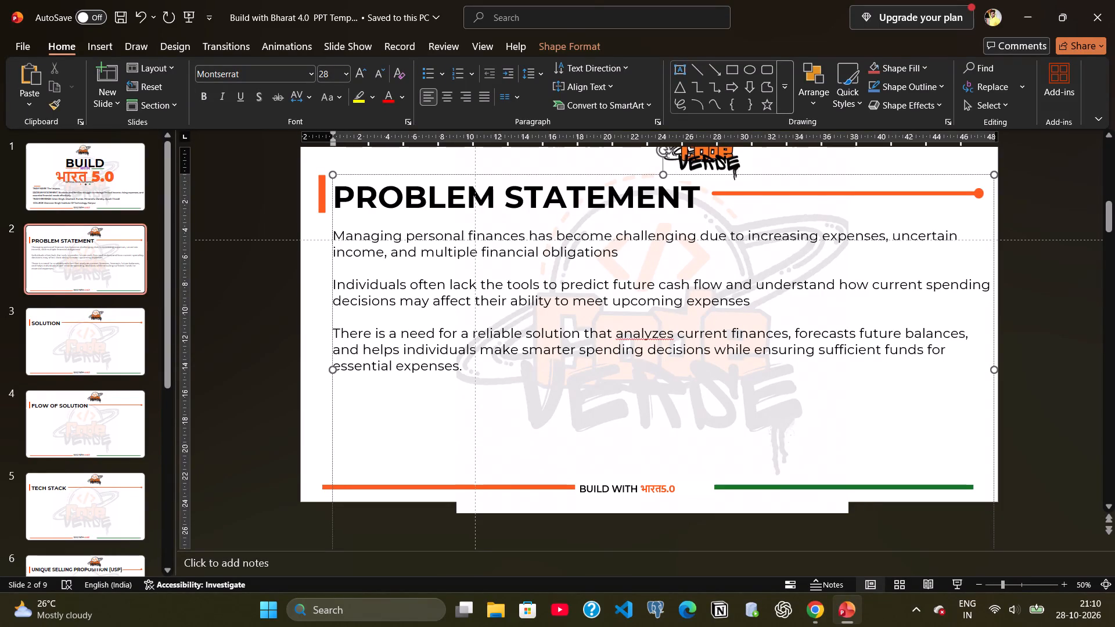
click(358, 236)
key(Left)
key(Left)
key(Left)
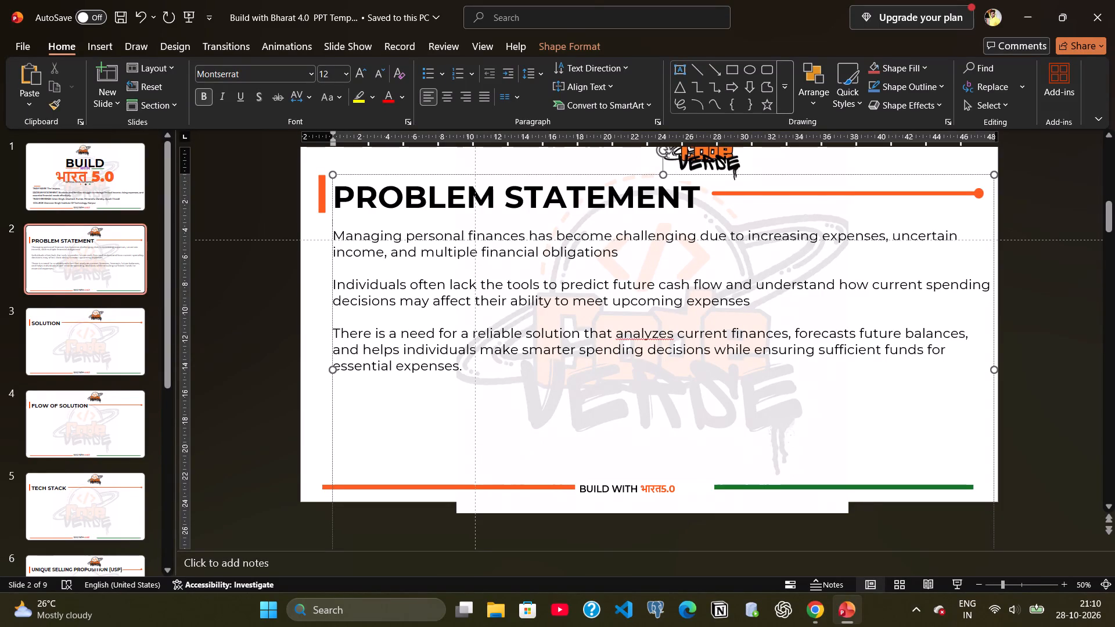
key(Right)
click(358, 236)
key(Left)
key(Left)
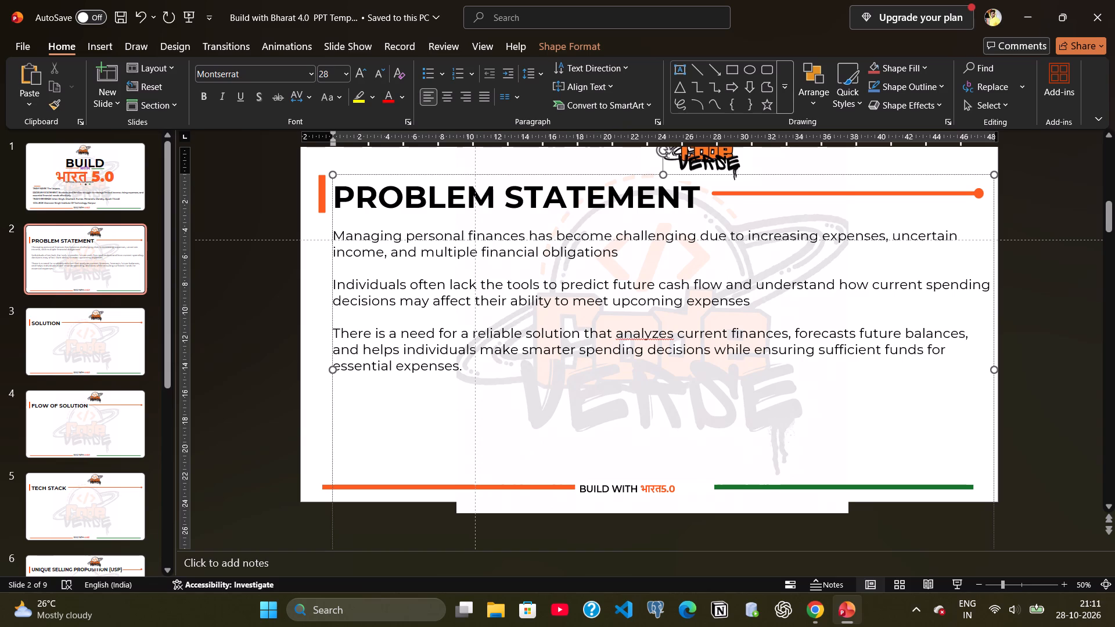
click(426, 73)
Apply the same round bullets to the second and third body paragraphs of the Problem Statement slide.
click(336, 284)
key(Left)
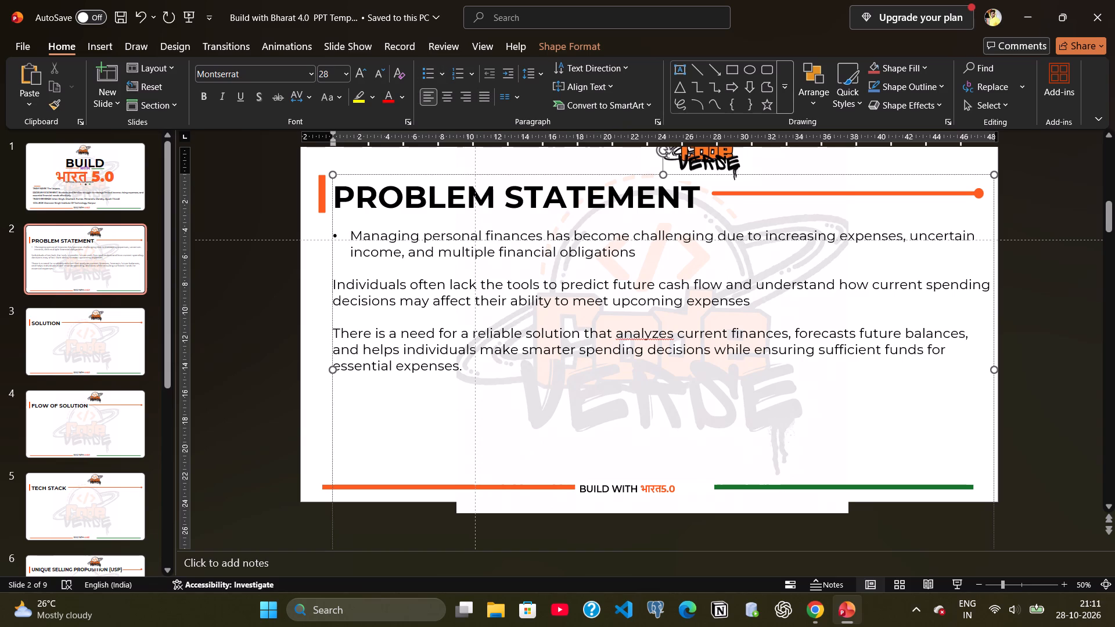
click(429, 72)
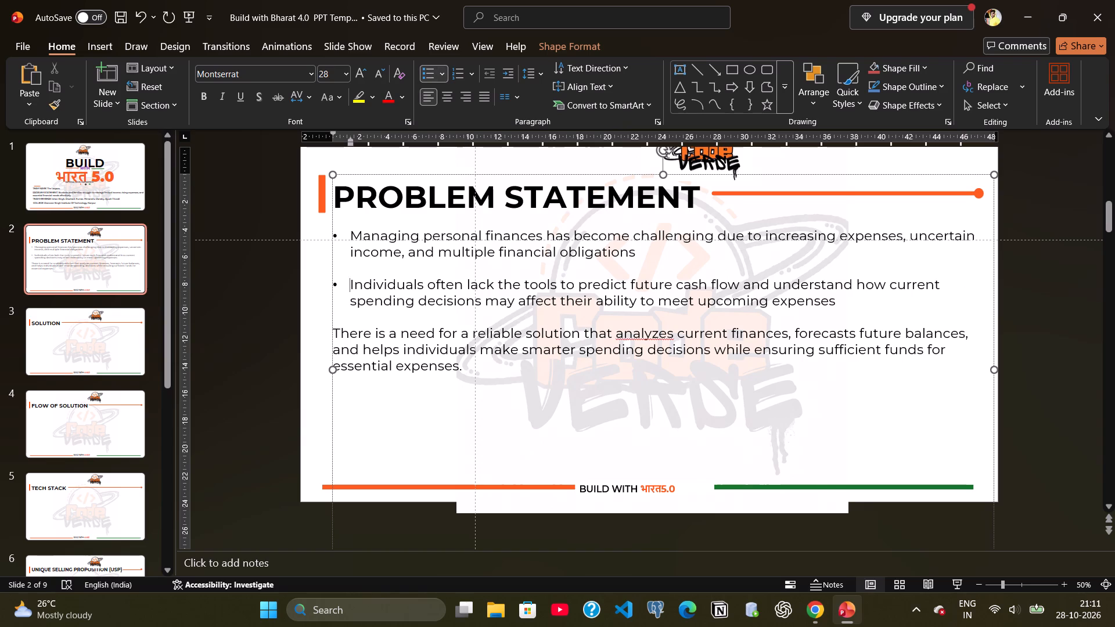
click(335, 334)
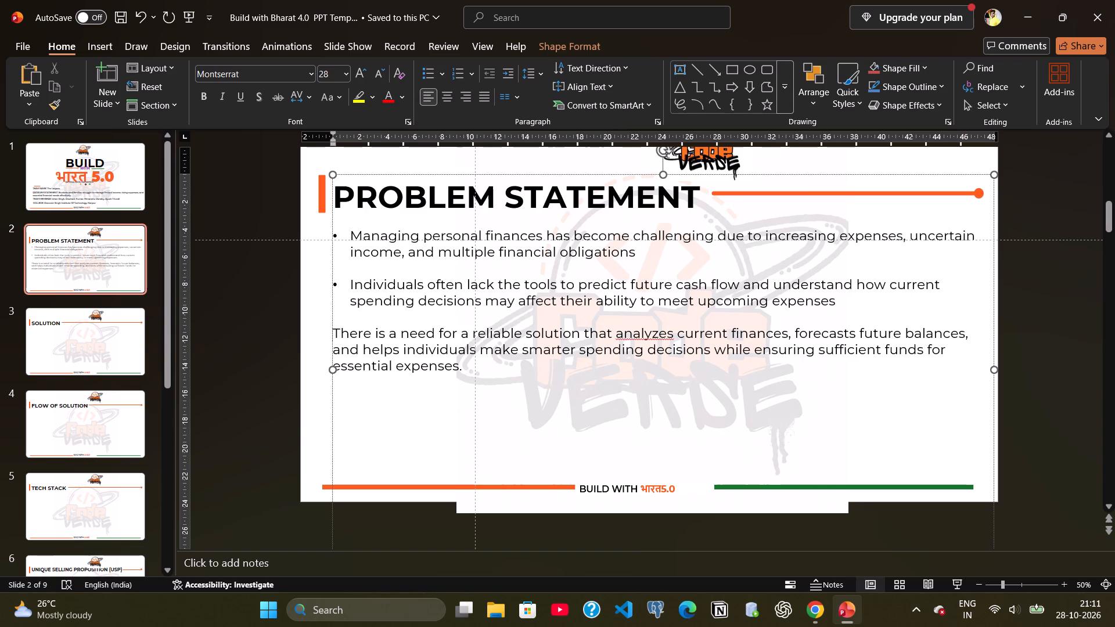
click(350, 338)
key(Left)
key(Left)
click(428, 70)
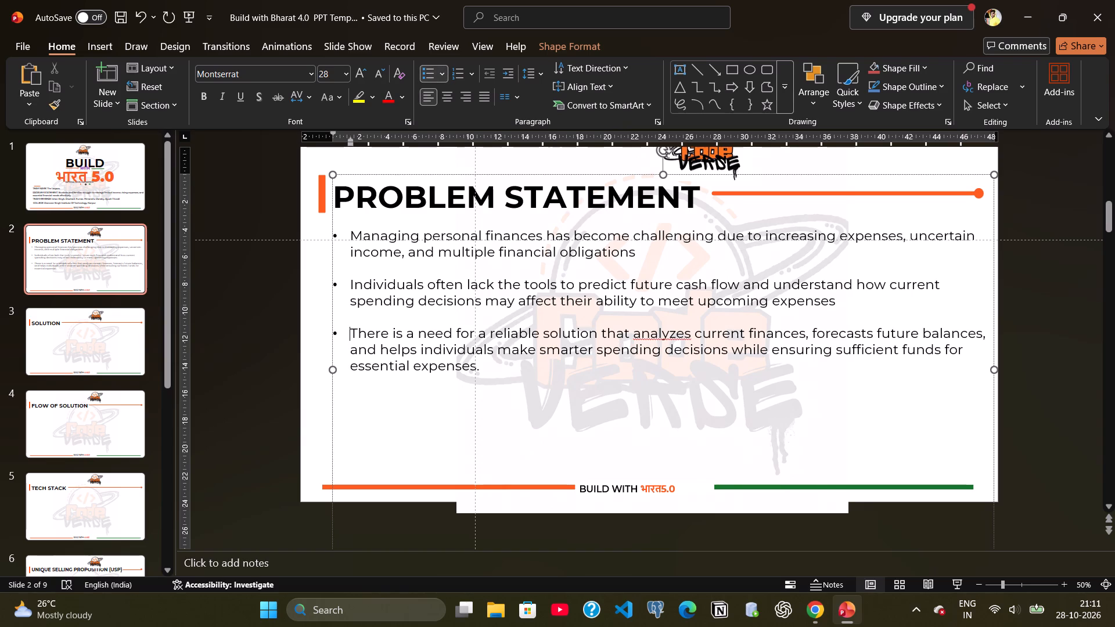
click(519, 390)
click(280, 444)
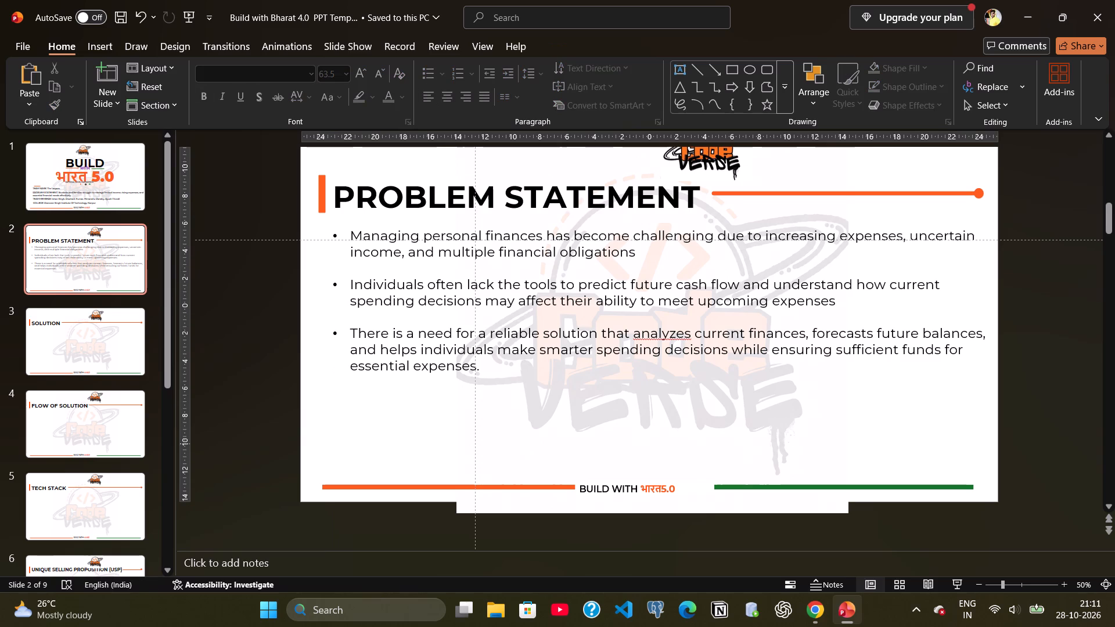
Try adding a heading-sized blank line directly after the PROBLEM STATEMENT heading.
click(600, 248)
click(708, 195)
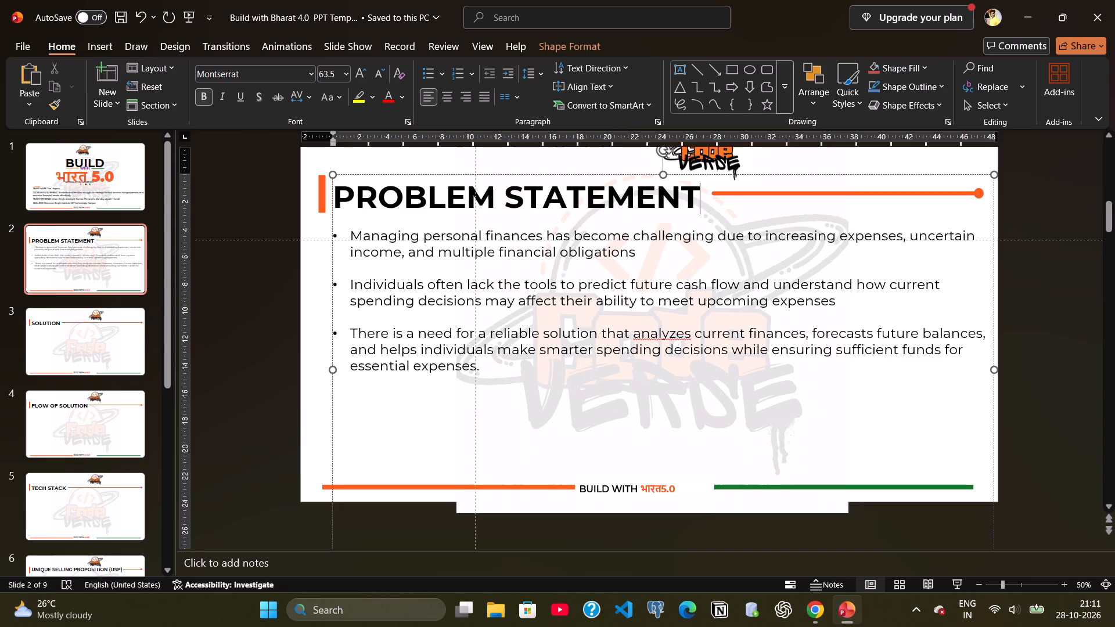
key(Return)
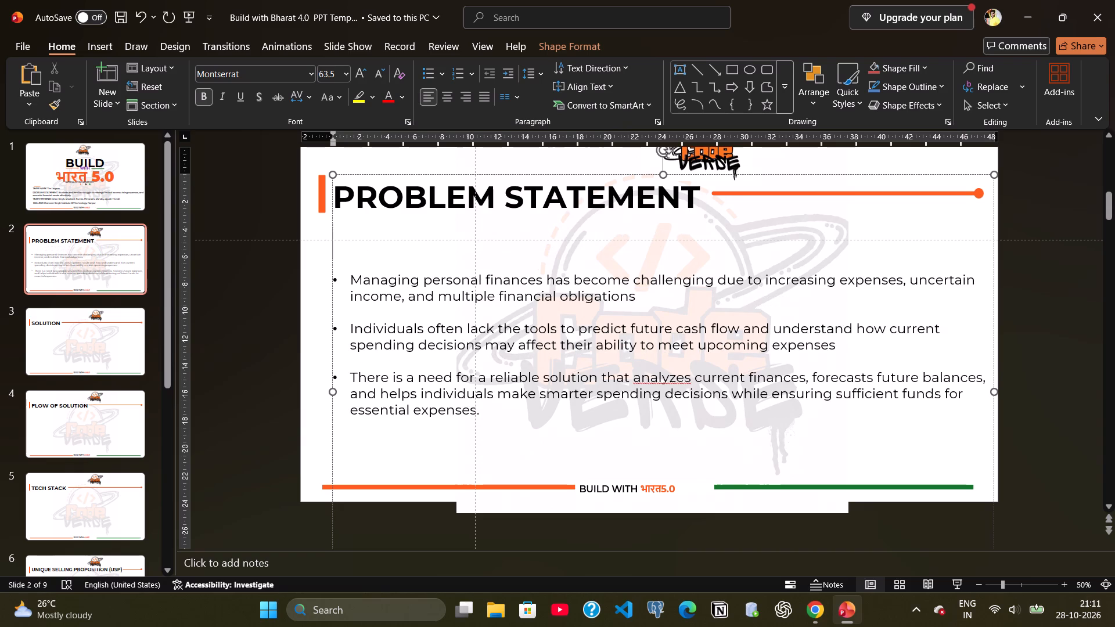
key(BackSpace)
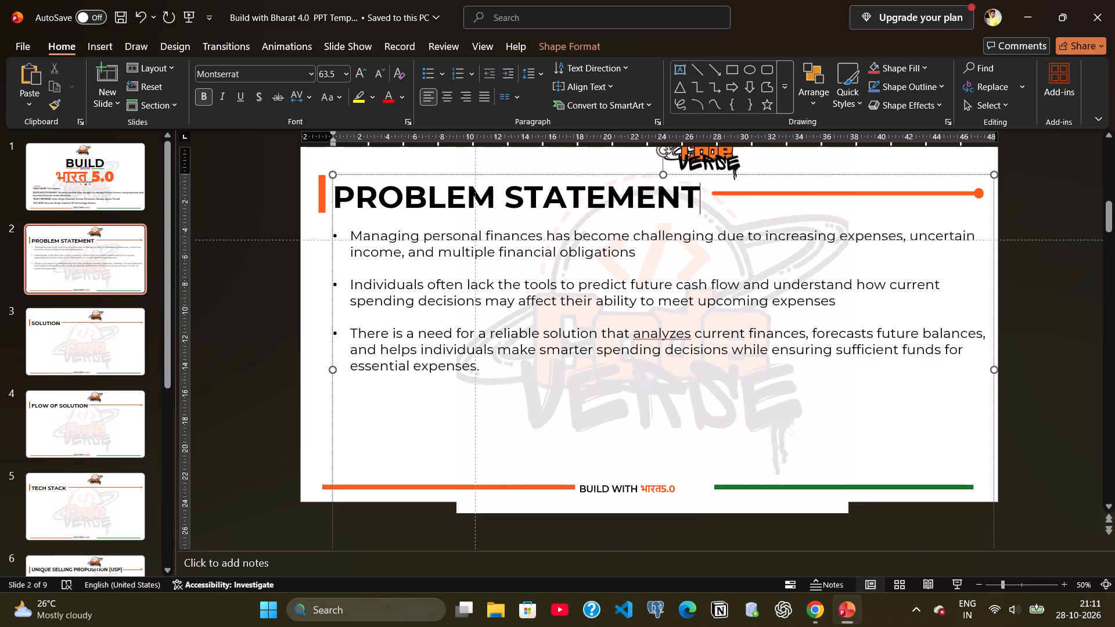
Widen the gap between the PROBLEM STATEMENT heading and the first bullet using small 12 pt blank lines.
click(339, 236)
key(Left)
key(Right)
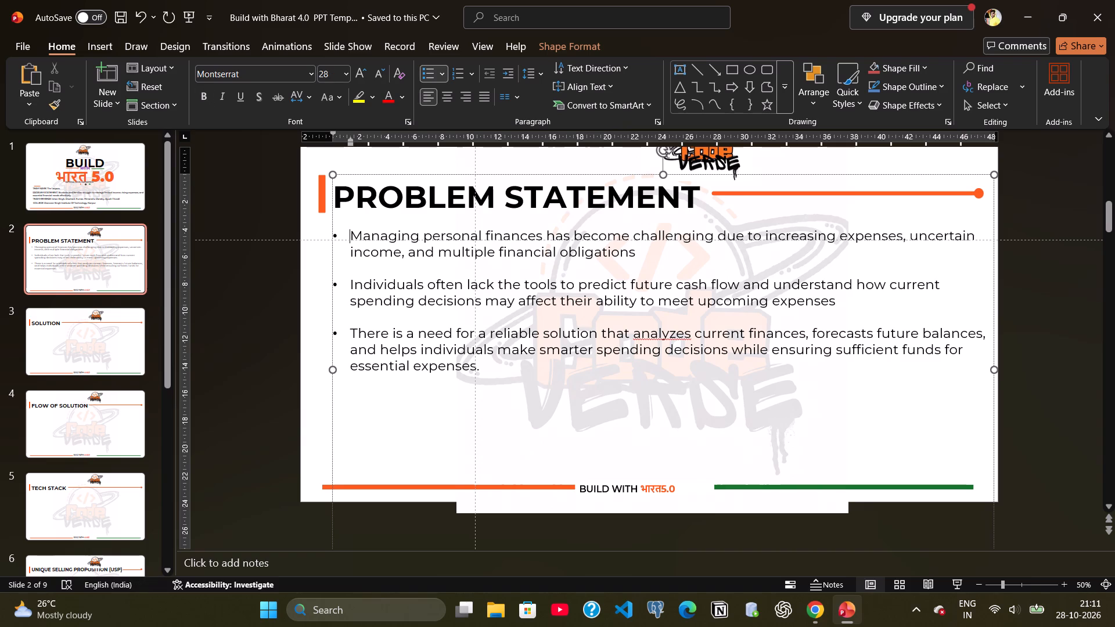
key(Return)
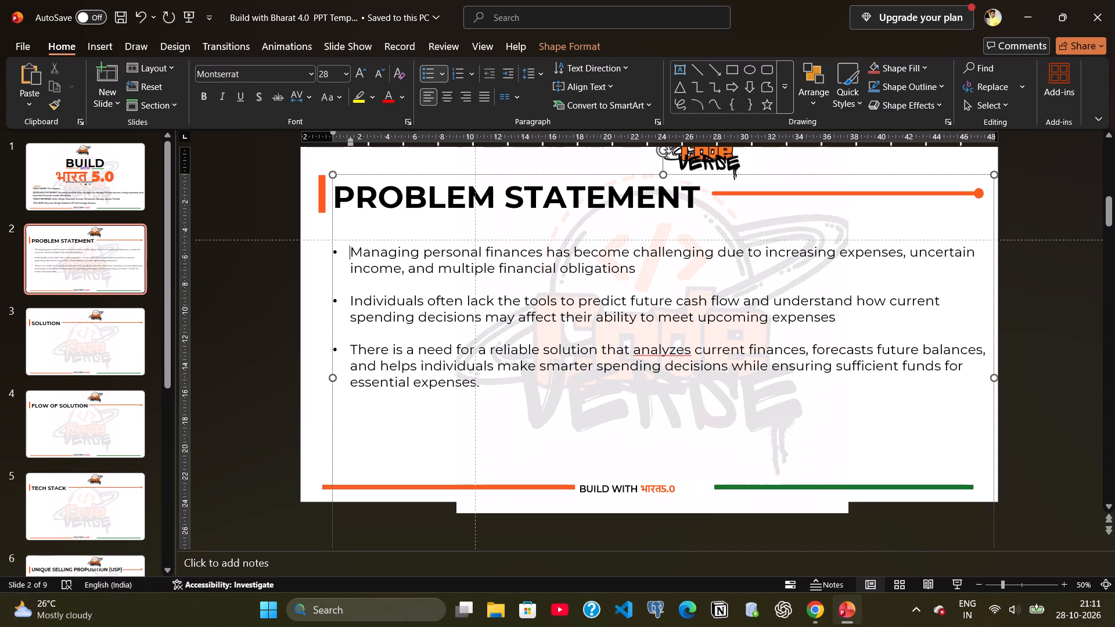
key(Return)
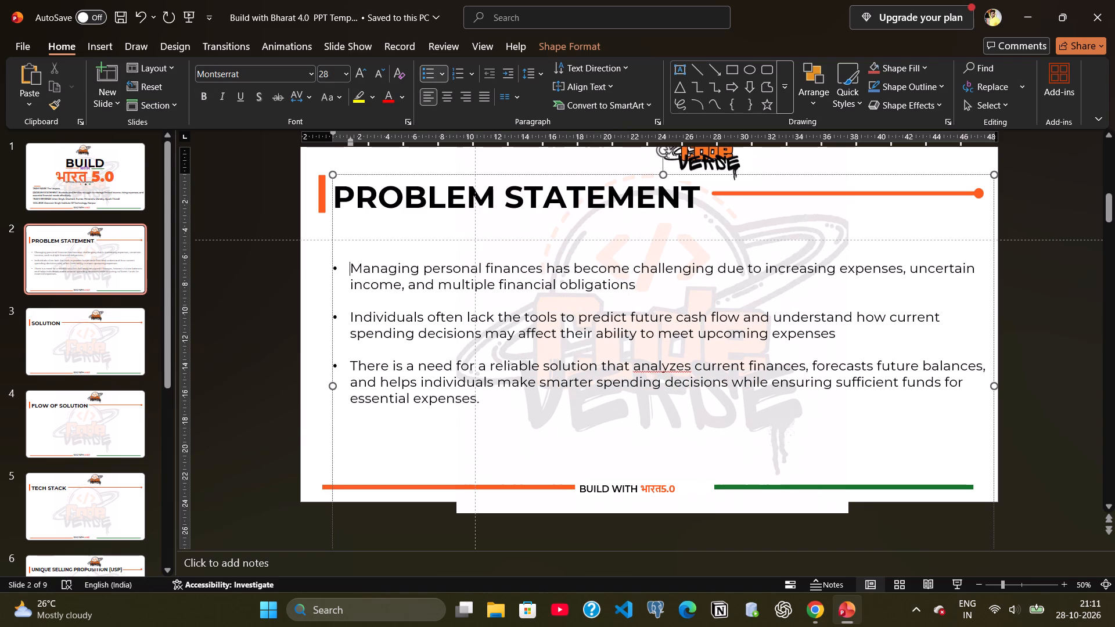
key(Up)
key(BackSpace)
key(BackSpace)
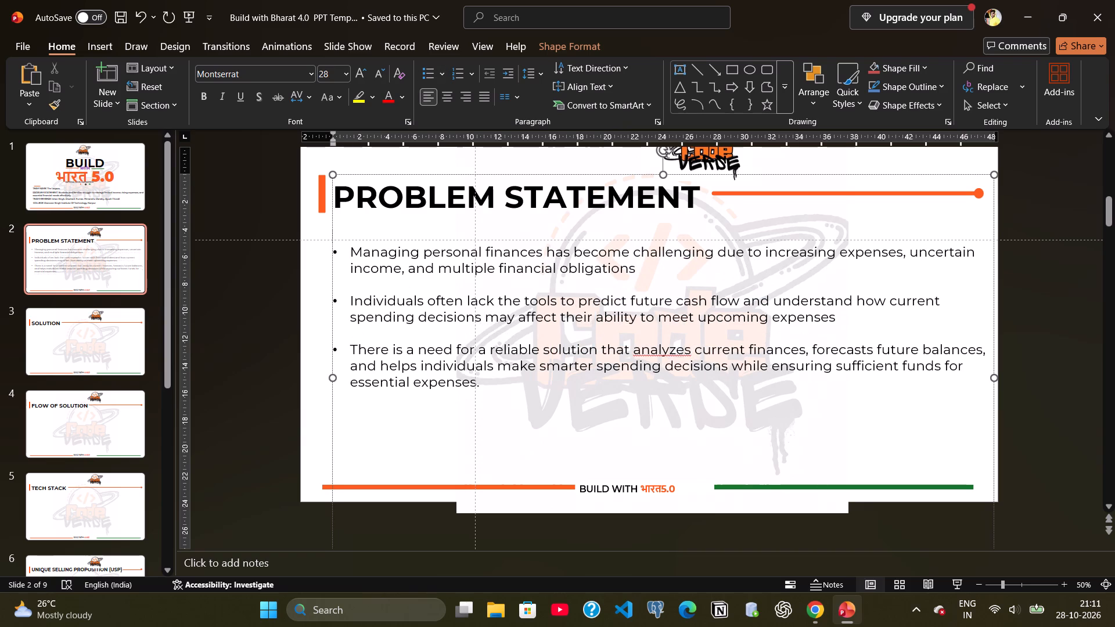
key(BackSpace)
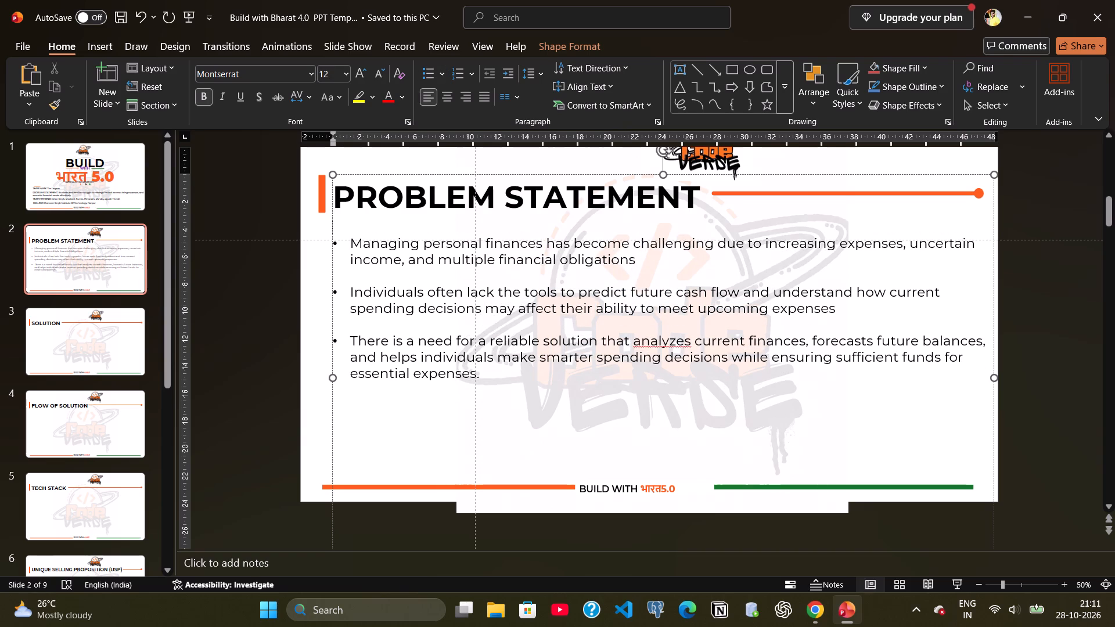
key(Return)
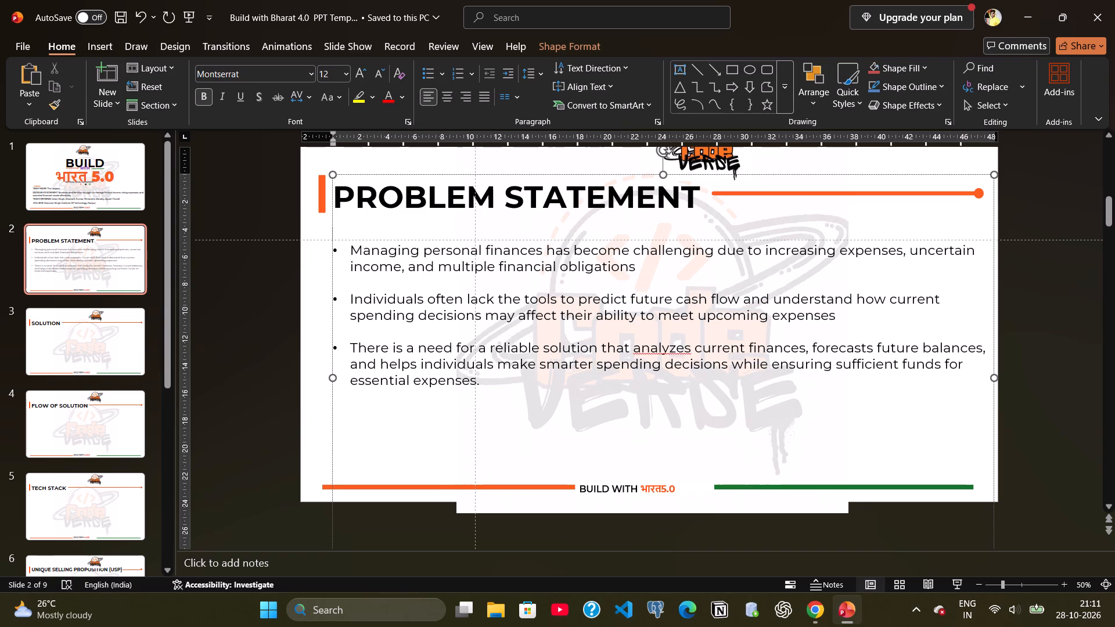
key(Return)
key(BackSpace)
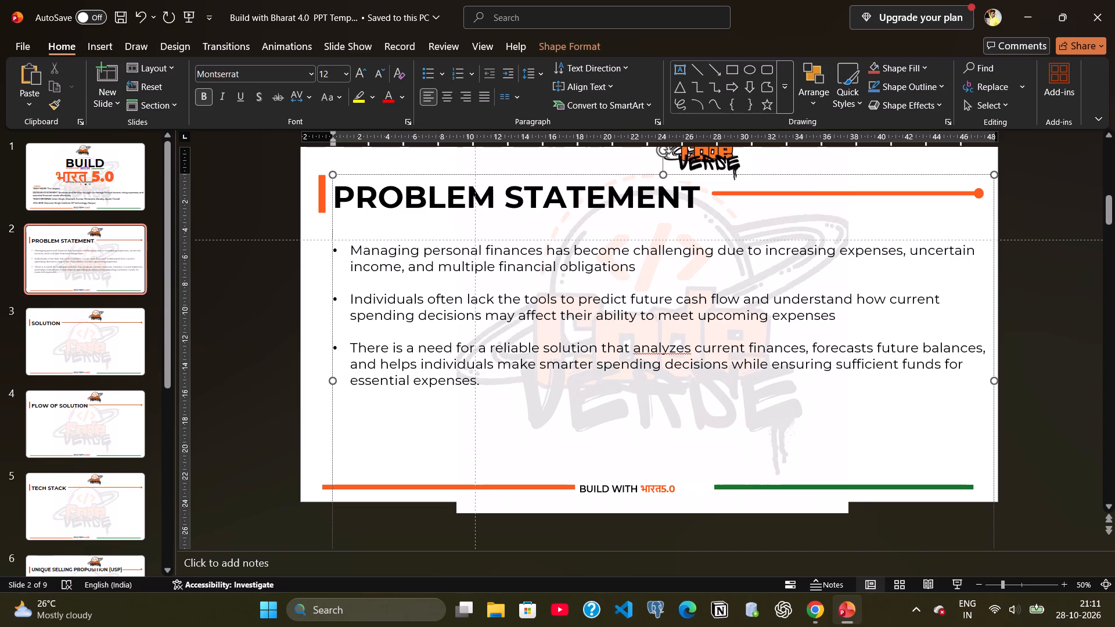
click(225, 381)
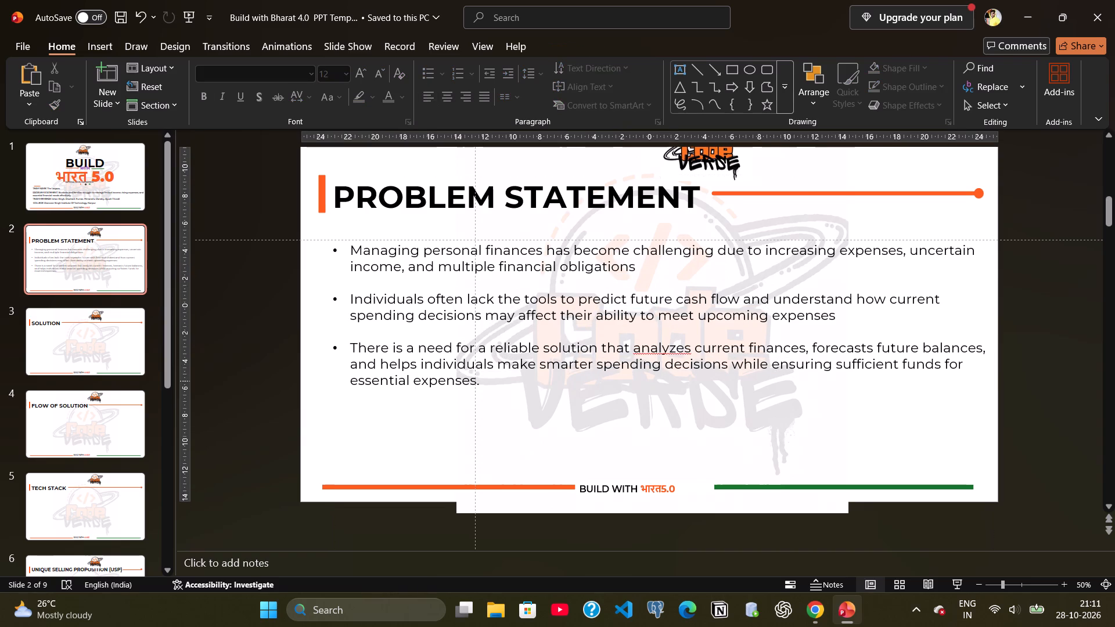
click(225, 381)
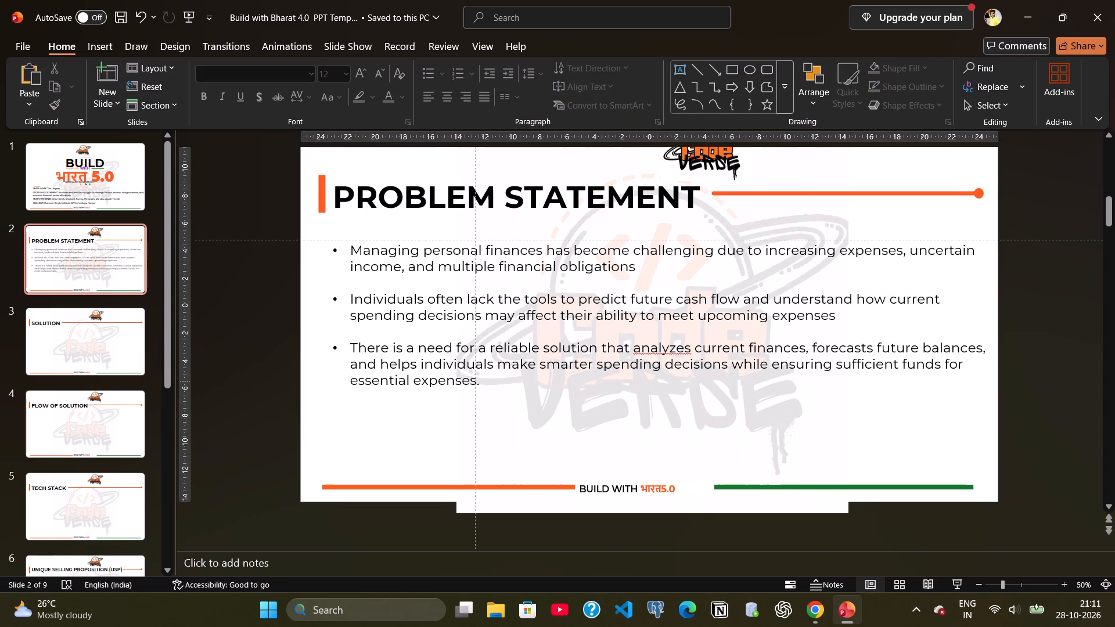
Add a full stop at the end of the first and second Problem Statement bullets.
click(644, 267)
key(period)
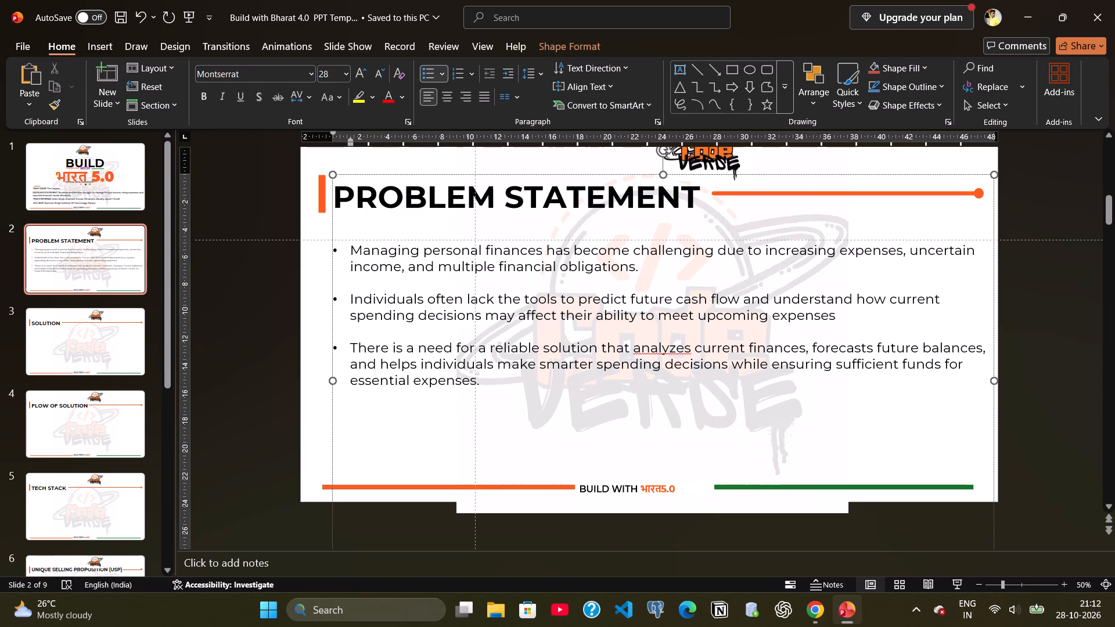
click(845, 309)
key(period)
Open the Solution slide and arrange PowerPoint side by side with the Kairos PDF at its Our Solution page.
click(86, 348)
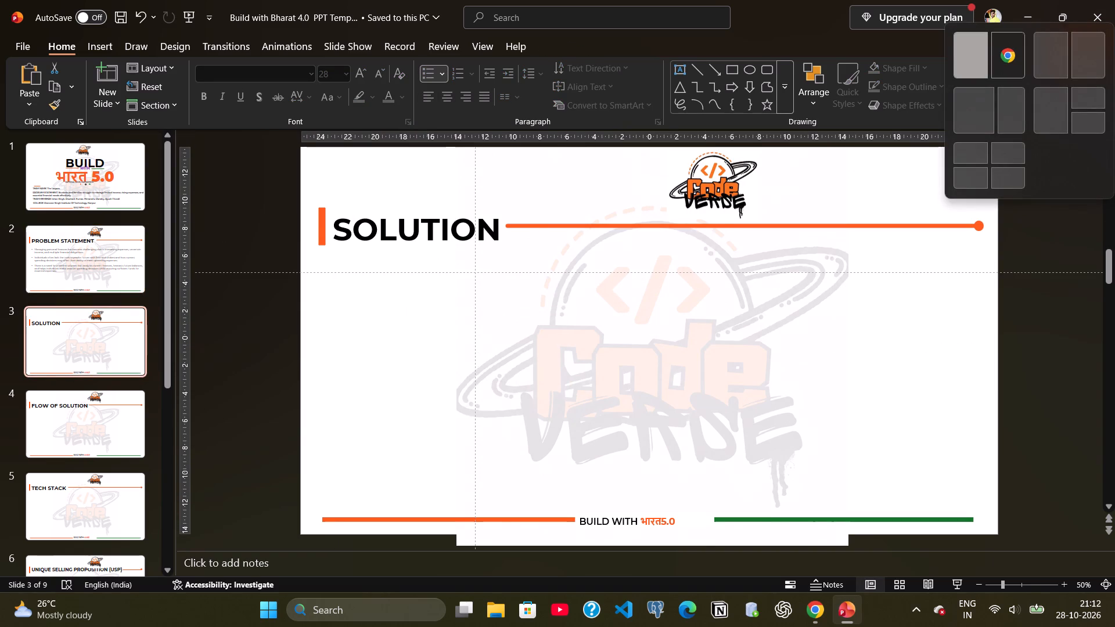
click(981, 61)
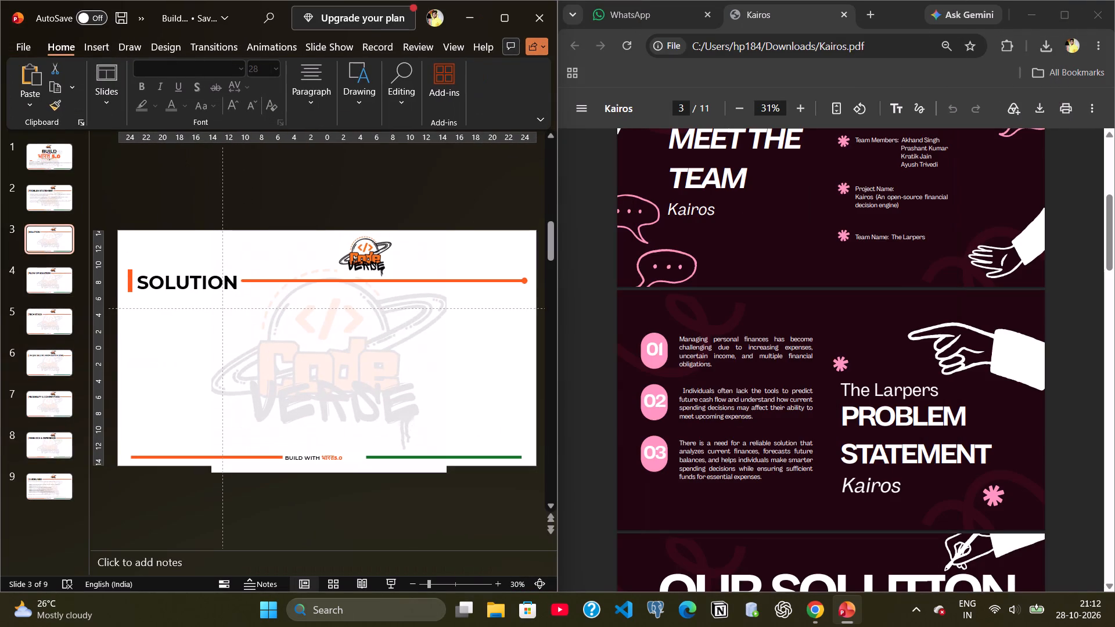
scroll(818, 354, down, 3)
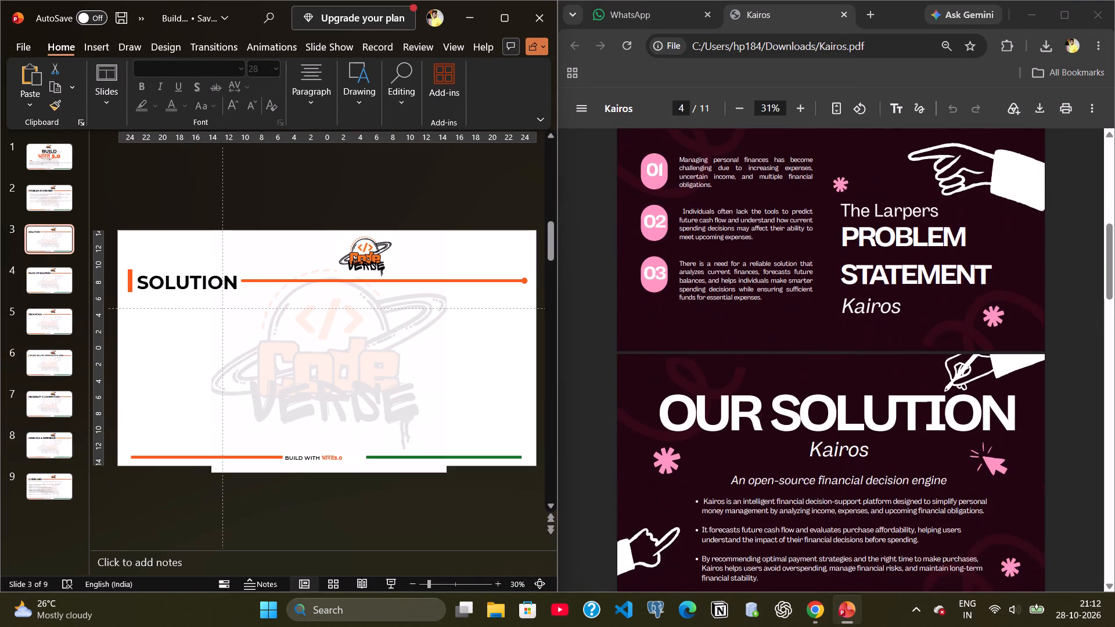
scroll(818, 354, down, 1)
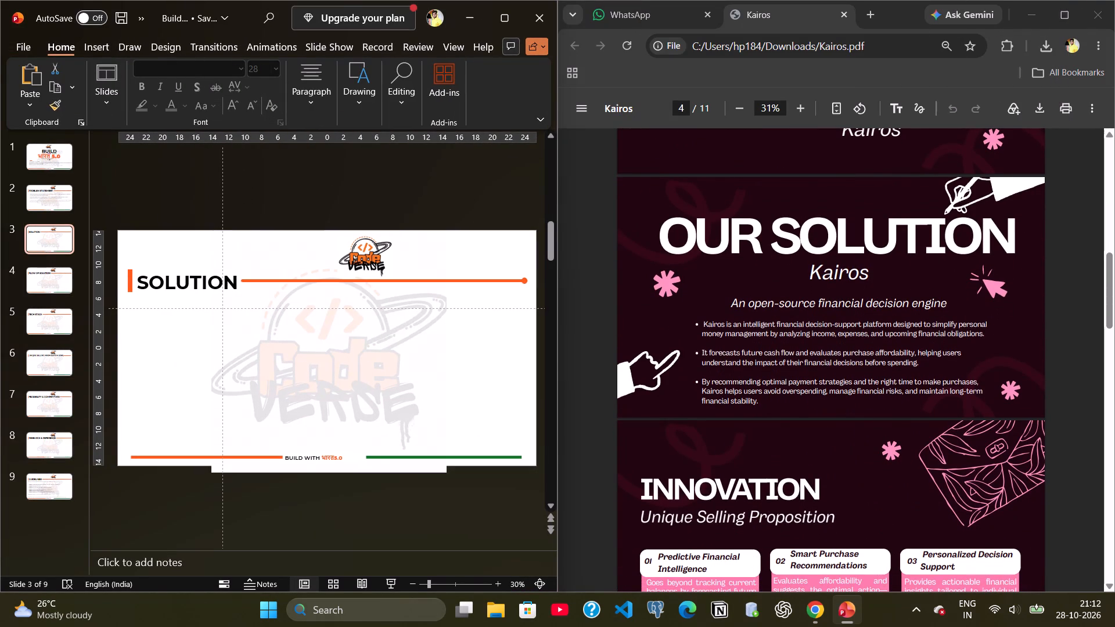
click(968, 47)
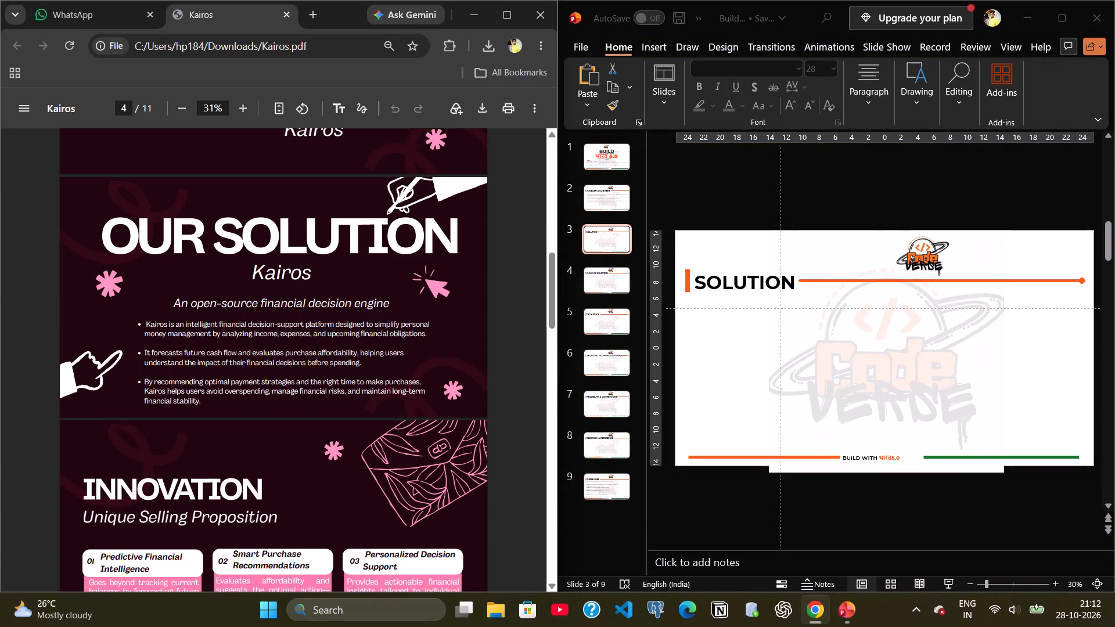
click(732, 320)
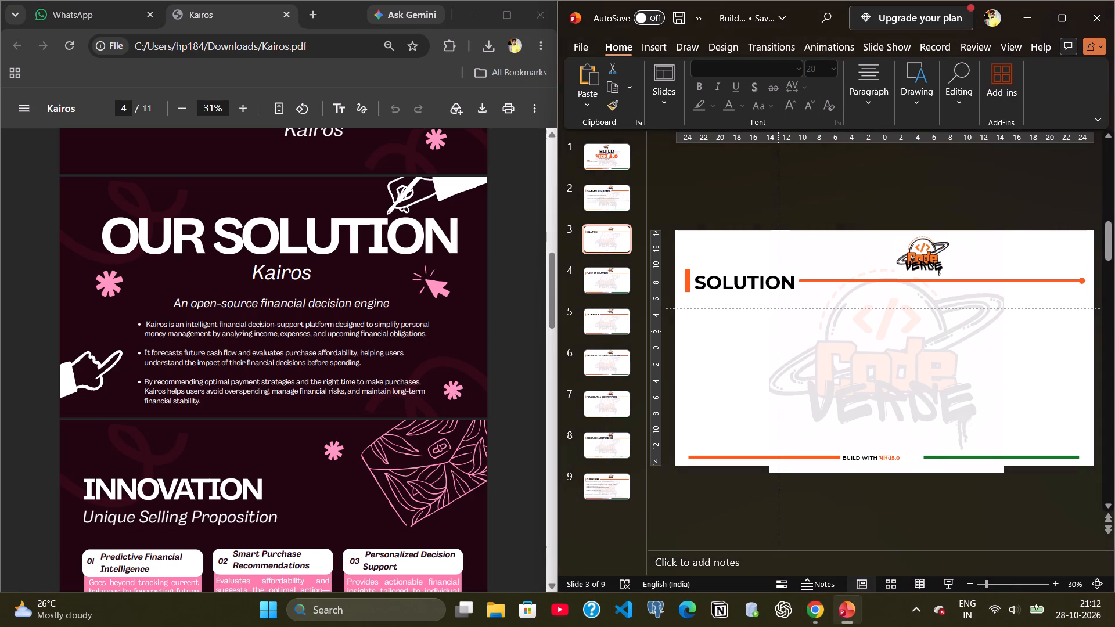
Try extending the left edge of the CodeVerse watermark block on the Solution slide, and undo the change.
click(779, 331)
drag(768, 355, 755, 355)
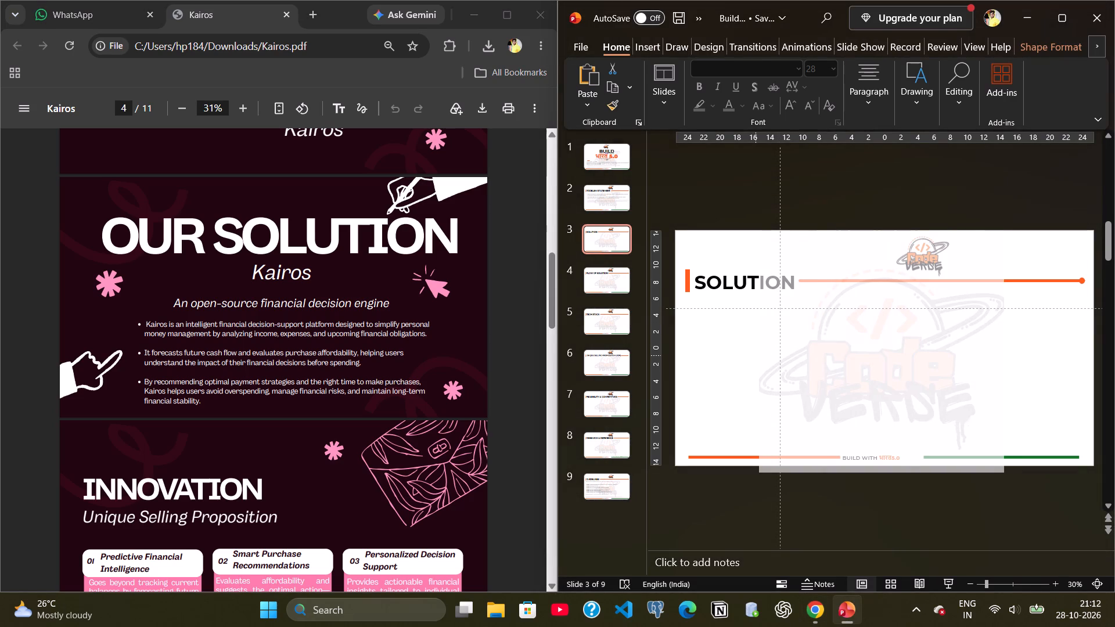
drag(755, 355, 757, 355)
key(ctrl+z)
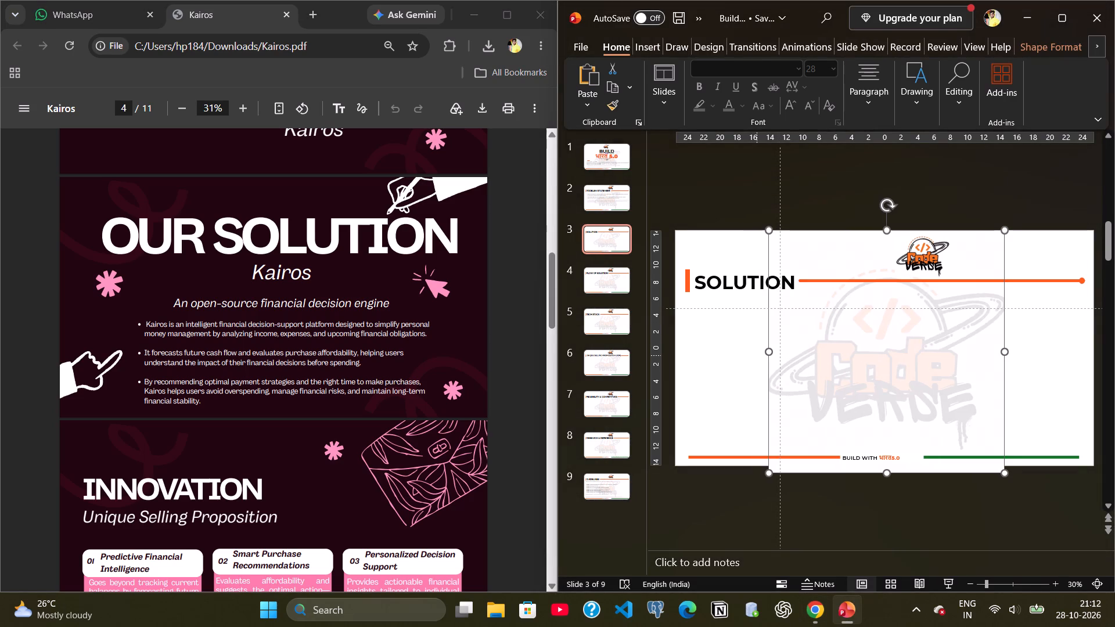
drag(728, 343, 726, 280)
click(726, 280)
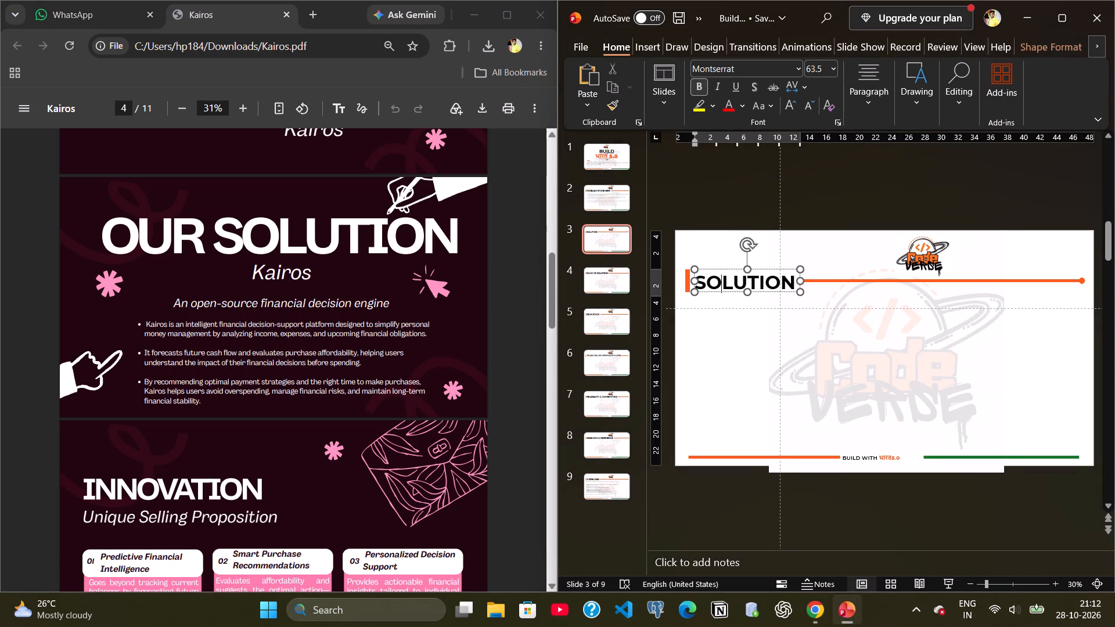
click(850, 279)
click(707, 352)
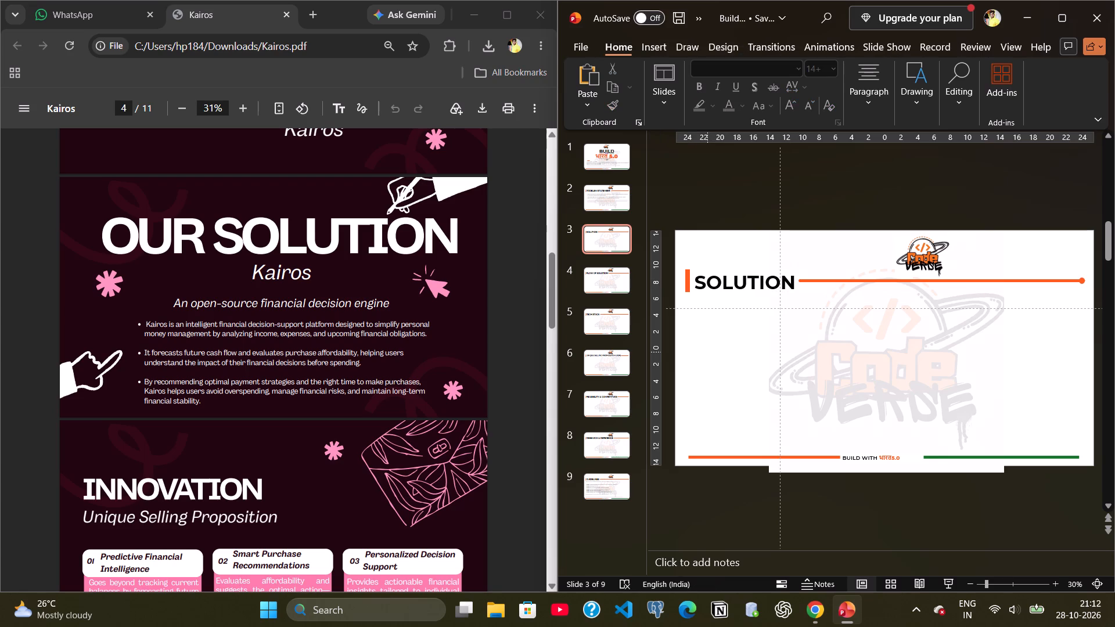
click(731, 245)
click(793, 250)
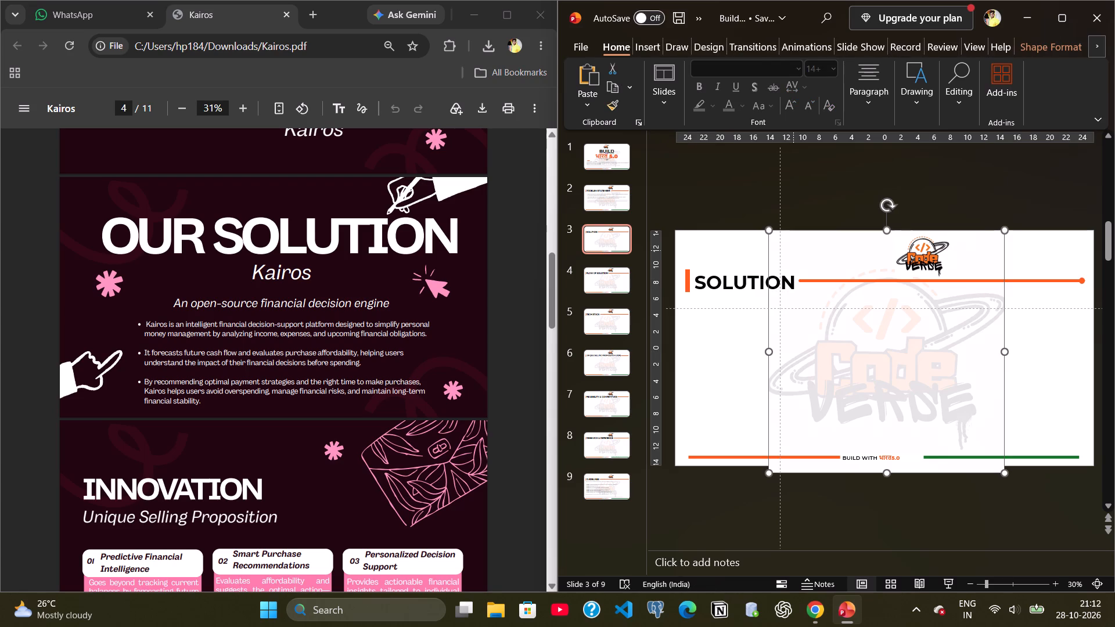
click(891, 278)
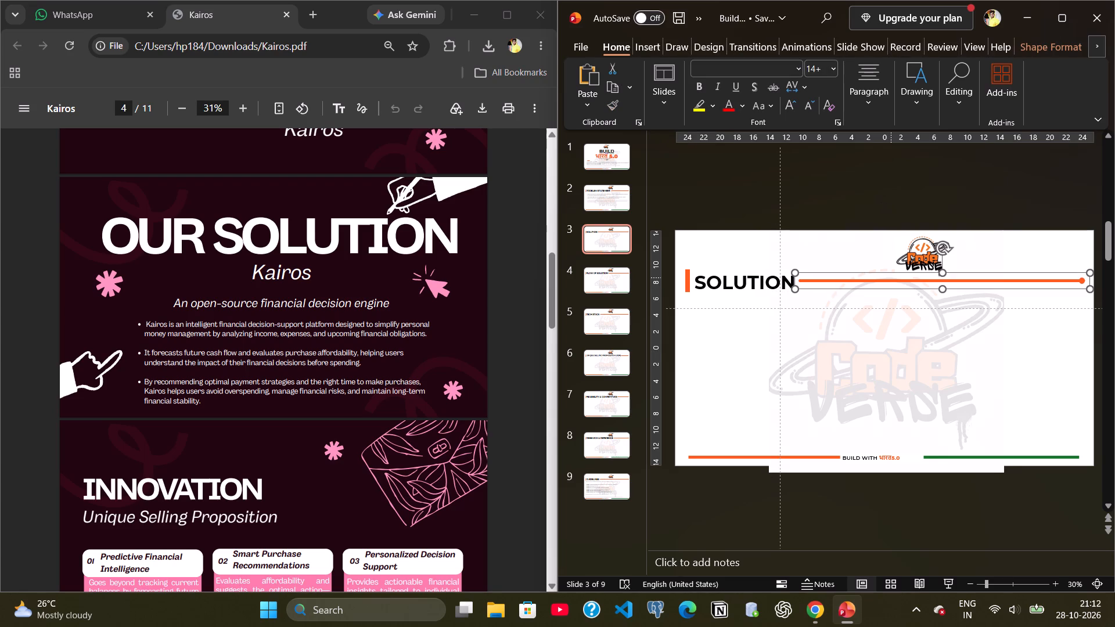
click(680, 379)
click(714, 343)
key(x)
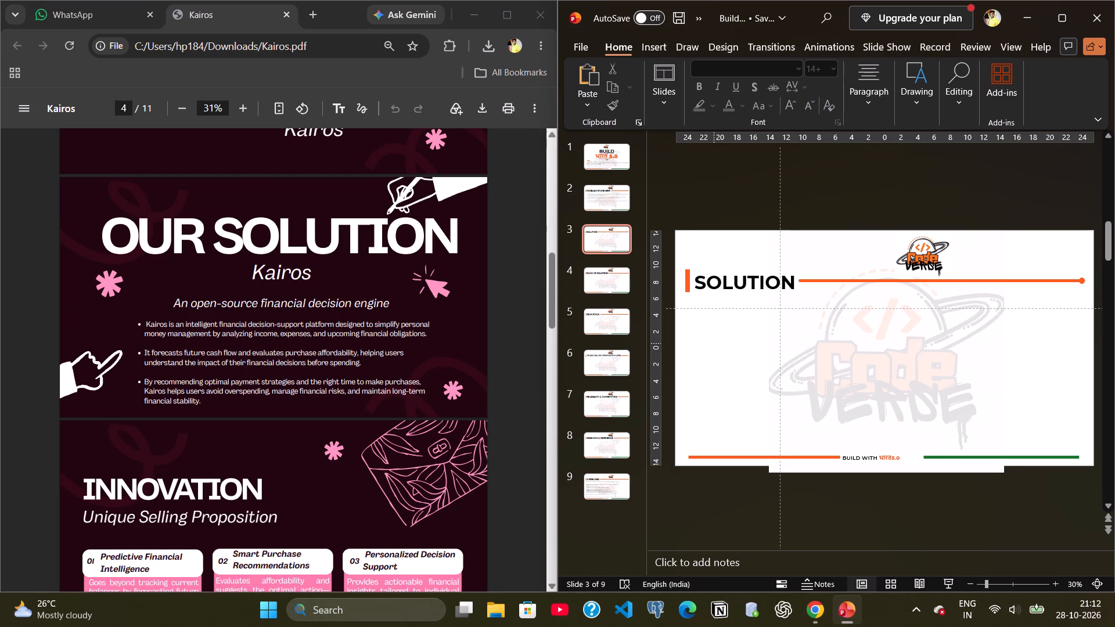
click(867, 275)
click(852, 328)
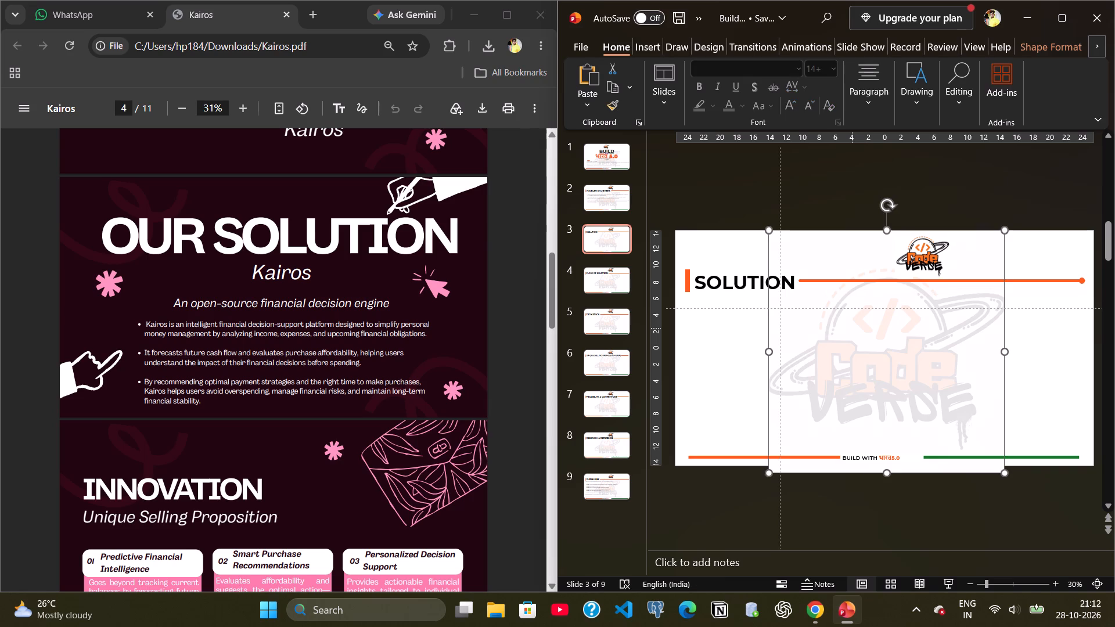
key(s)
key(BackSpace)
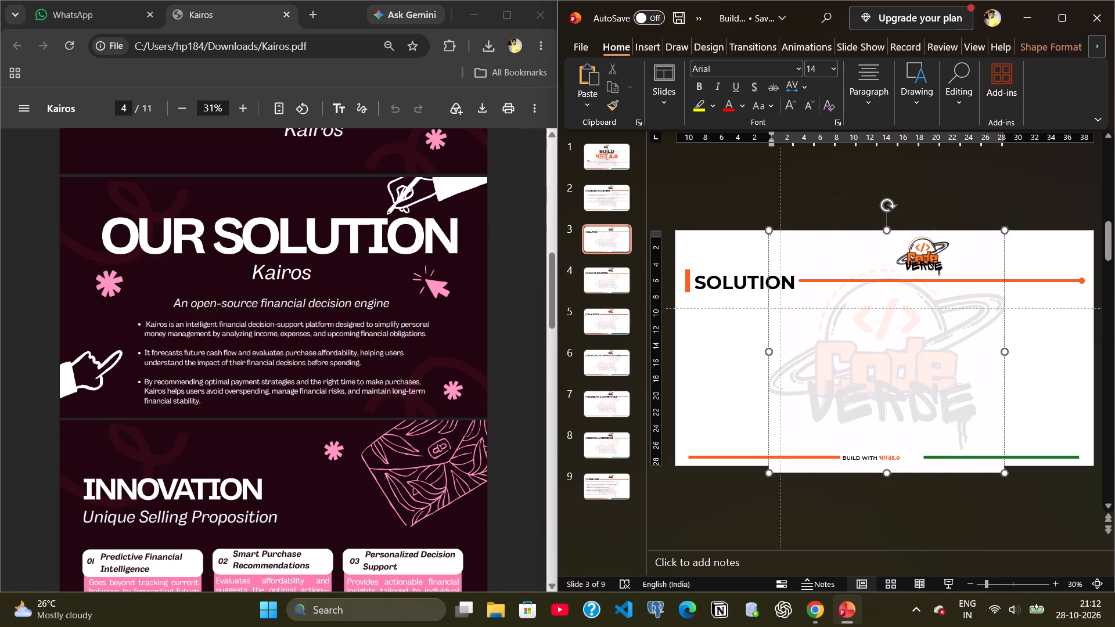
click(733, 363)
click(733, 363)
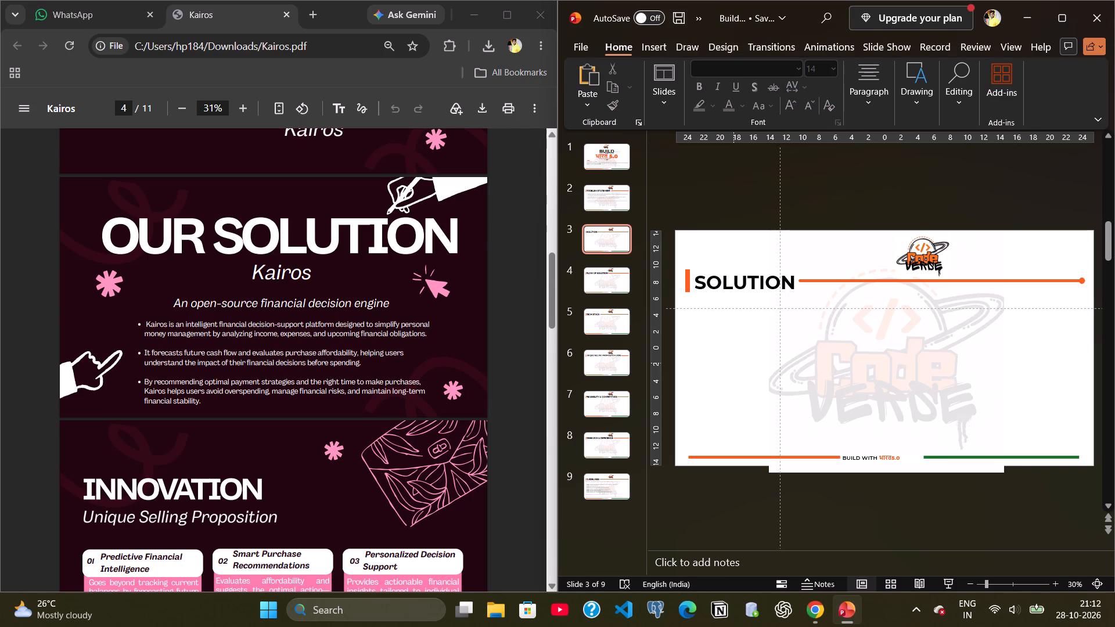
Create an empty text box just below the SOLUTION heading and widen it slightly.
double_click(718, 317)
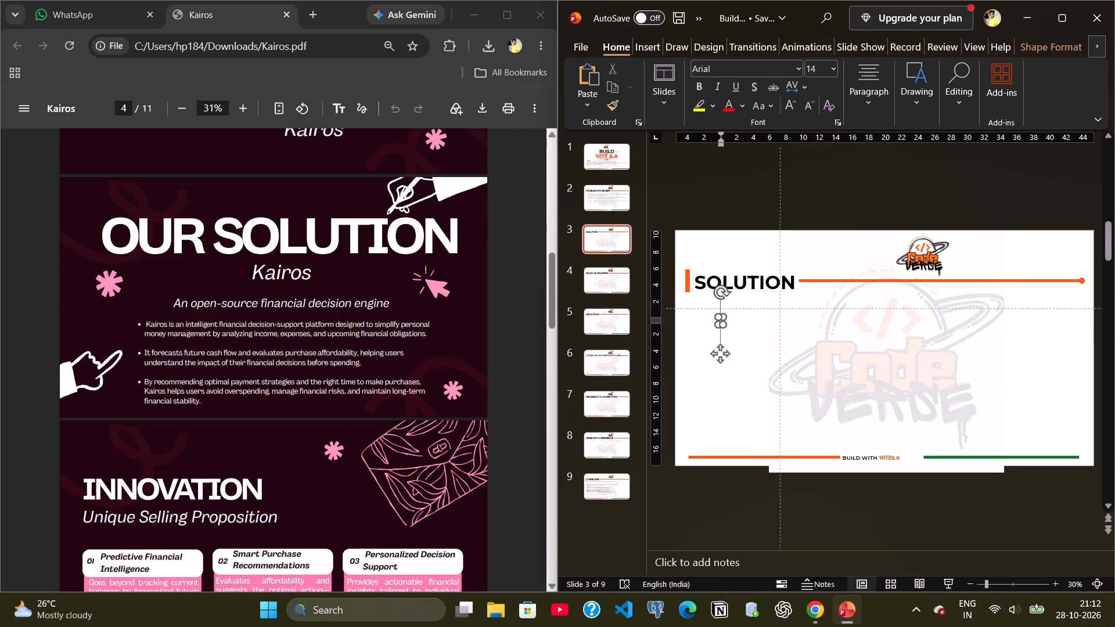
drag(726, 327, 744, 339)
click(732, 319)
key(s)
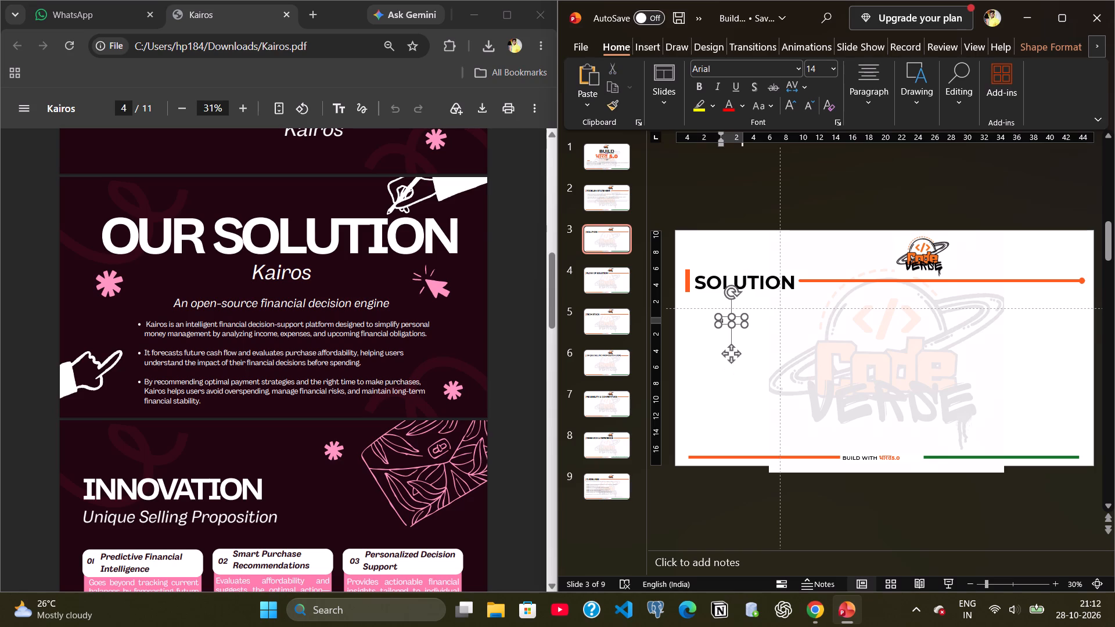
text(sed)
key(BackSpace)
key(BackSpace)
key(BackSpace)
key(BackSpace)
key(BackSpace)
Maximize the presentation window and enlarge the empty text box across the area between the SOLUTION heading and the footer lines.
click(1058, 5)
drag(389, 298, 354, 282)
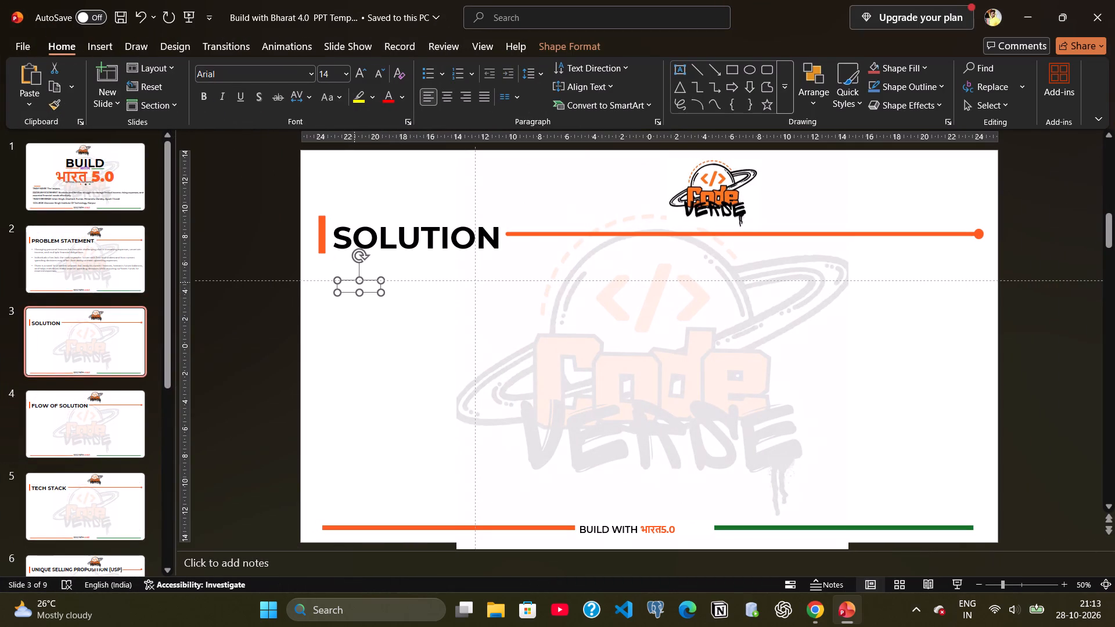
drag(384, 294, 787, 456)
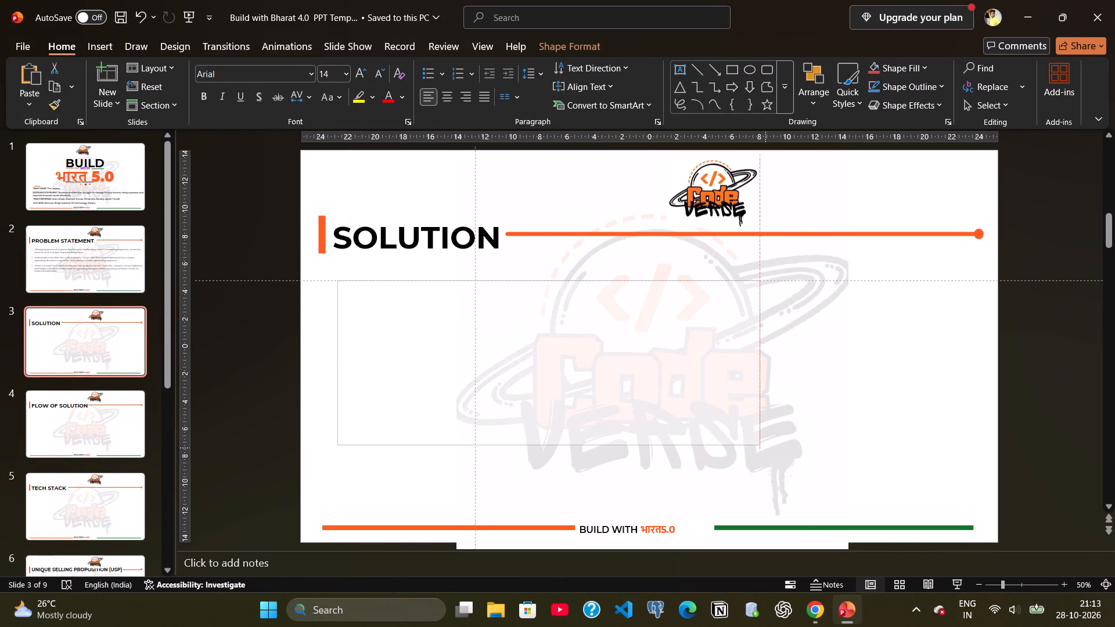
drag(787, 456, 1014, 507)
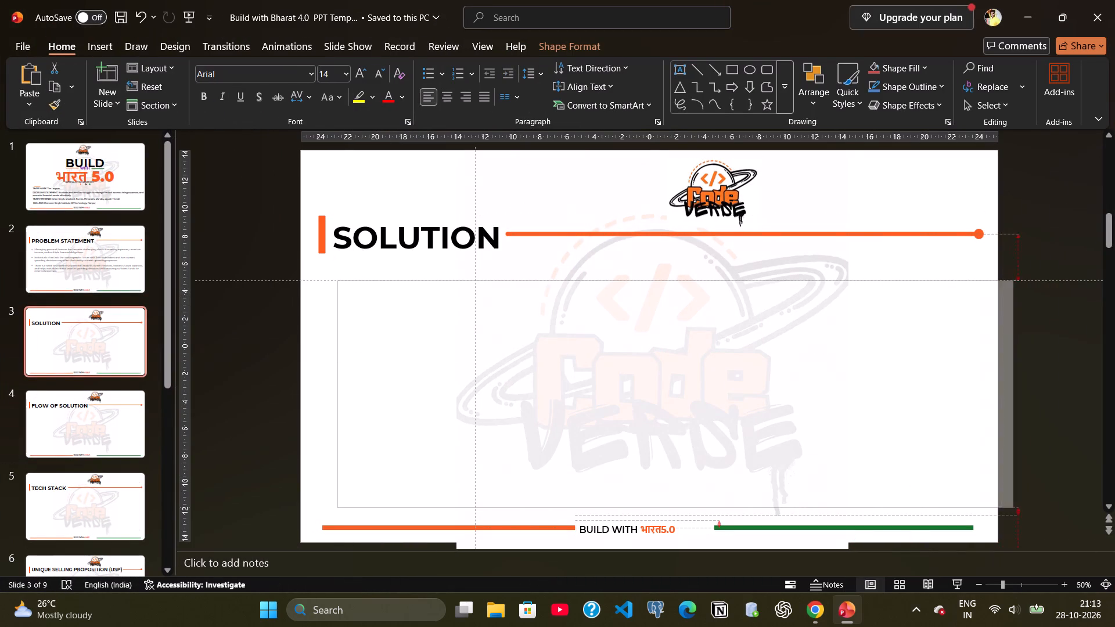
drag(1014, 507, 983, 509)
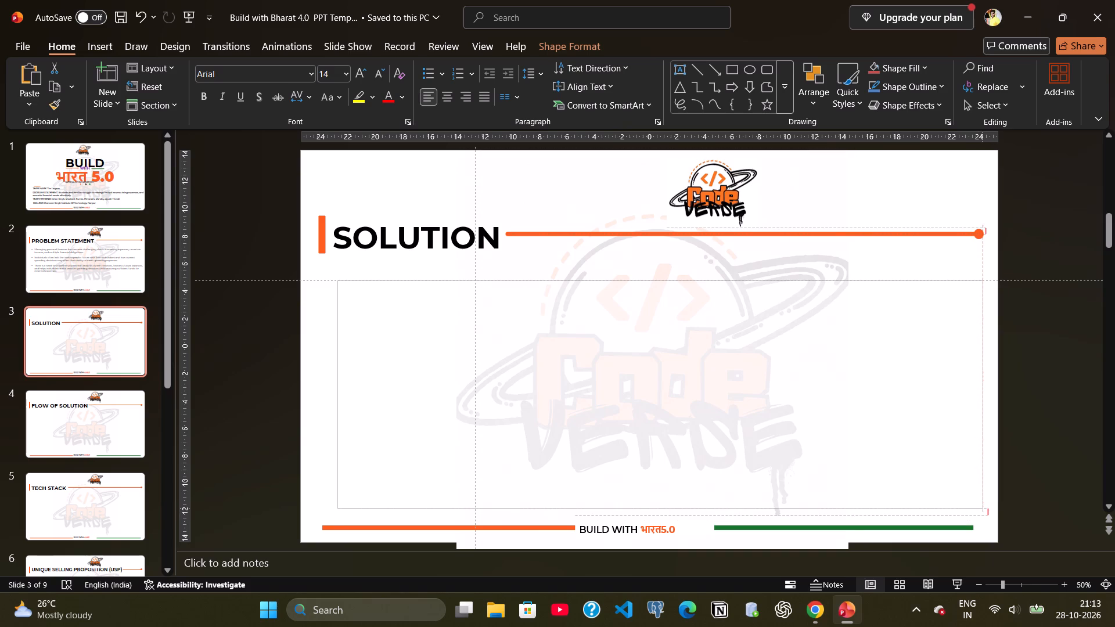
drag(983, 509, 983, 514)
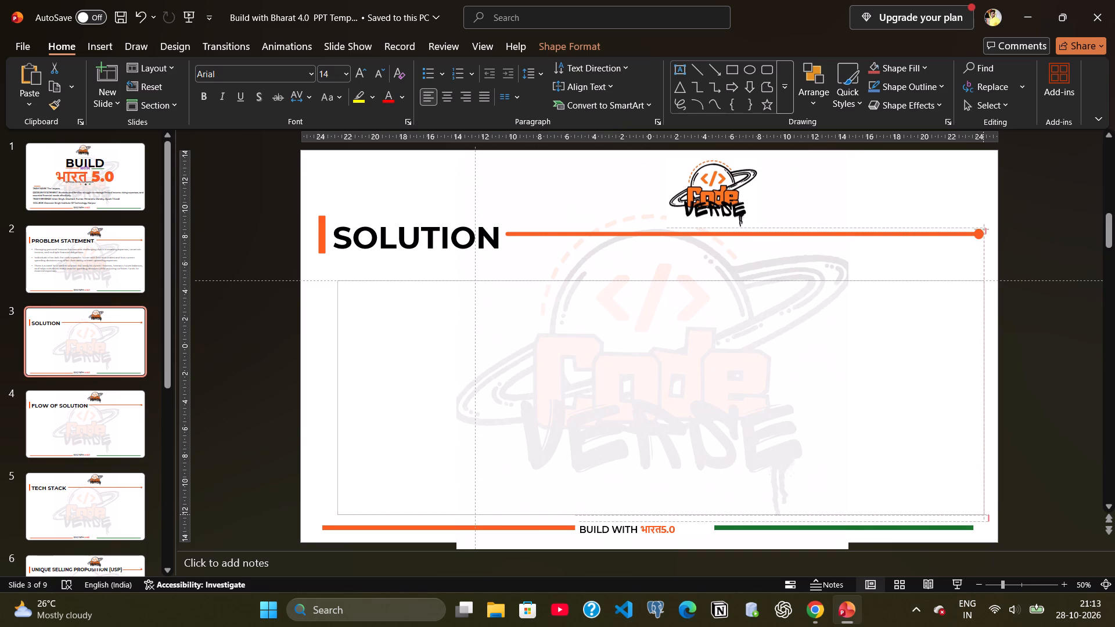
drag(983, 514, 984, 511)
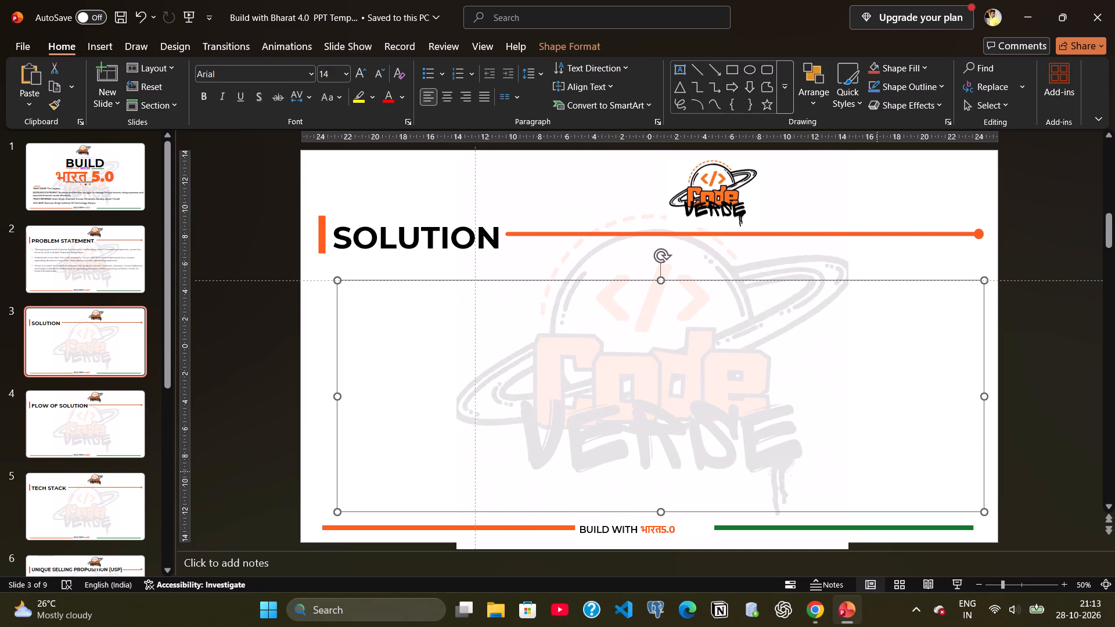
Copy the first Our Solution bullet, "Kairos is an intelligent financial decision-support platform…", from the Kairos PDF into the Solution slide's text box.
click(374, 296)
click(803, 603)
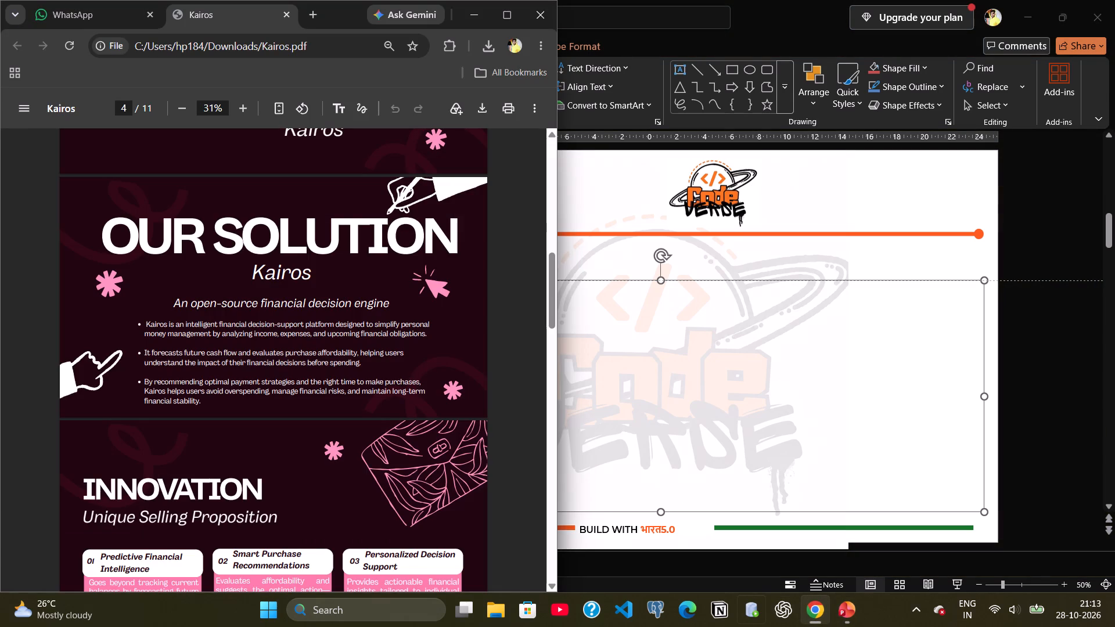
drag(145, 326, 309, 349)
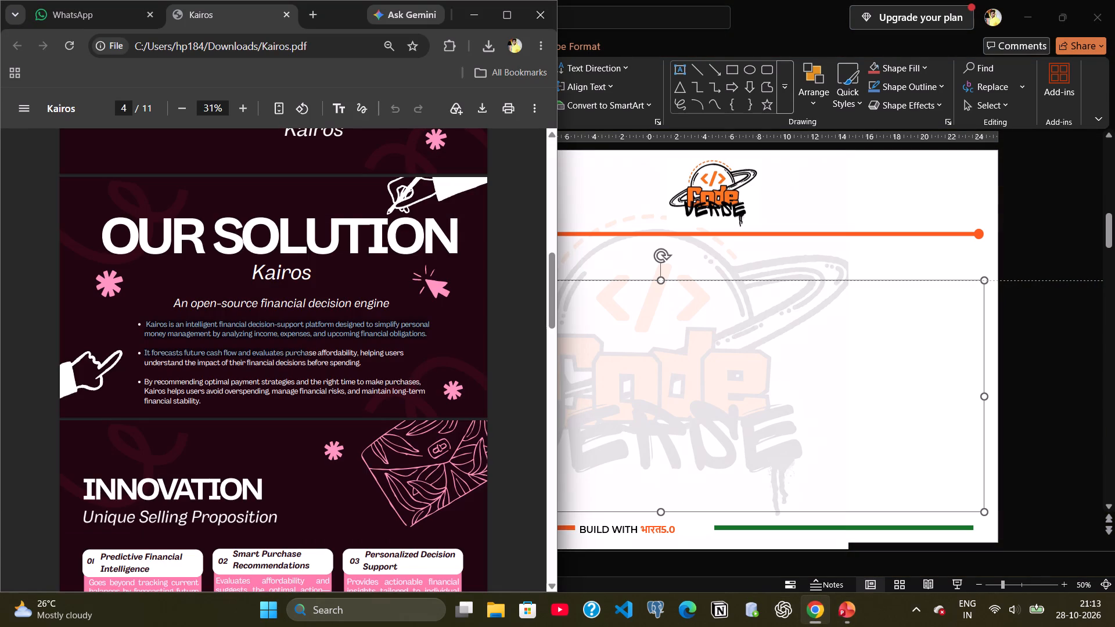
drag(309, 349, 433, 334)
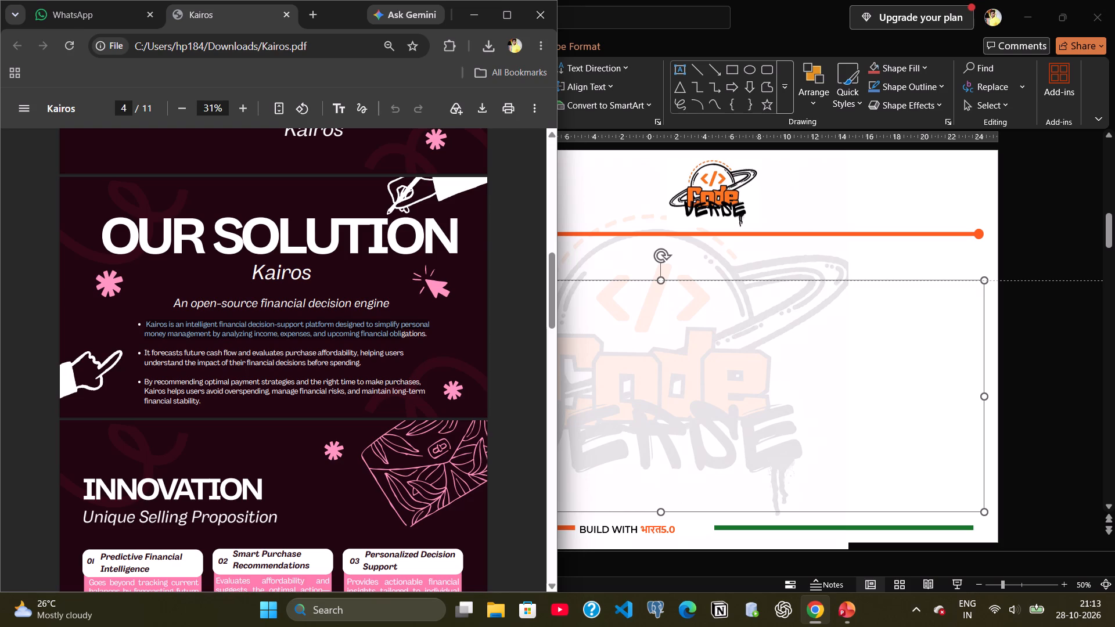
drag(433, 334, 429, 334)
key(ctrl+c)
click(454, 341)
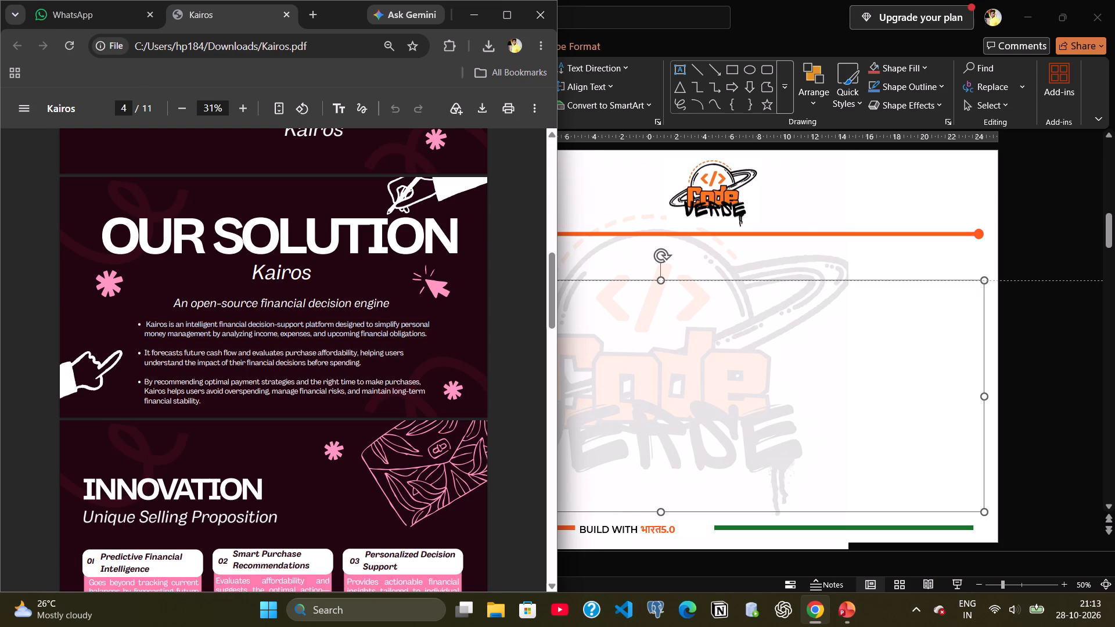
click(628, 294)
click(358, 293)
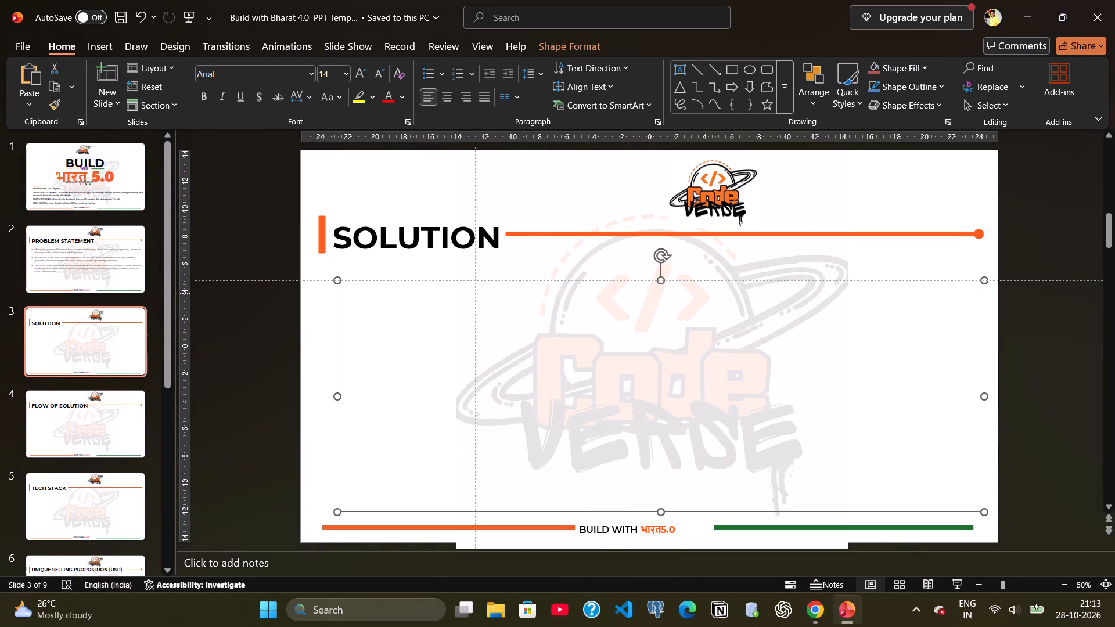
click(371, 296)
click(380, 304)
key(ctrl+v)
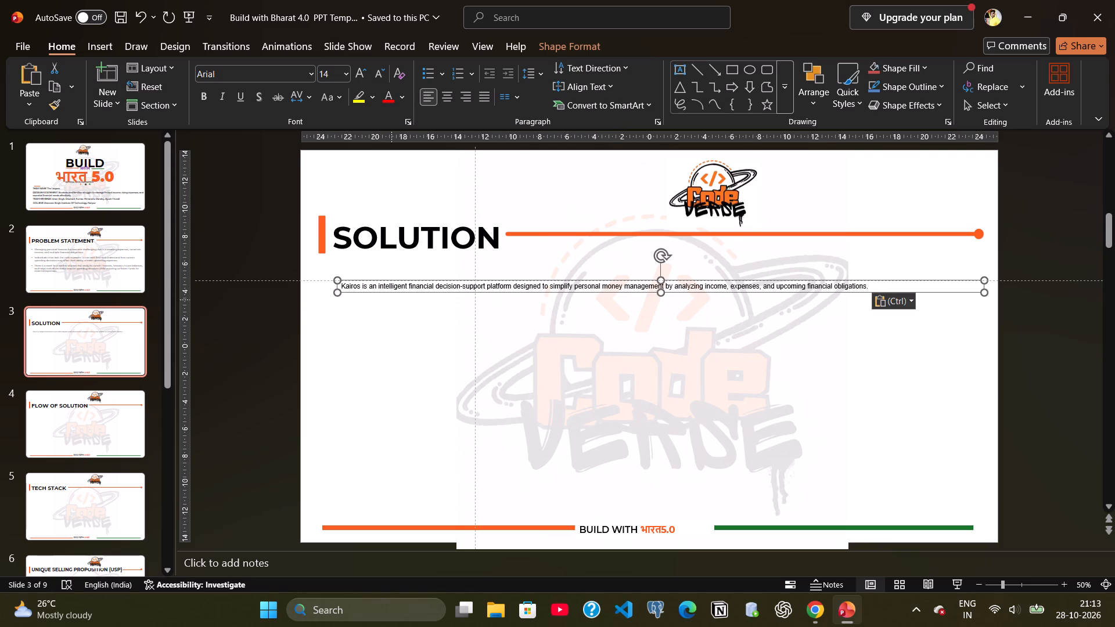
Set the pasted Kairos sentence on the Solution slide to 28 pt.
drag(342, 284, 808, 300)
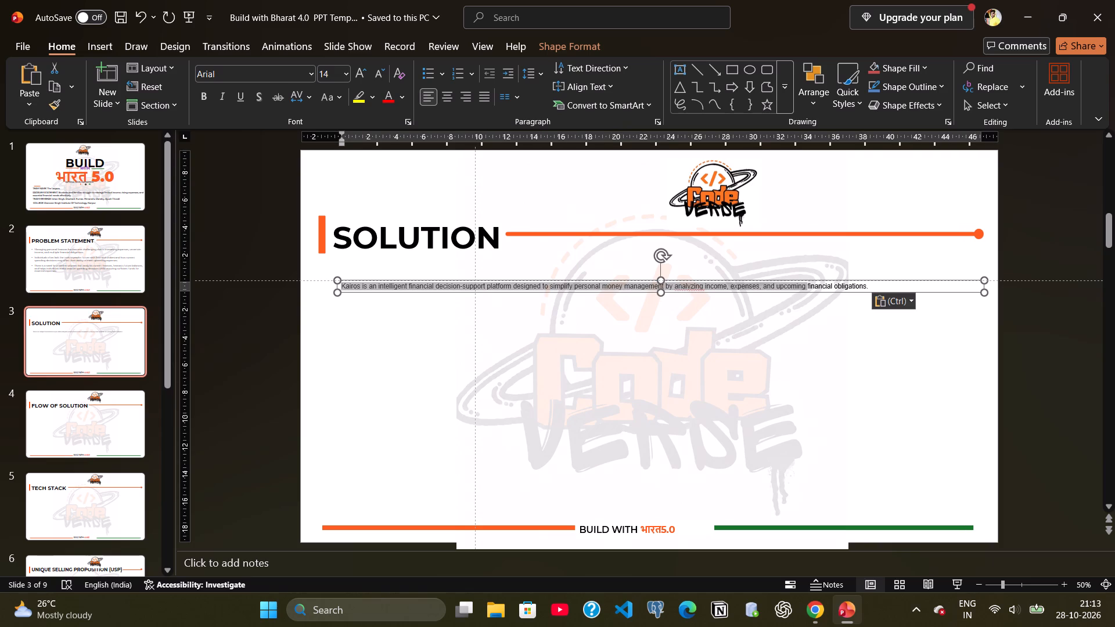
drag(808, 300, 851, 299)
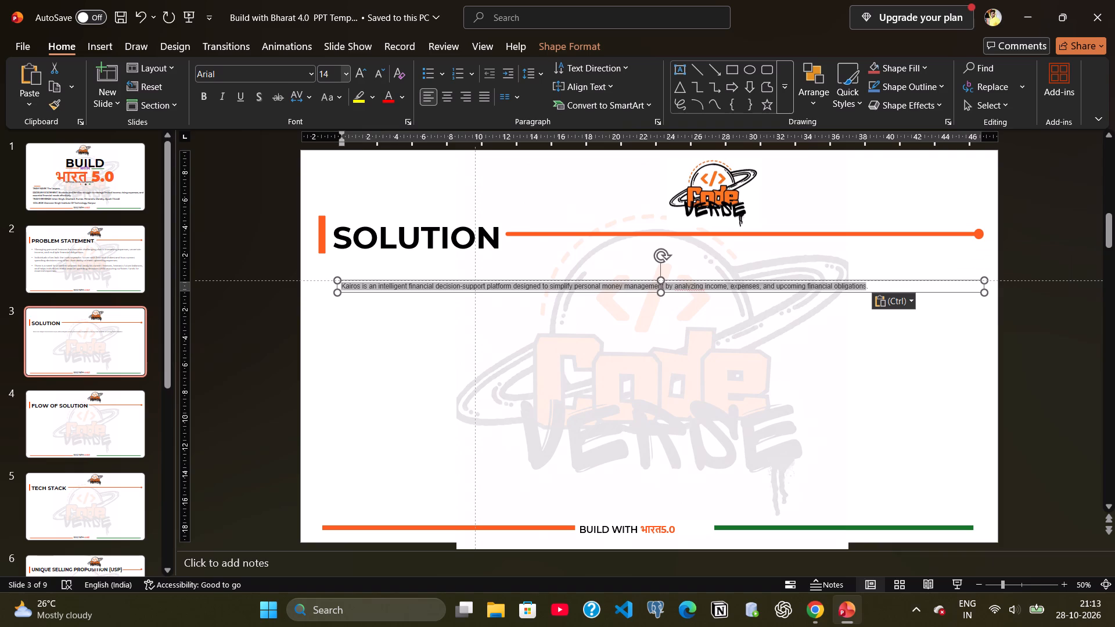
click(346, 75)
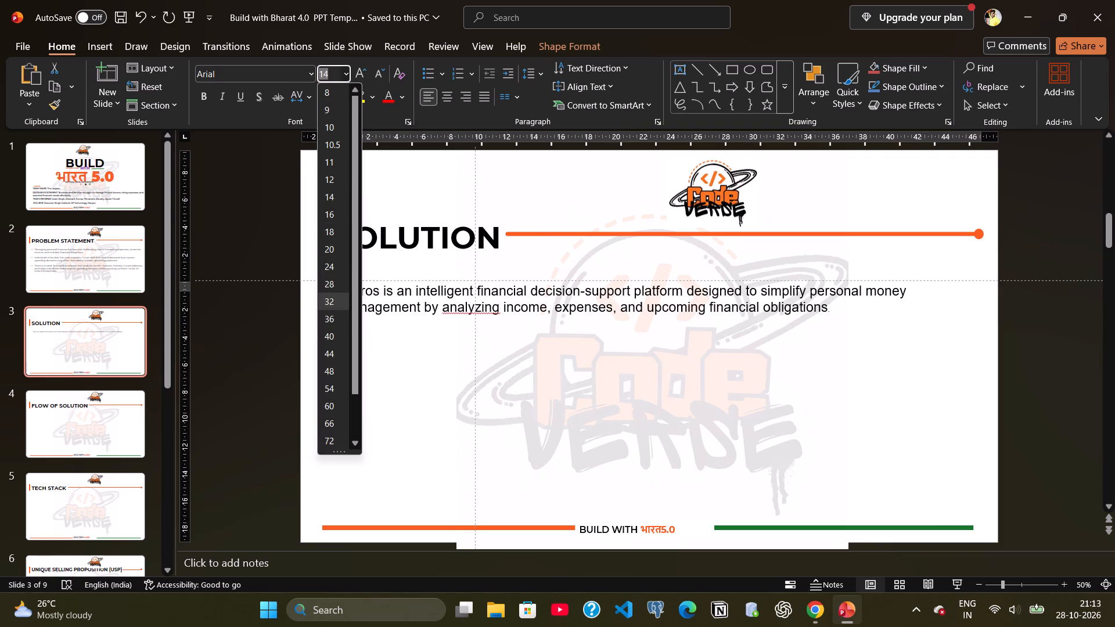
click(333, 287)
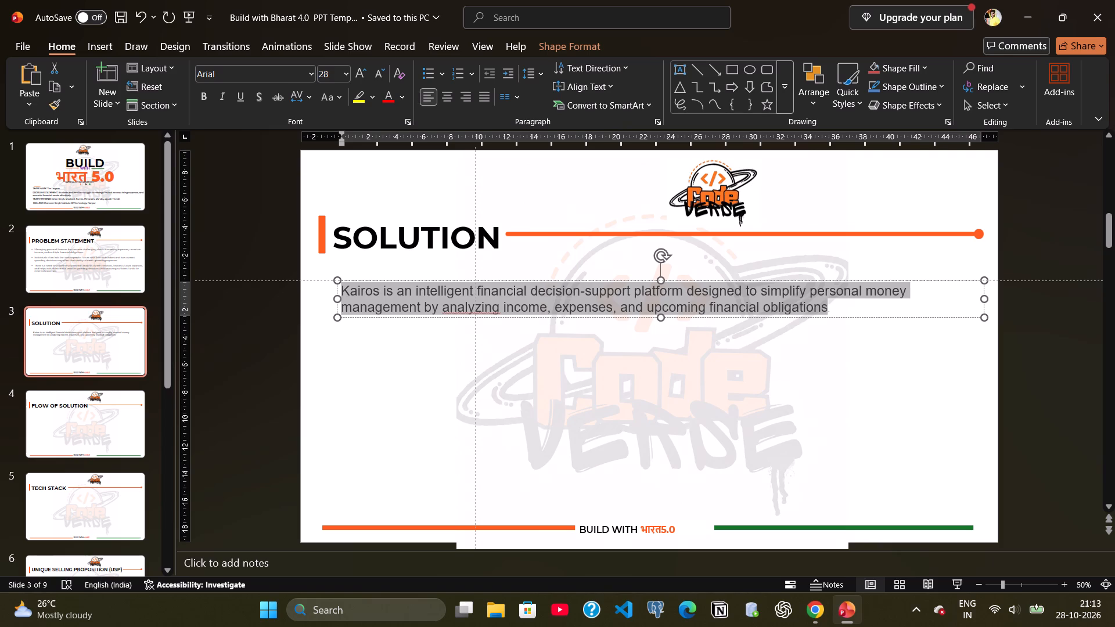
Widen the Kairos text box to the slide's right edge, and try extending it down toward the footer line.
drag(984, 319, 1001, 489)
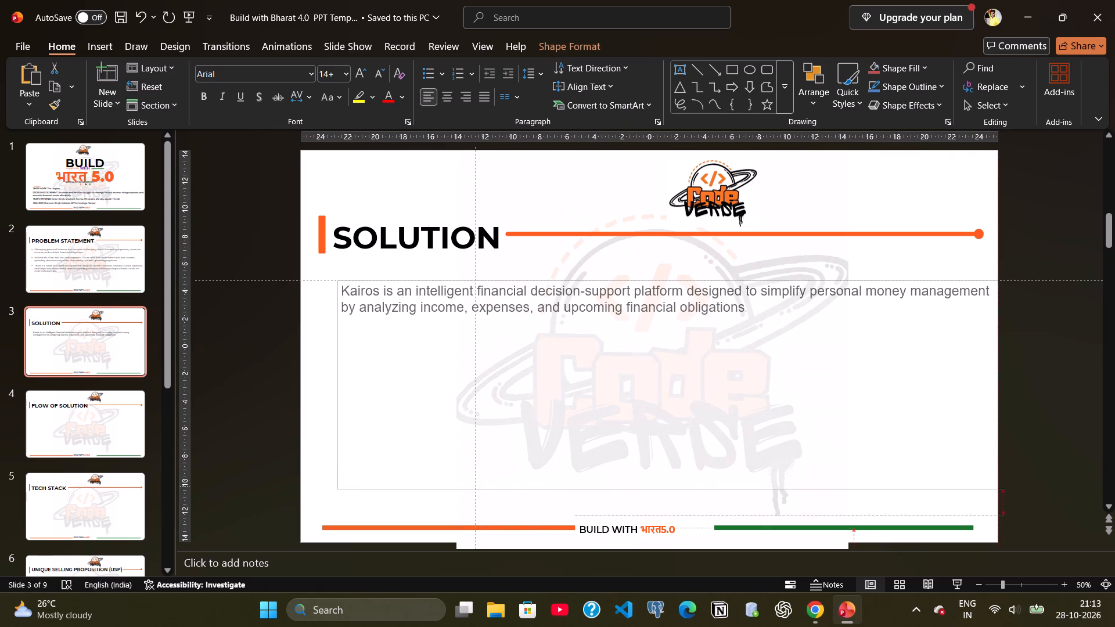
drag(1001, 489, 1000, 509)
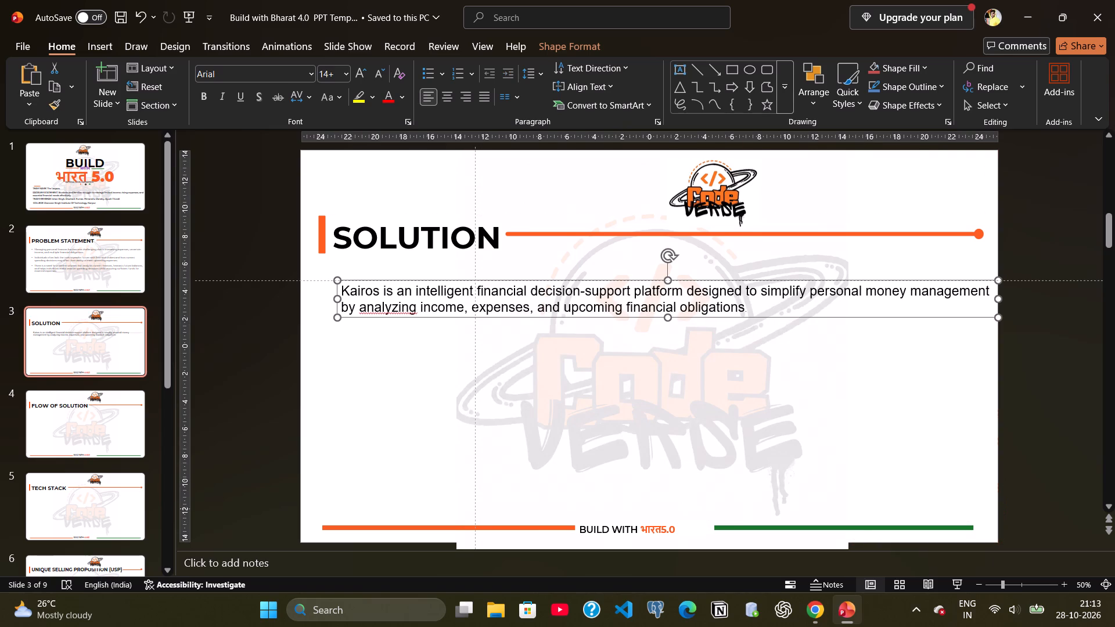
Copy the second Our Solution bullet, "It forecasts future cash flow…", from the Kairos PDF into the Solution slide below the first paragraph.
click(767, 304)
key(Return)
key(Return)
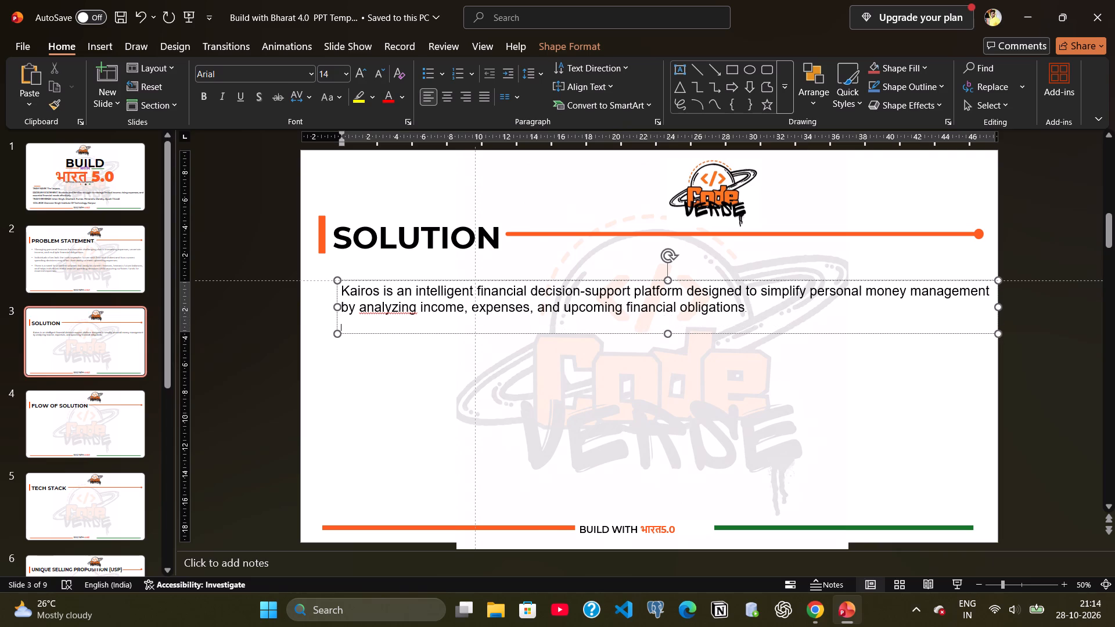
click(808, 612)
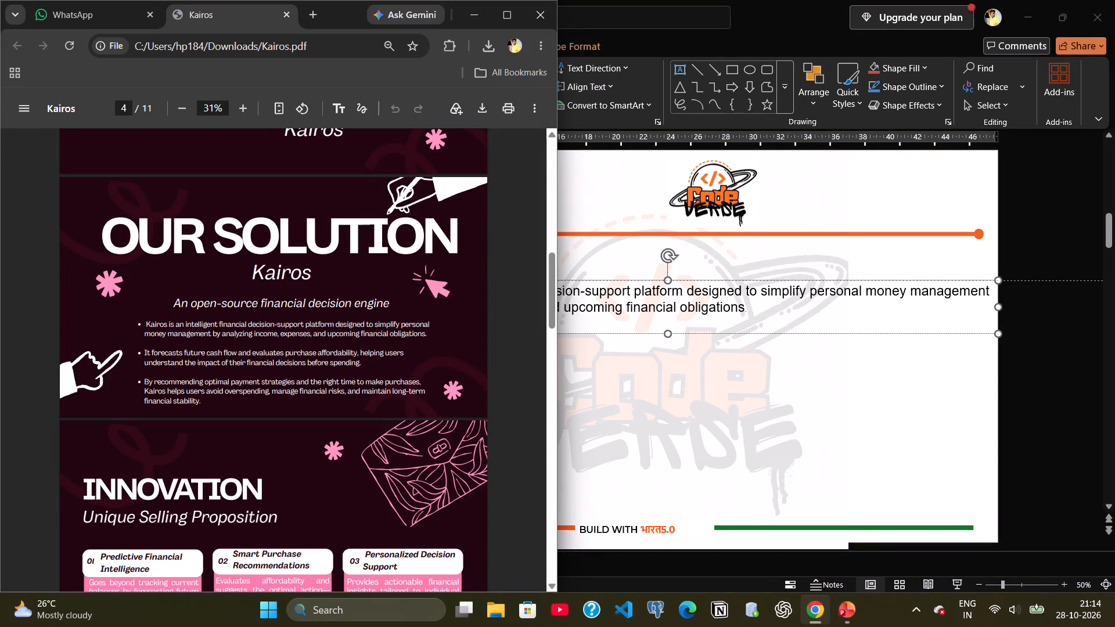
drag(361, 361, 177, 350)
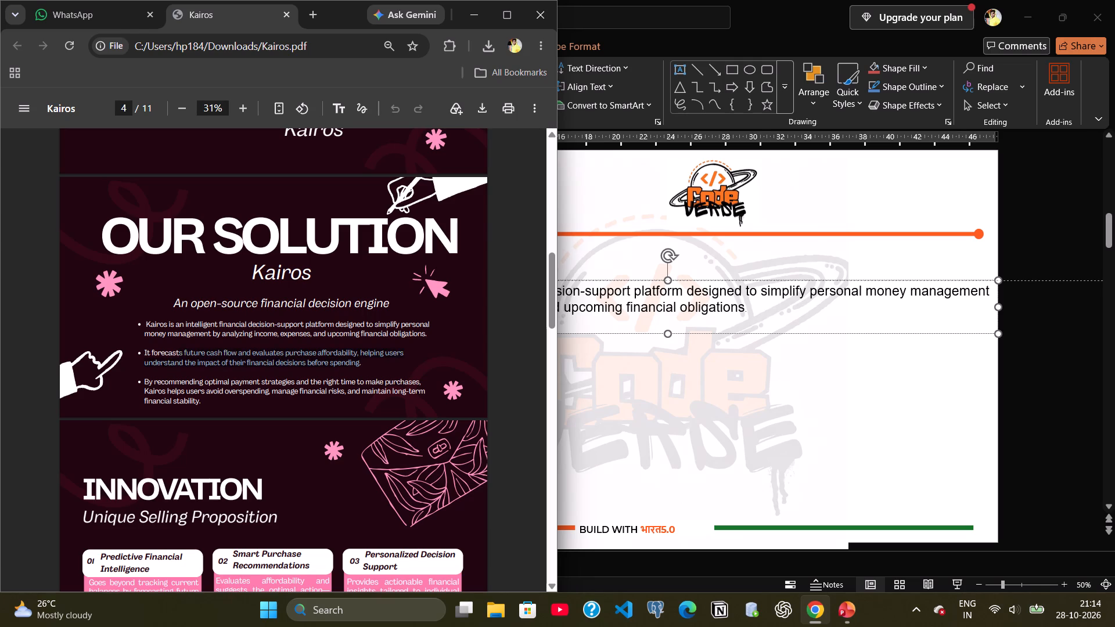
drag(177, 350, 146, 351)
key(ctrl+c)
click(713, 329)
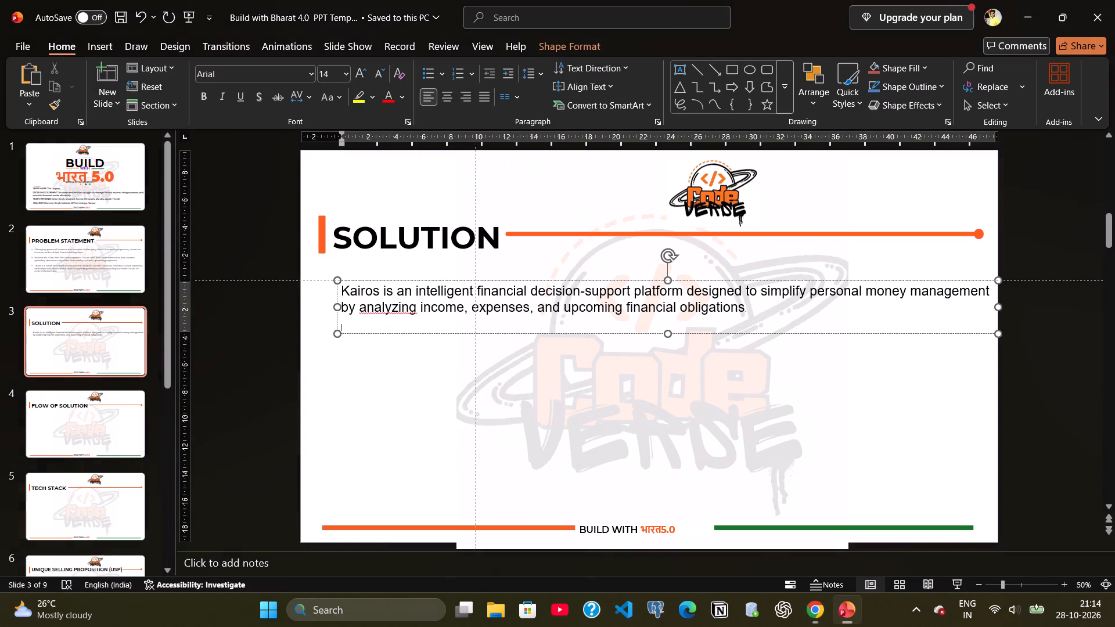
key(ctrl+v)
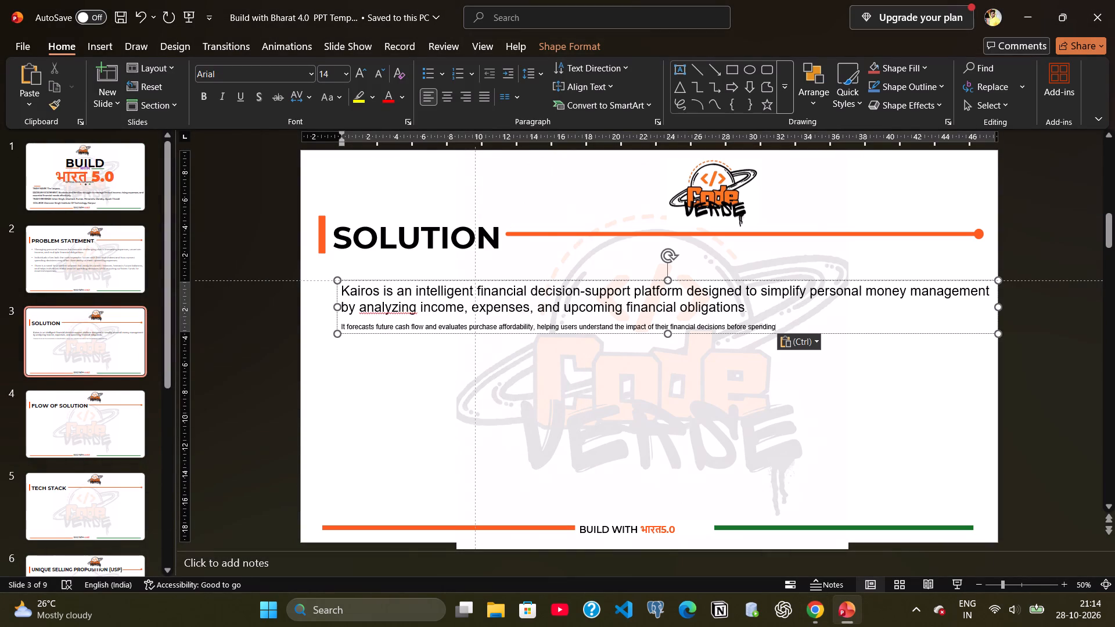
Set the pasted "It forecasts future cash flow…" paragraph on the Solution slide to 28 pt.
click(346, 75)
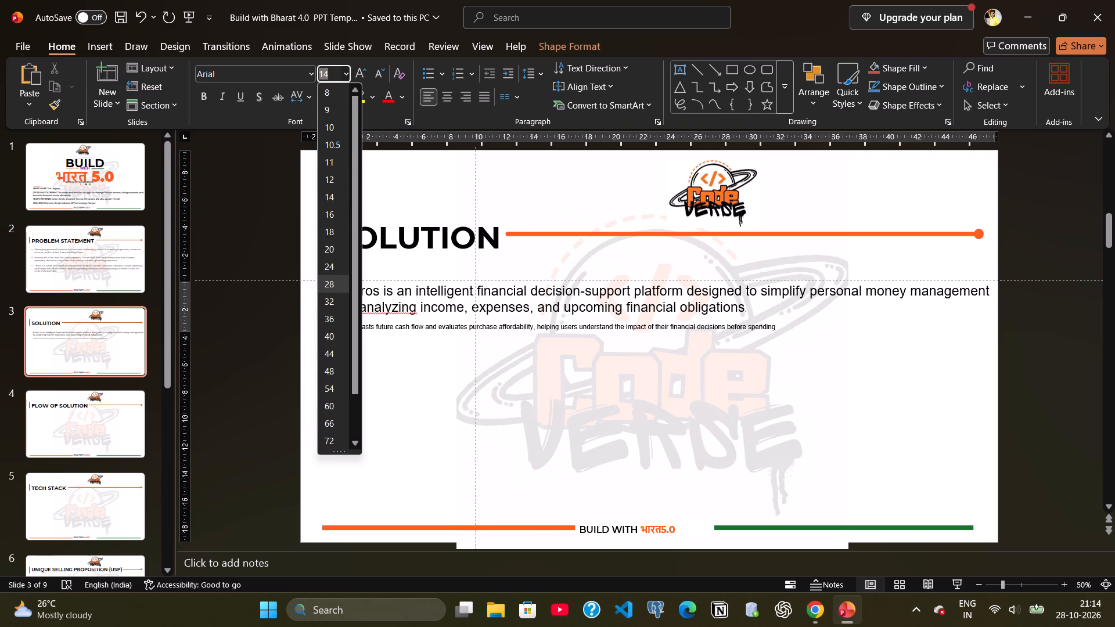
click(476, 397)
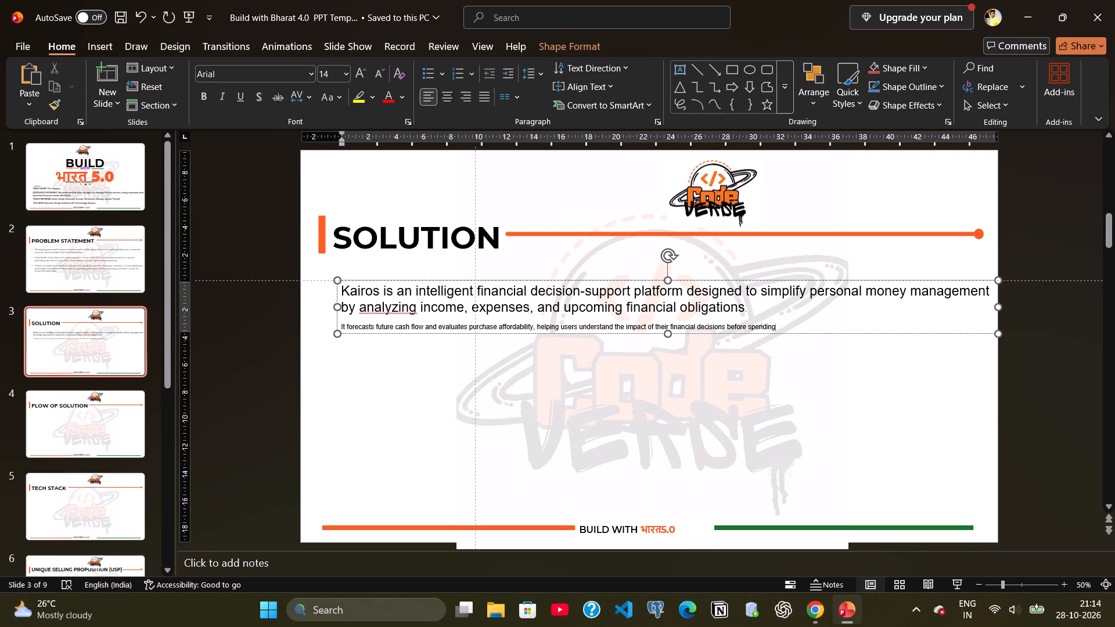
drag(341, 326, 768, 343)
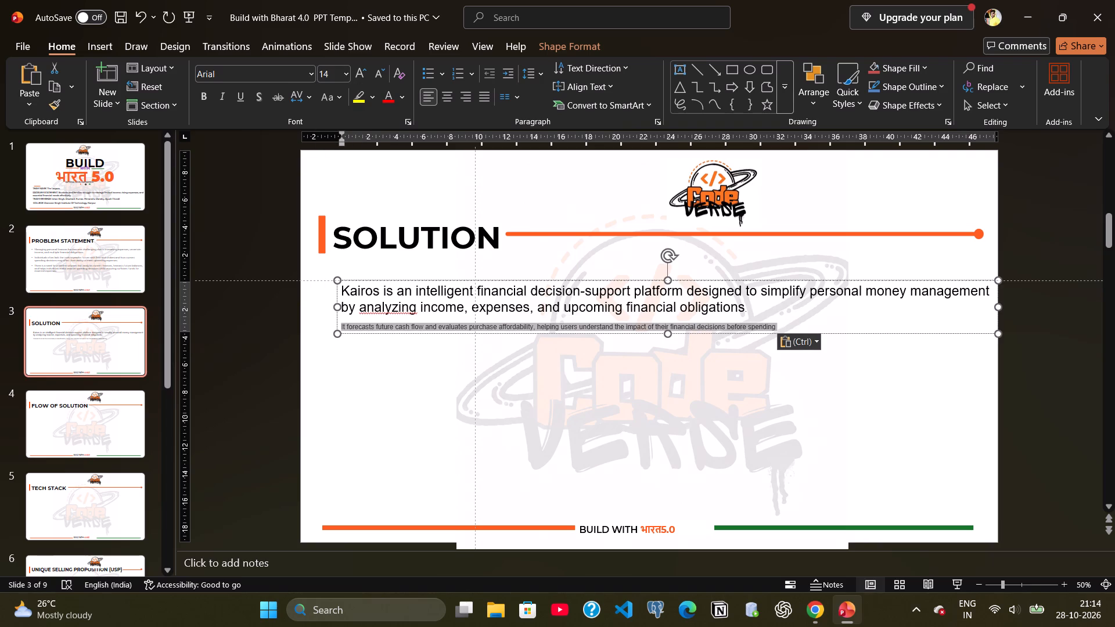
click(344, 75)
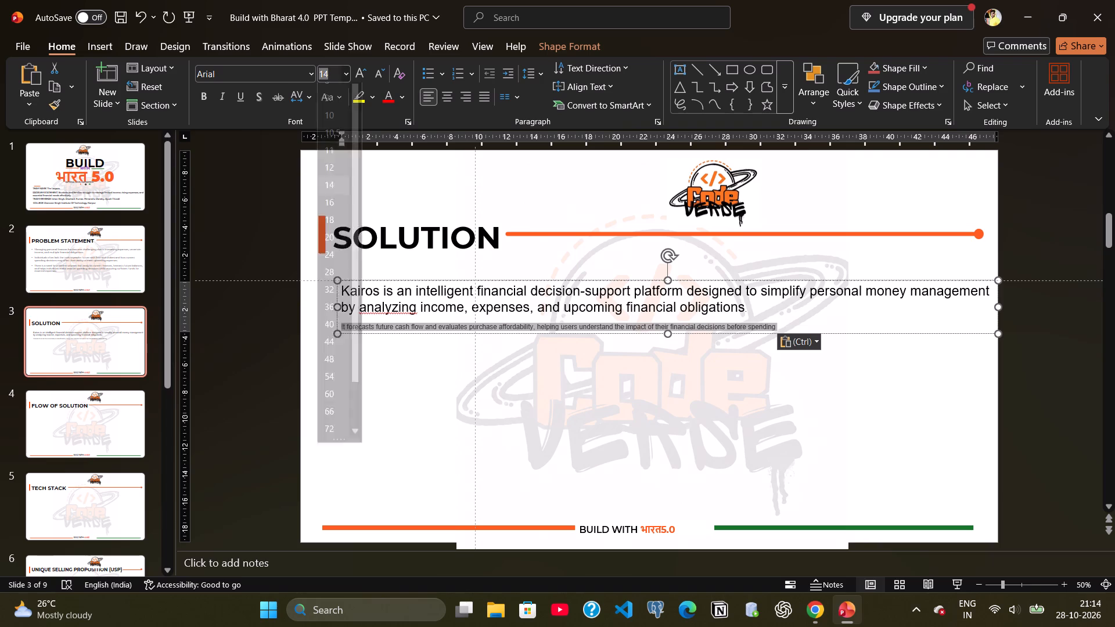
click(337, 282)
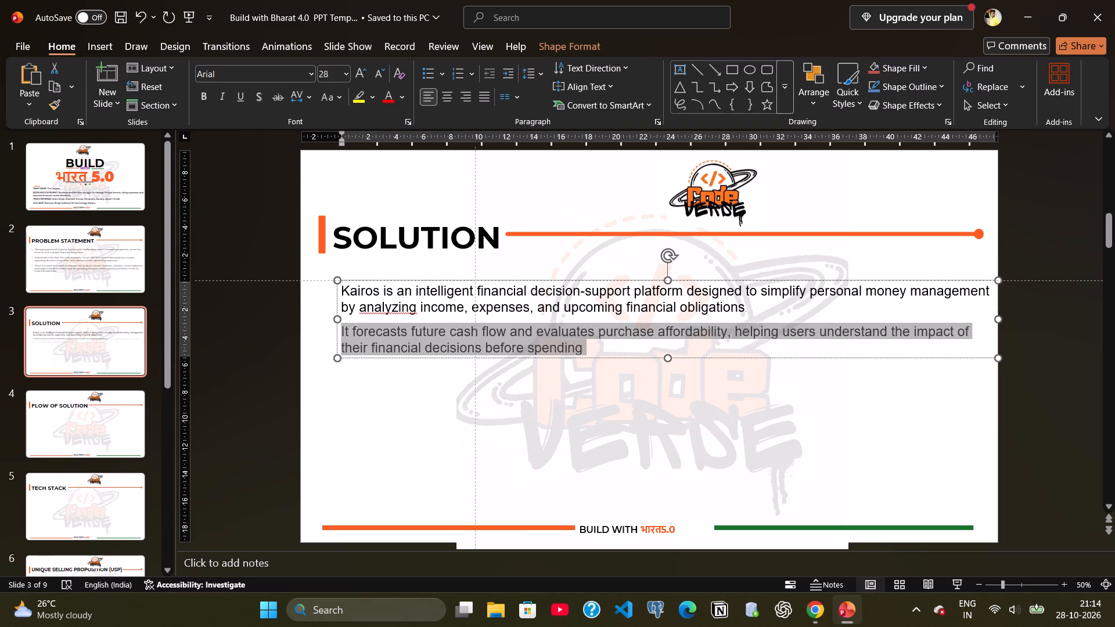
Copy the third Our Solution bullet, "By recommending optimal payment strategies…", from the Kairos PDF onto a new line below the second paragraph.
click(634, 353)
key(Return)
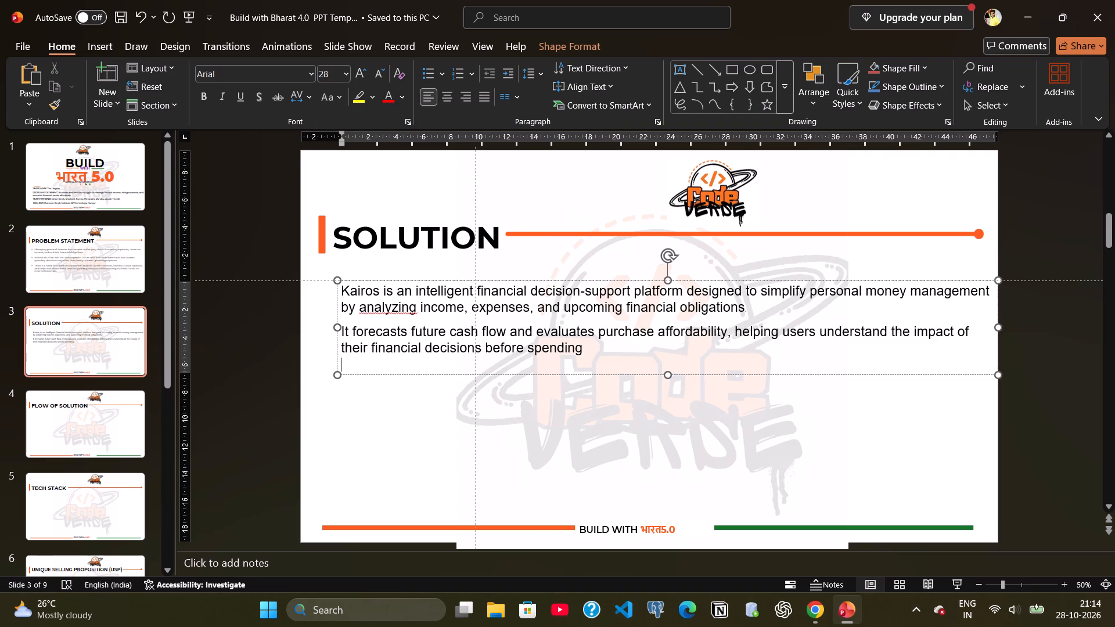
key(Return)
key(BackSpace)
click(817, 611)
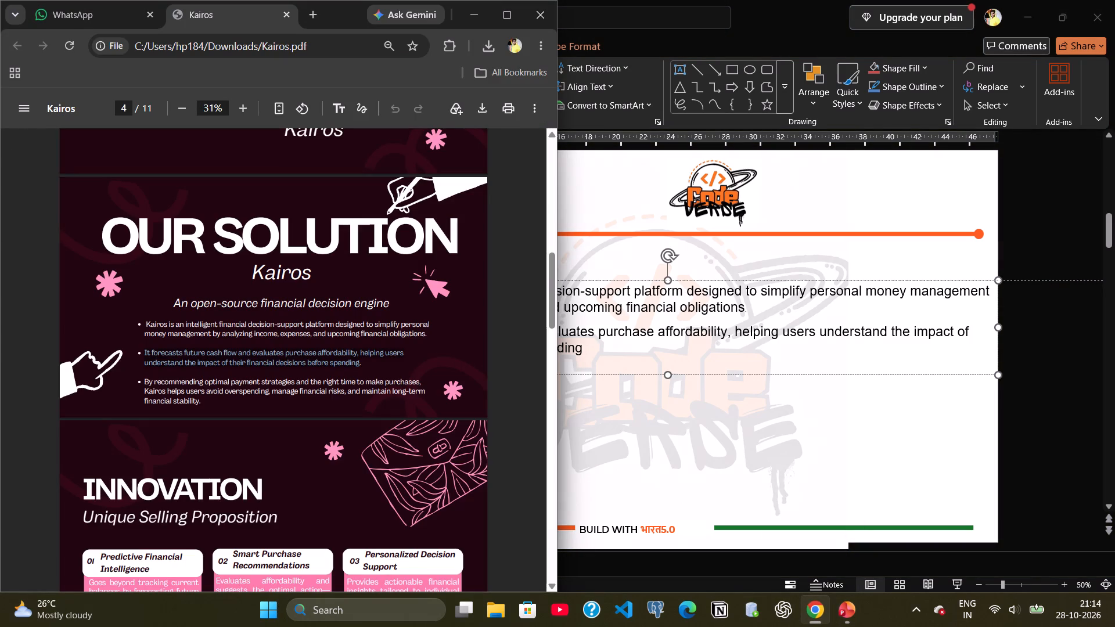
drag(206, 397, 171, 388)
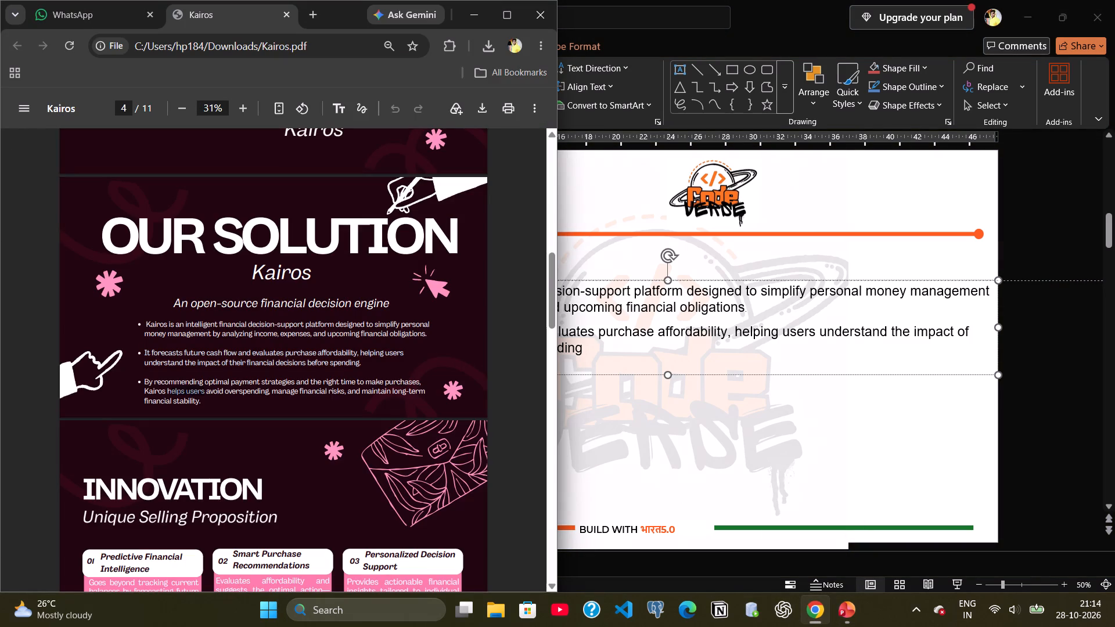
drag(171, 388, 172, 388)
click(196, 397)
drag(200, 399, 143, 378)
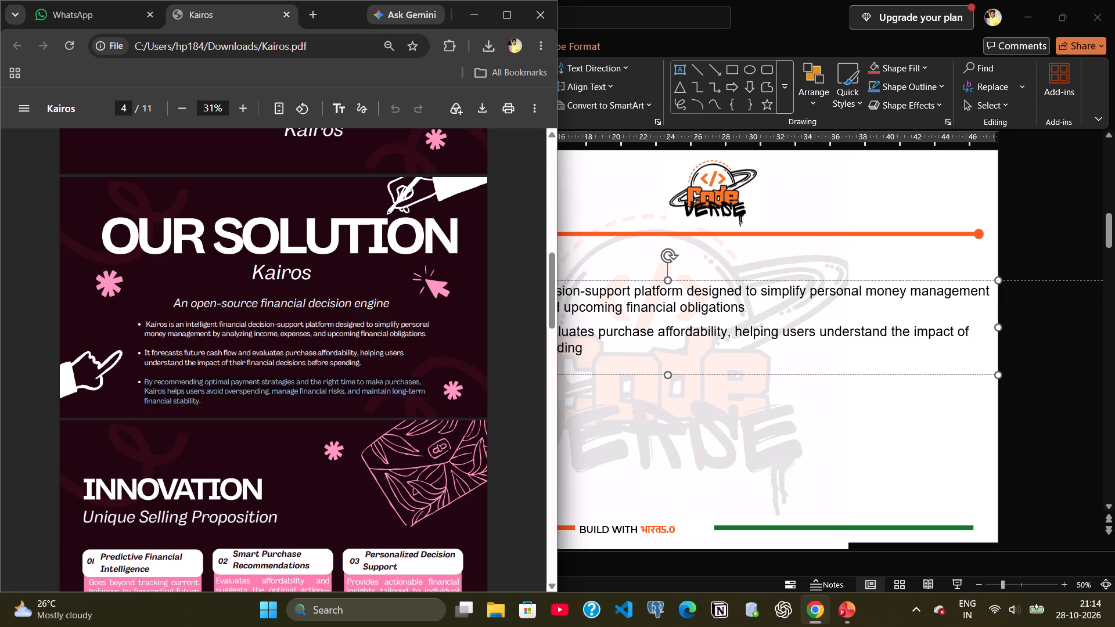
key(ctrl+c)
click(712, 426)
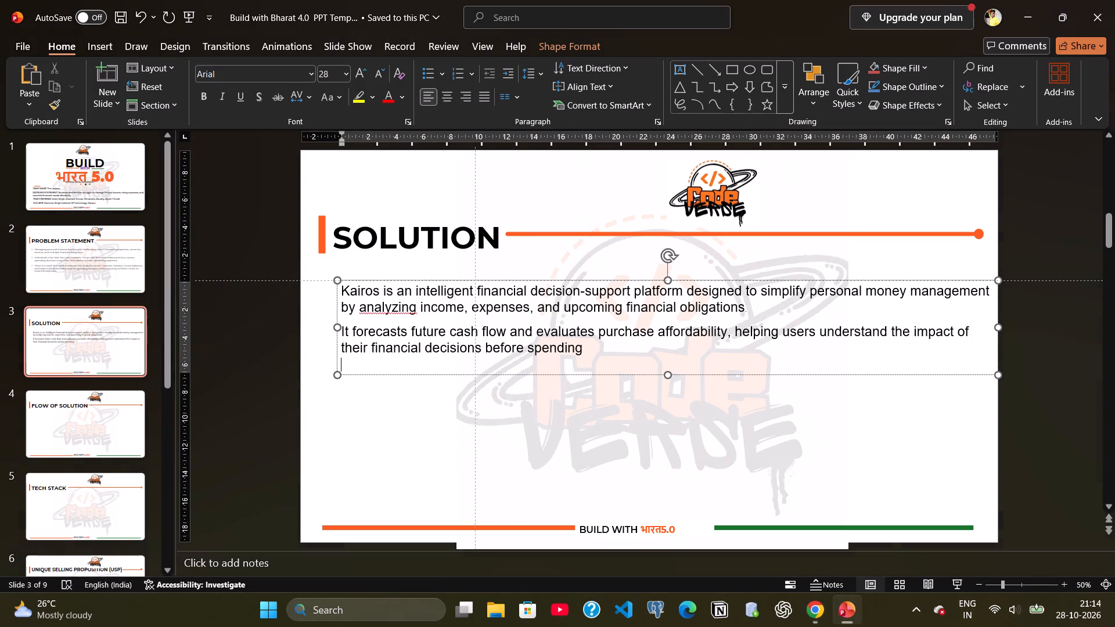
key(ctrl+v)
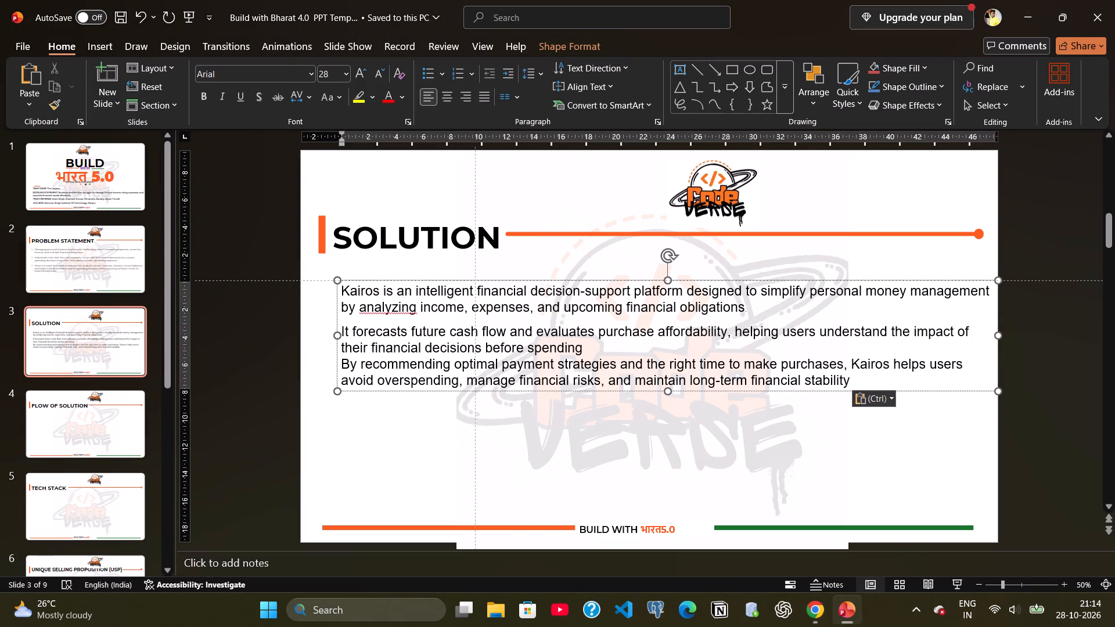
Insert a blank line between the second and third paragraphs on the Solution slide.
click(603, 348)
key(Return)
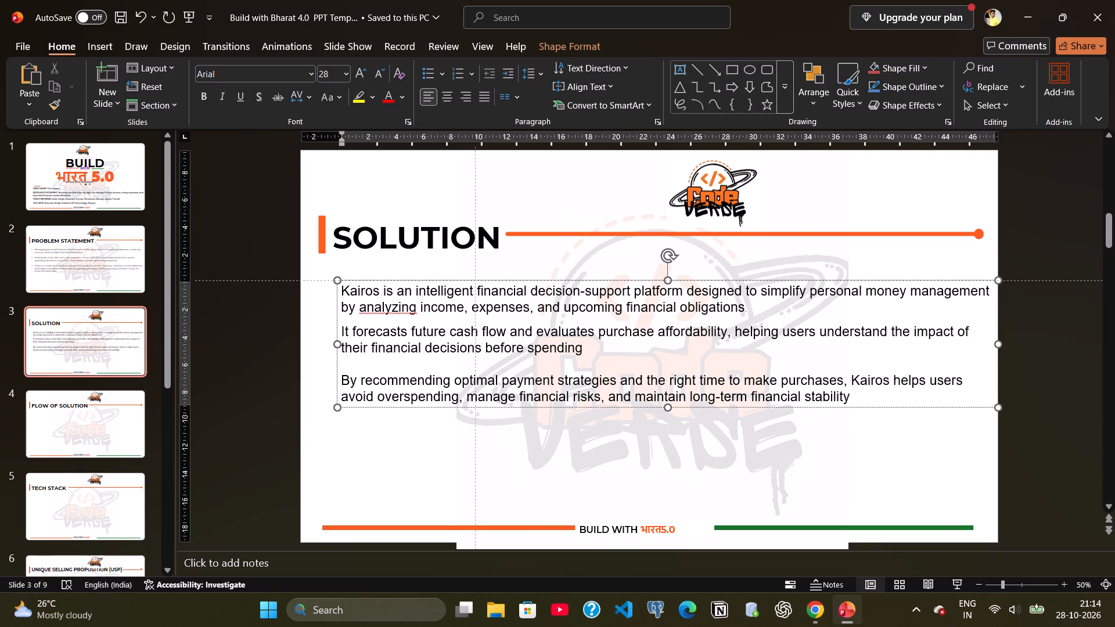
click(342, 381)
key(BackSpace)
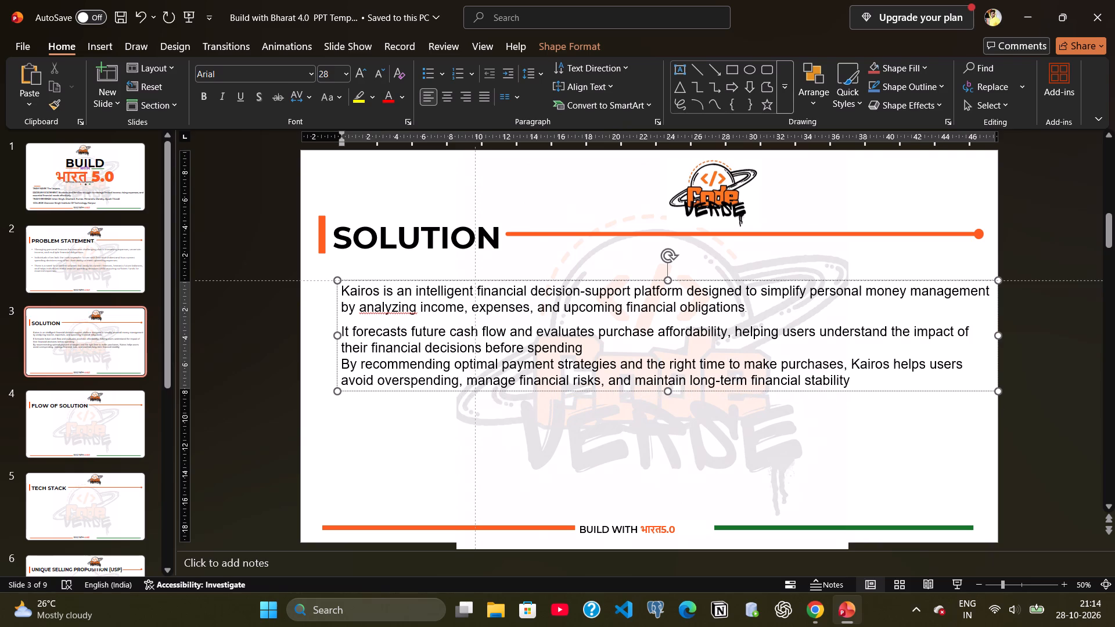
key(Return)
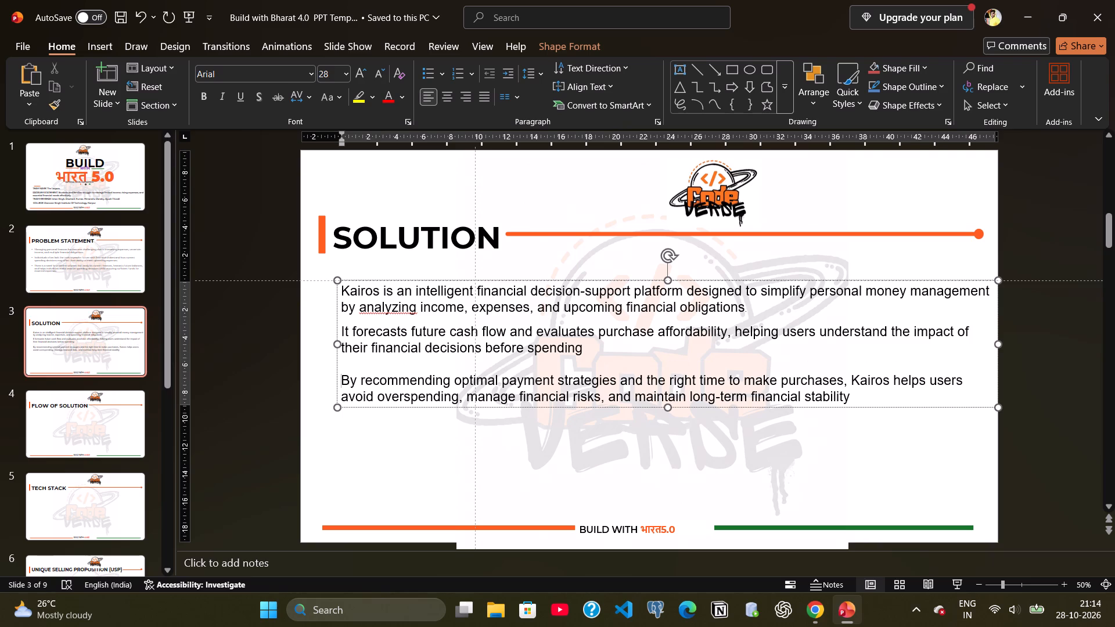
Delete the small blank line between the first and second paragraphs on the Solution slide.
click(343, 329)
key(BackSpace)
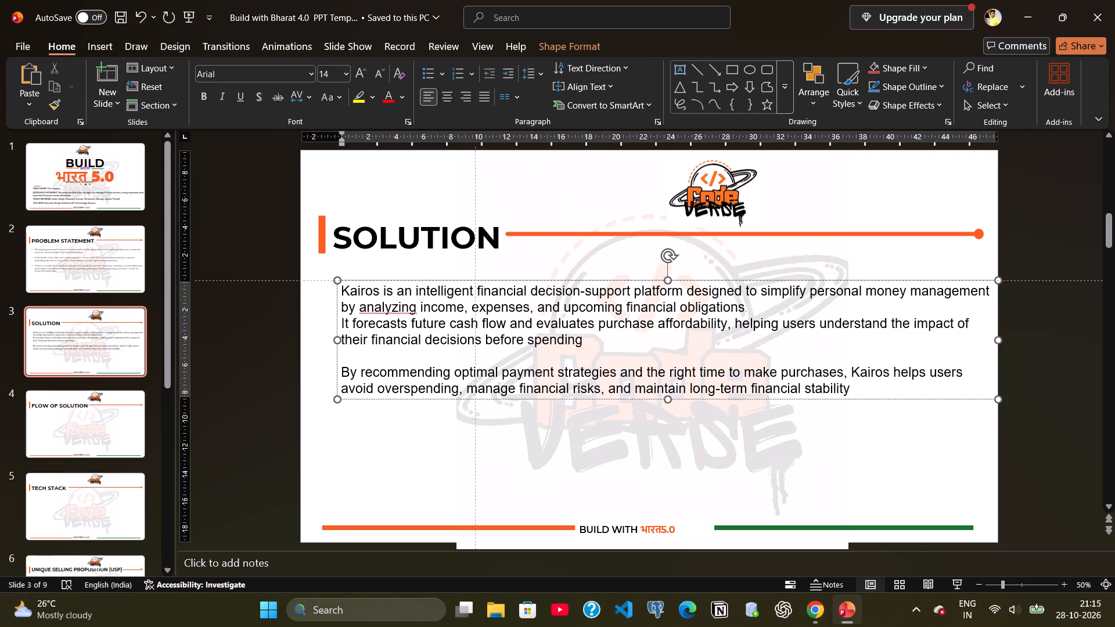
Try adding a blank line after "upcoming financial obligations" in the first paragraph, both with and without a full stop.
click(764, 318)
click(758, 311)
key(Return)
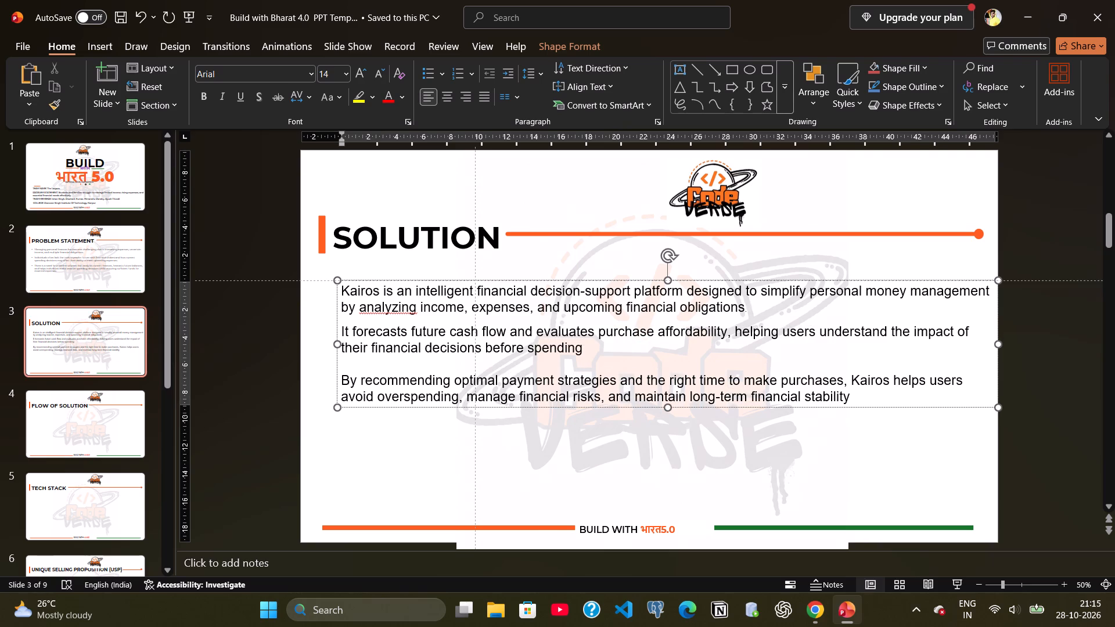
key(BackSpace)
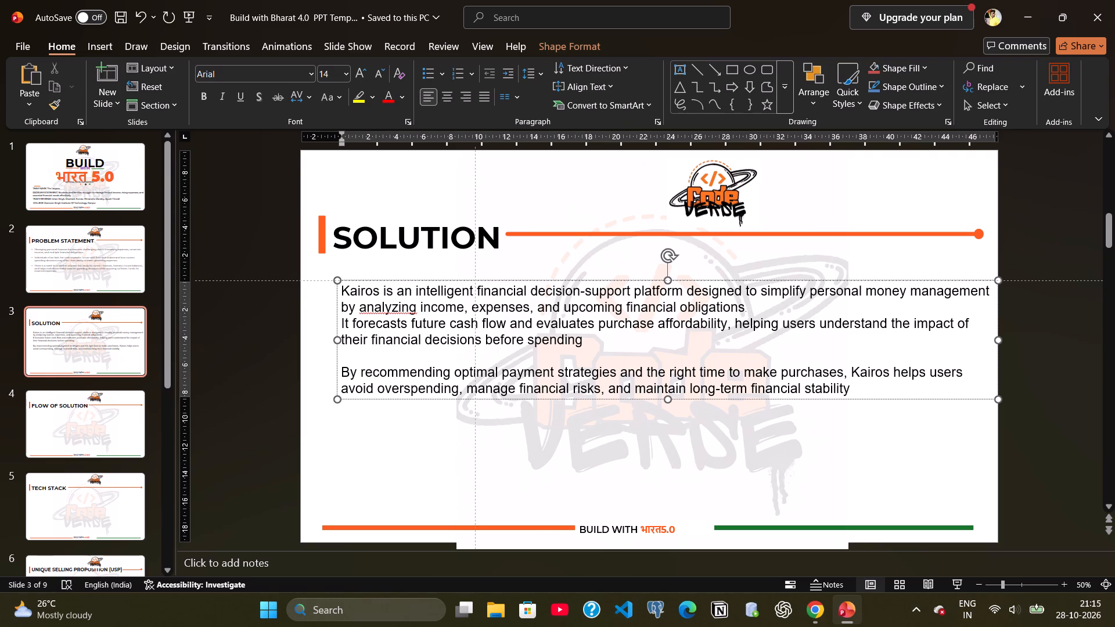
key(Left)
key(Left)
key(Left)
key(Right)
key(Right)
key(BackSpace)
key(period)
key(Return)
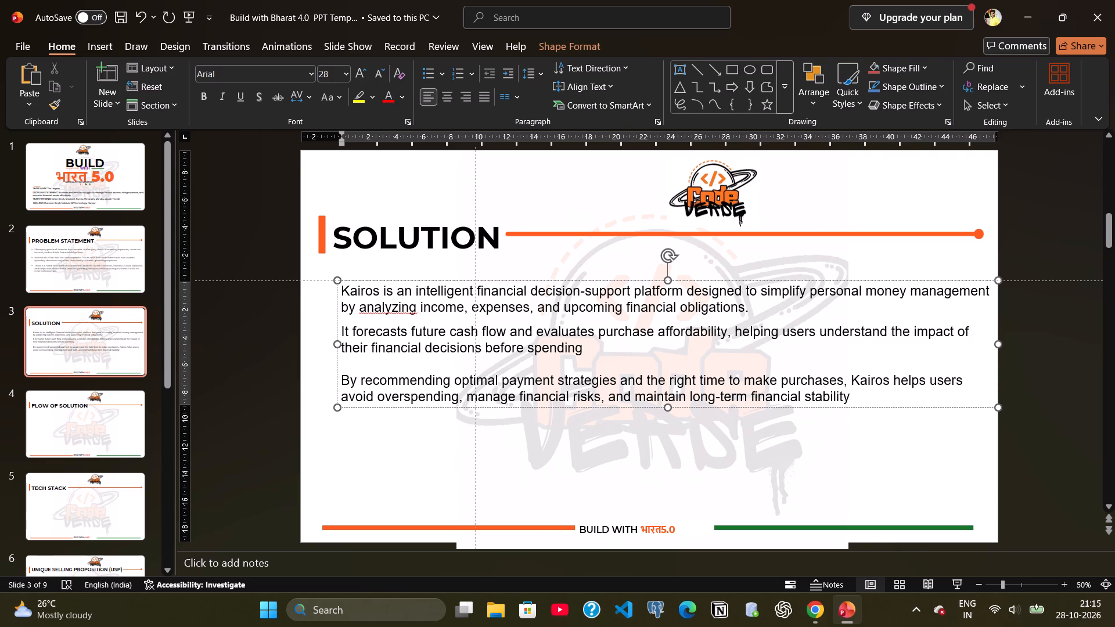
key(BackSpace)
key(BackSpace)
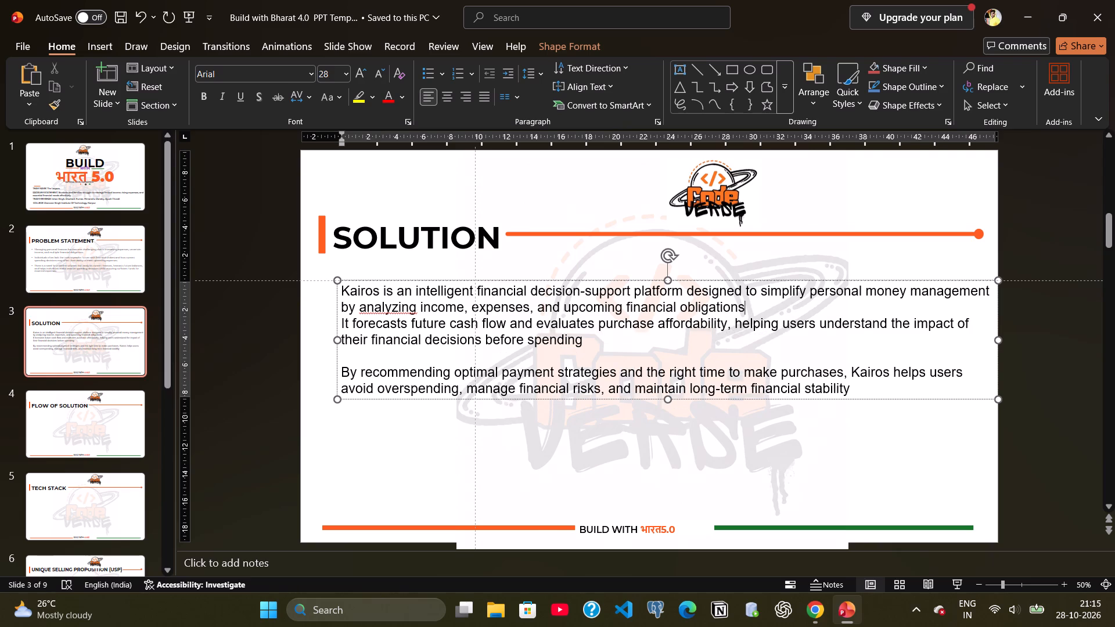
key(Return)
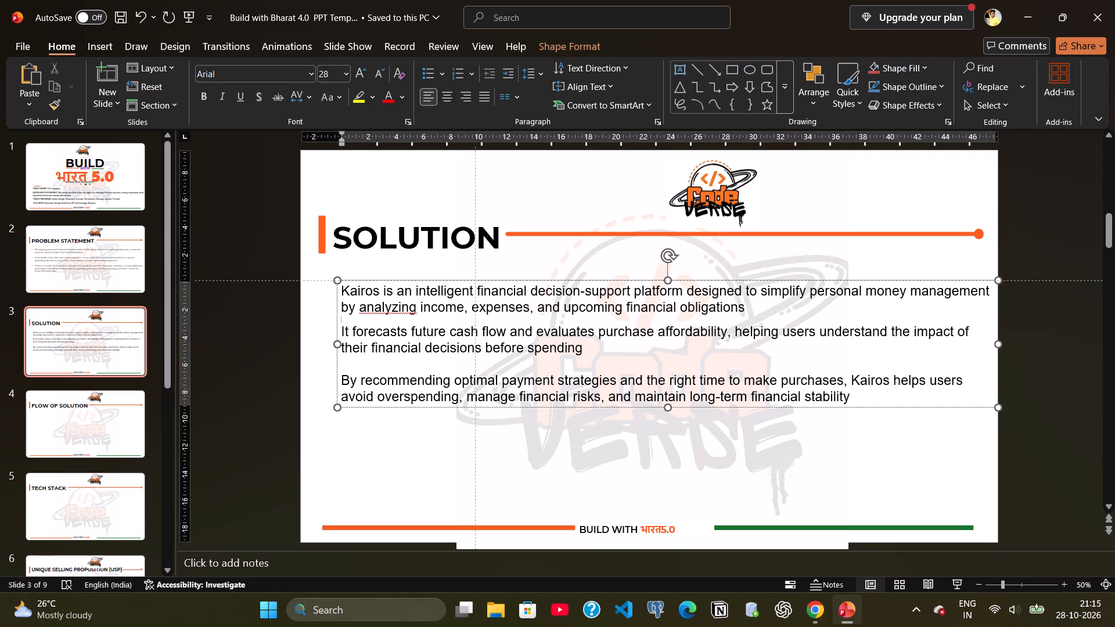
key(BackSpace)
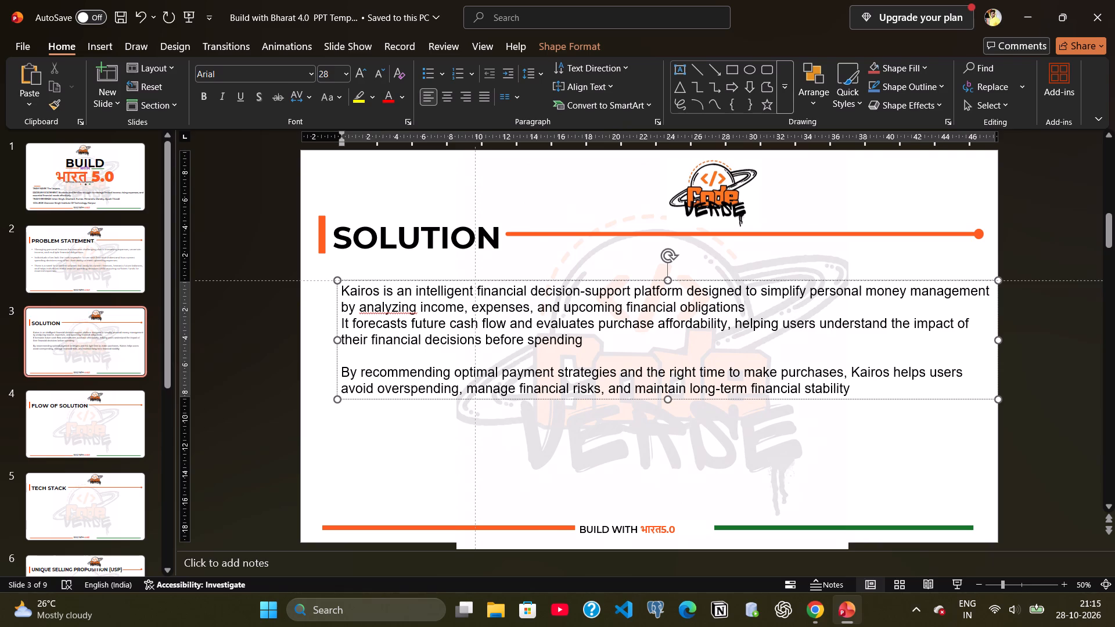
Replace the break before "It forecasts future cash flow…" with a full-height blank line separating it from the first paragraph.
click(341, 323)
key(BackSpace)
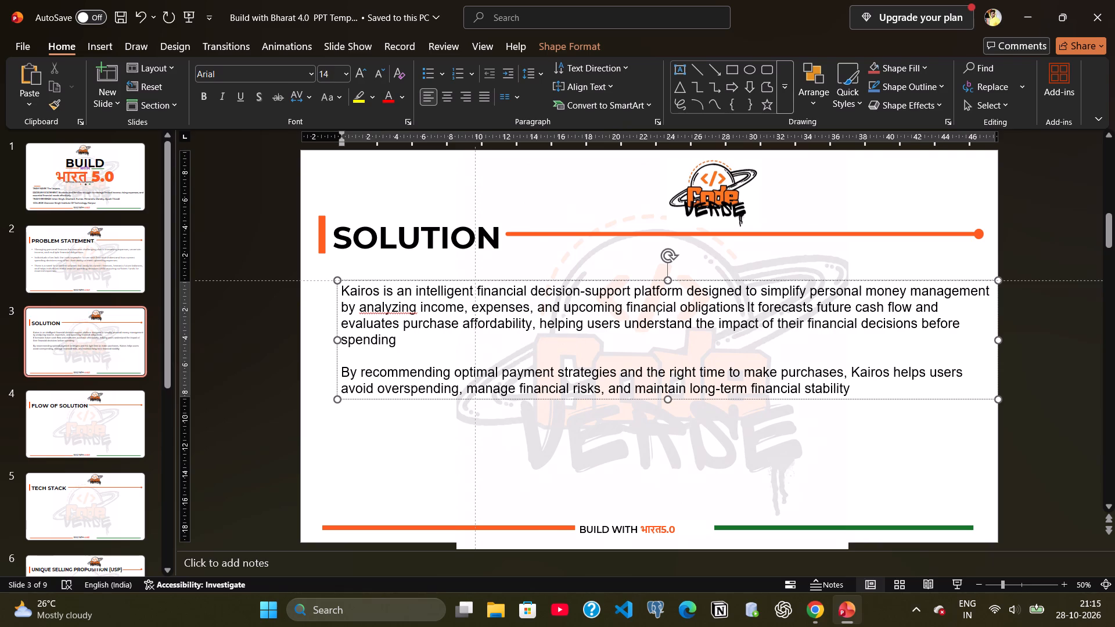
key(Return)
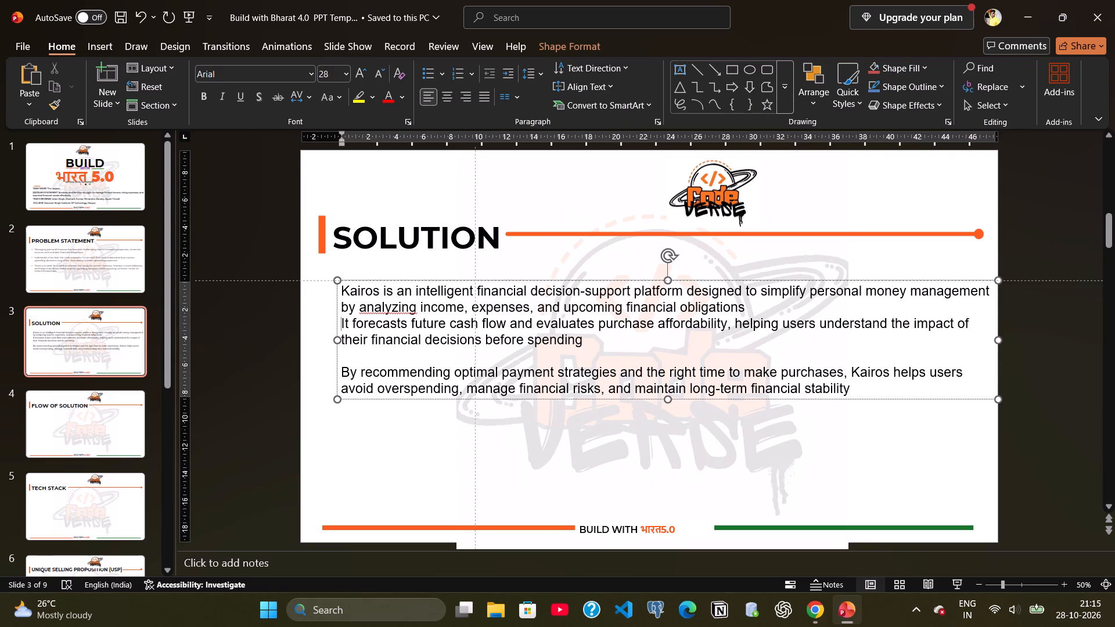
key(Return)
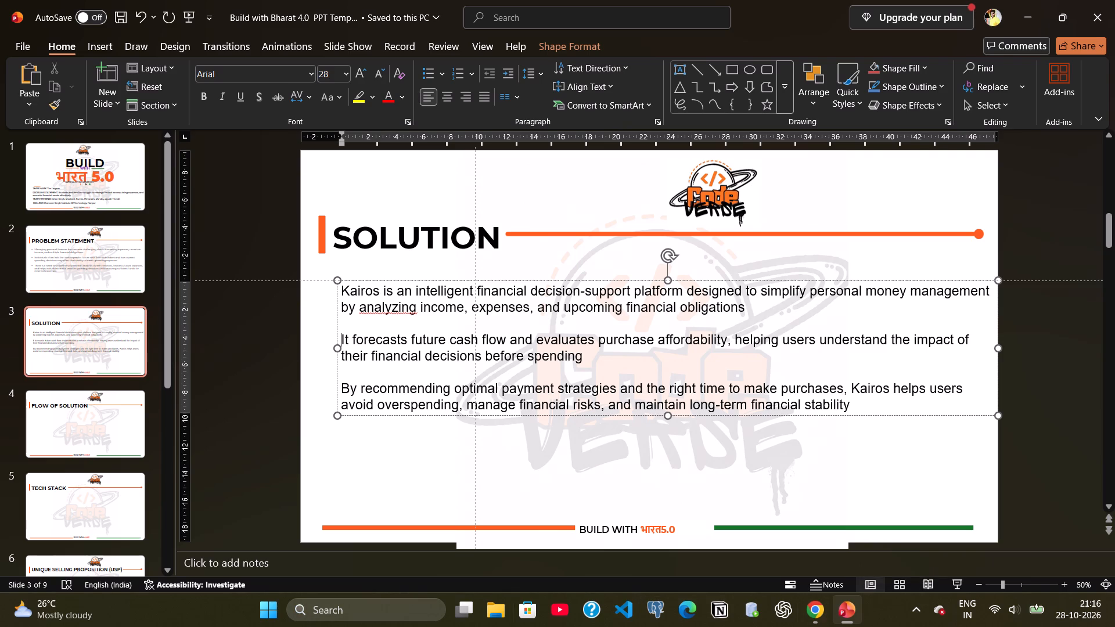
Change the font of all three Solution body paragraphs to Montserrat, matching the SOLUTION heading.
click(350, 228)
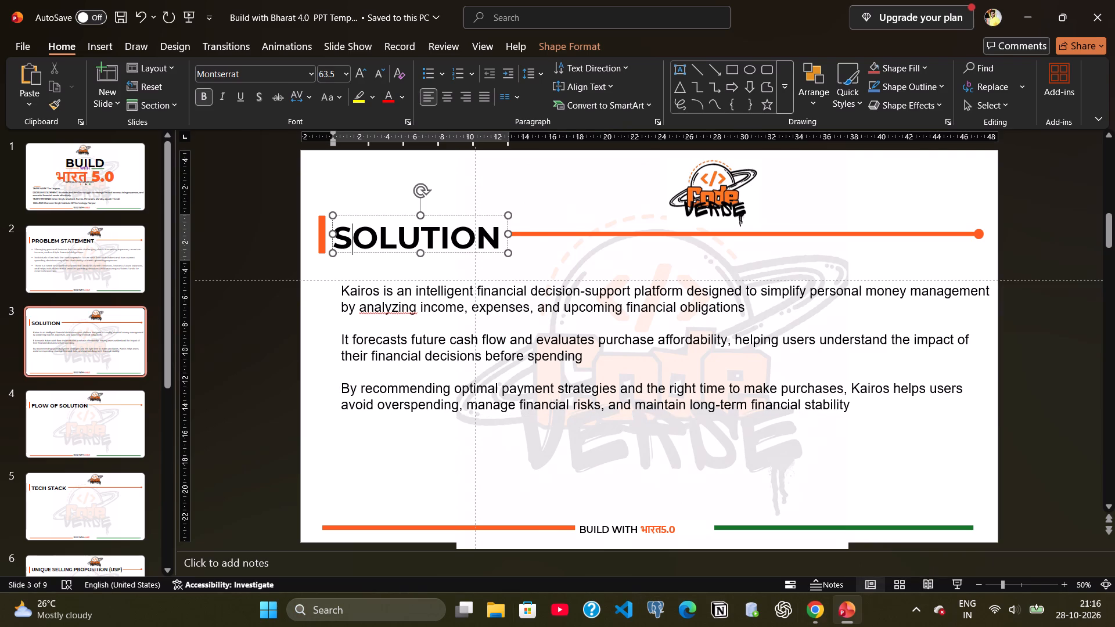
click(249, 73)
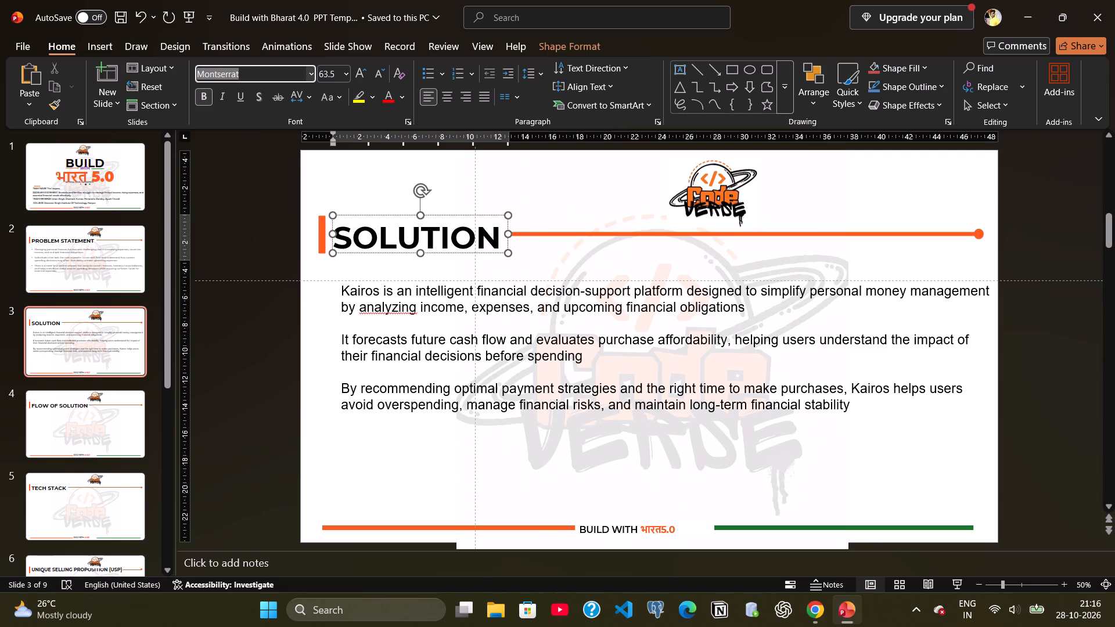
key(ctrl+c)
click(346, 295)
click(340, 289)
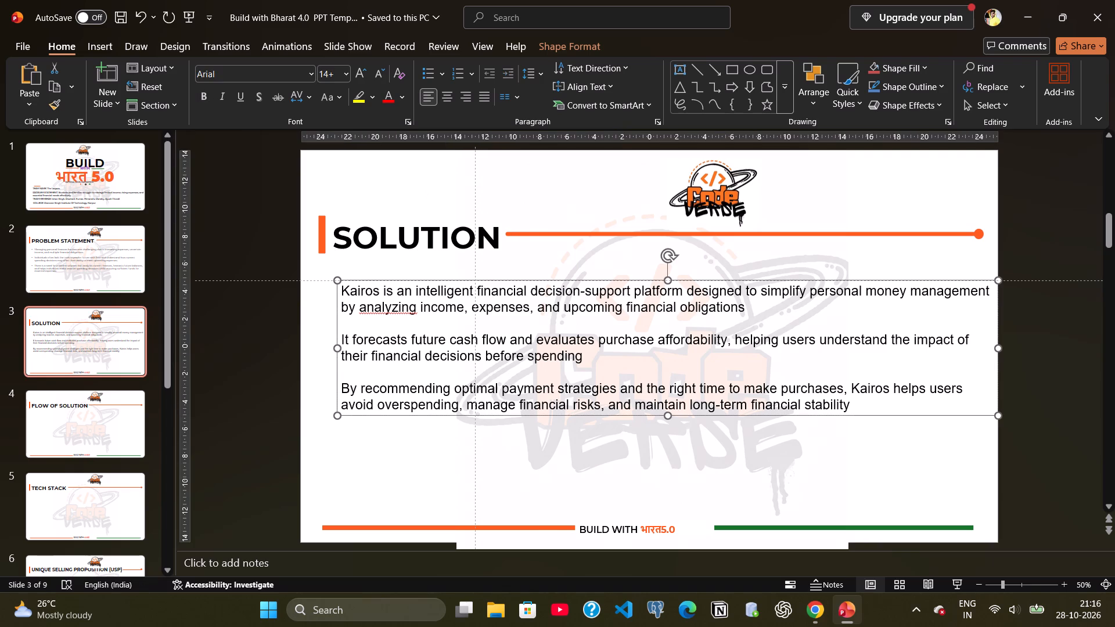
drag(341, 289, 756, 420)
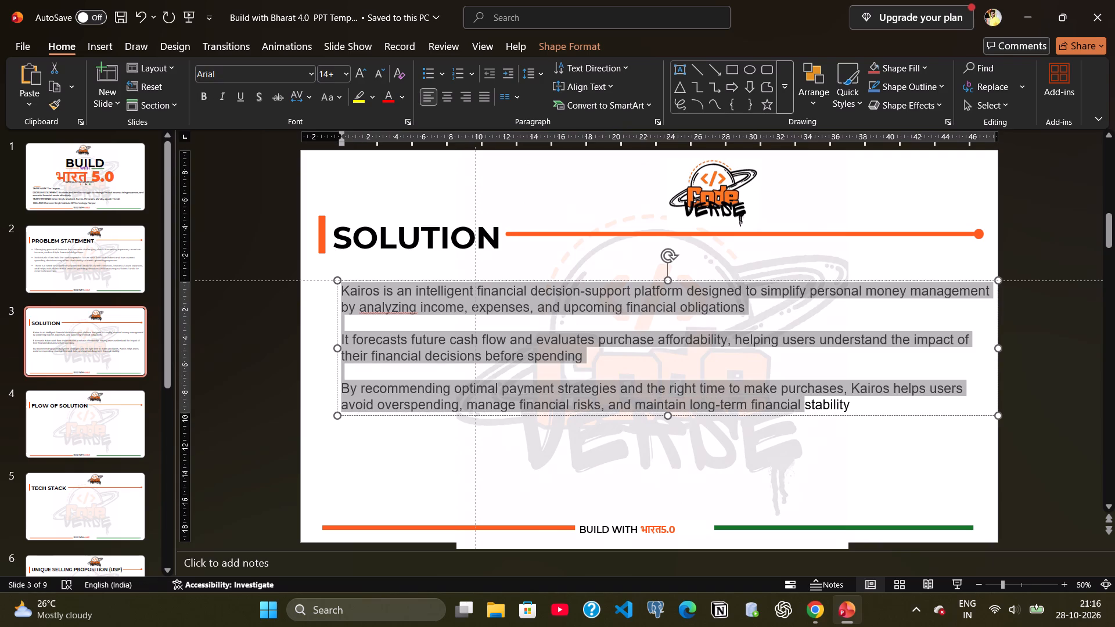
drag(756, 420, 886, 410)
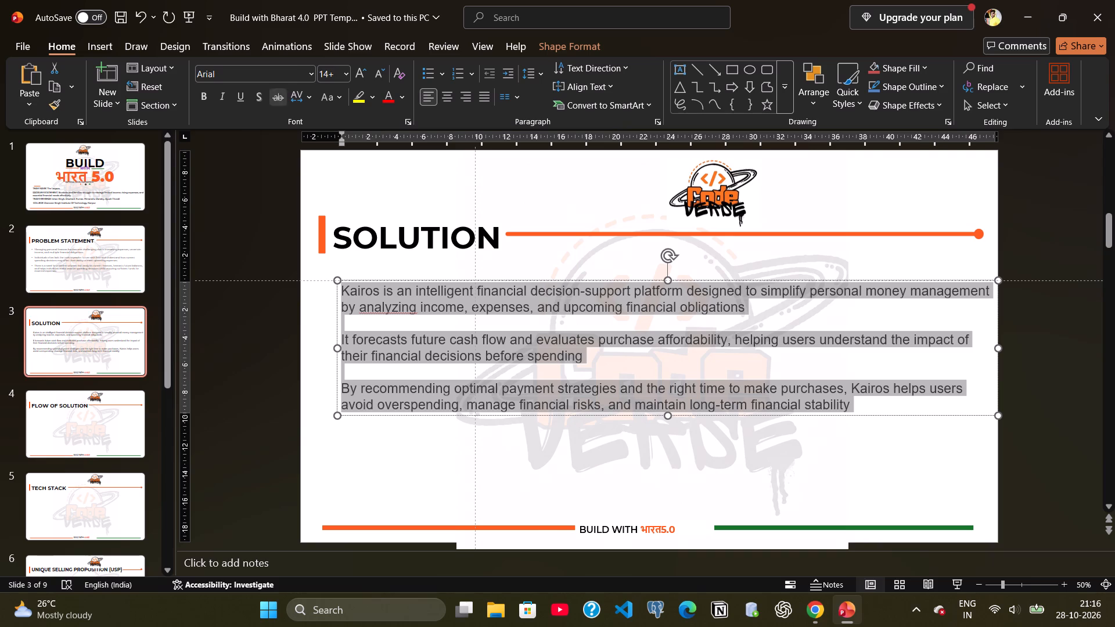
click(278, 68)
key(BackSpace)
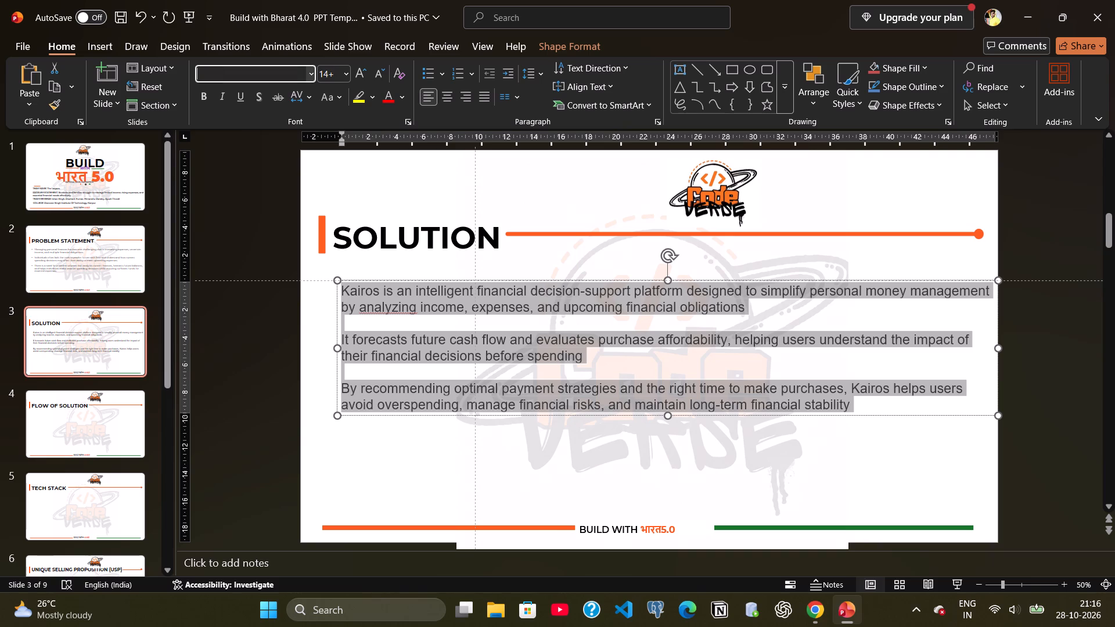
key(ctrl+v)
key(Return)
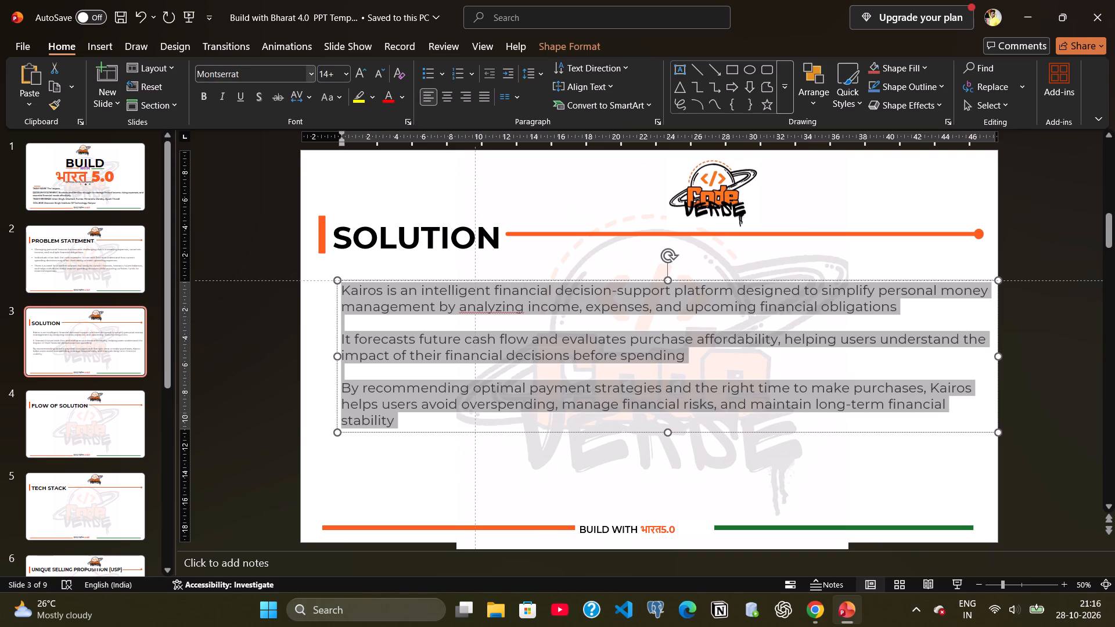
Add a round bullet to each of the three Solution paragraphs, leaving the blank lines between them unbulleted.
click(354, 307)
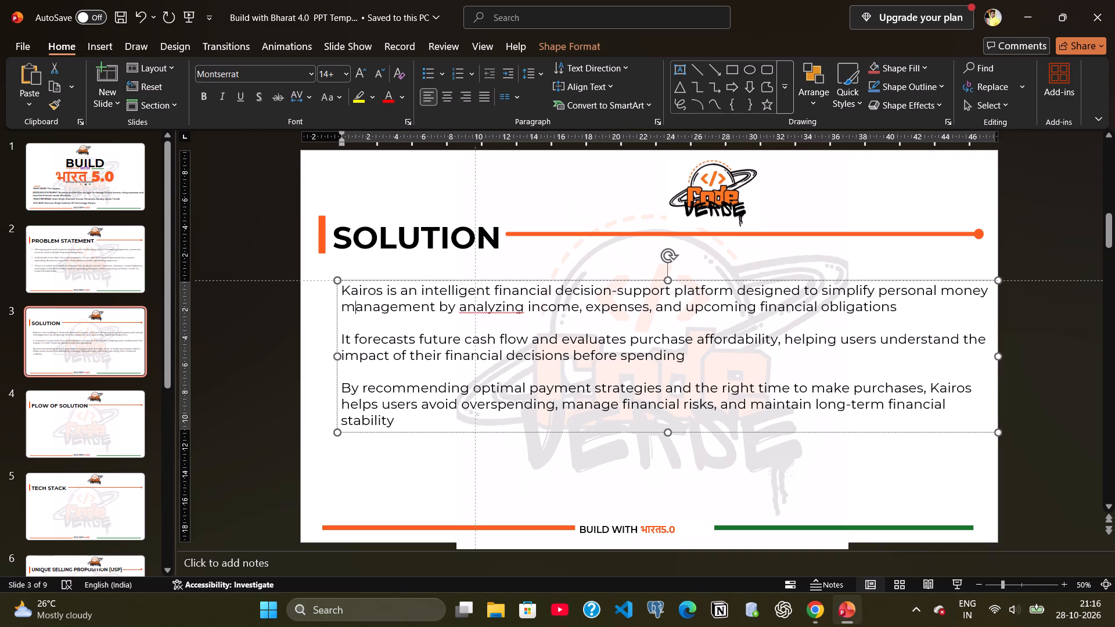
click(344, 289)
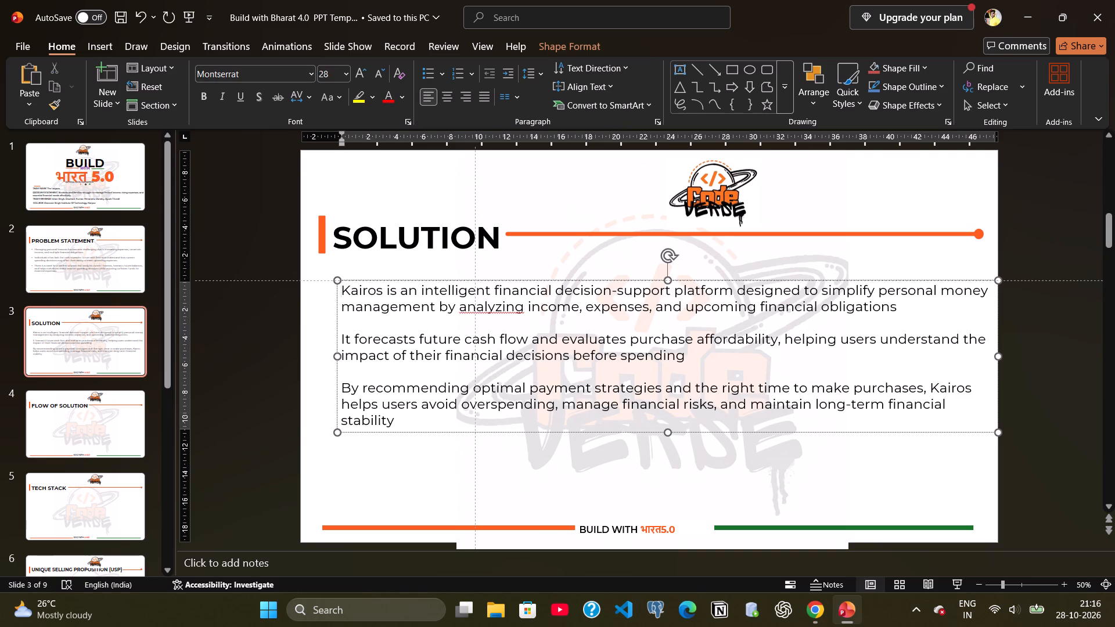
click(426, 77)
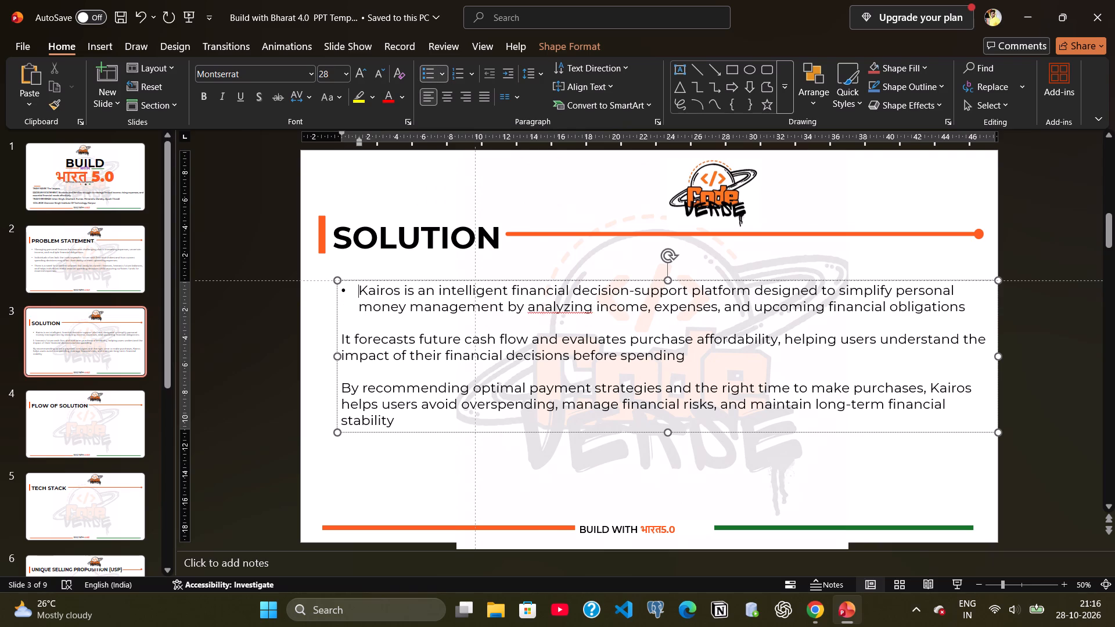
click(343, 340)
click(429, 72)
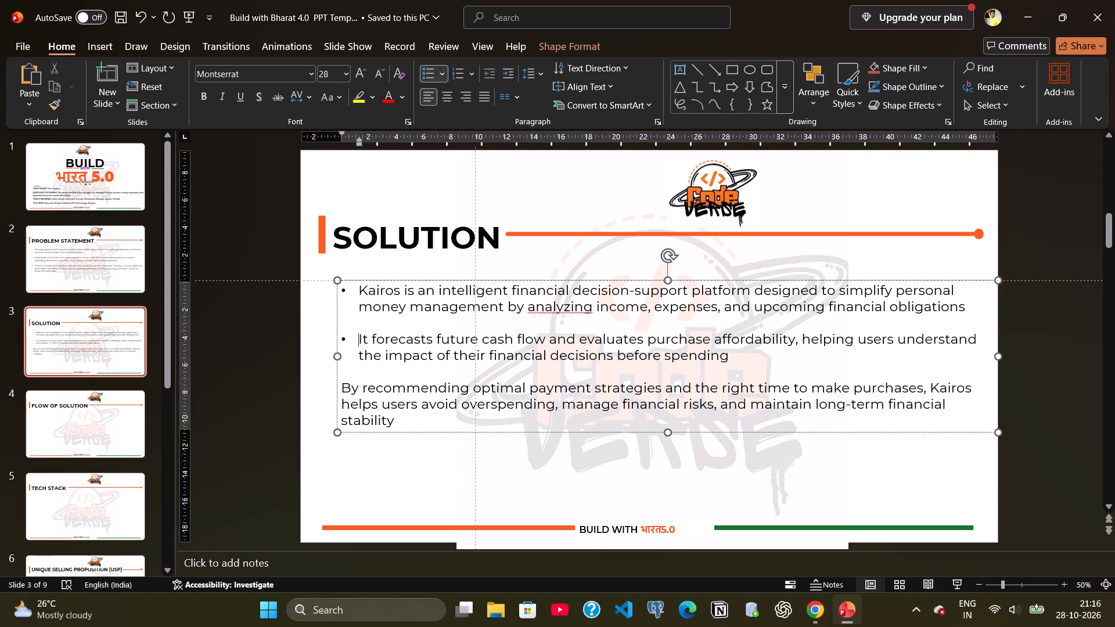
click(347, 388)
click(343, 388)
click(422, 77)
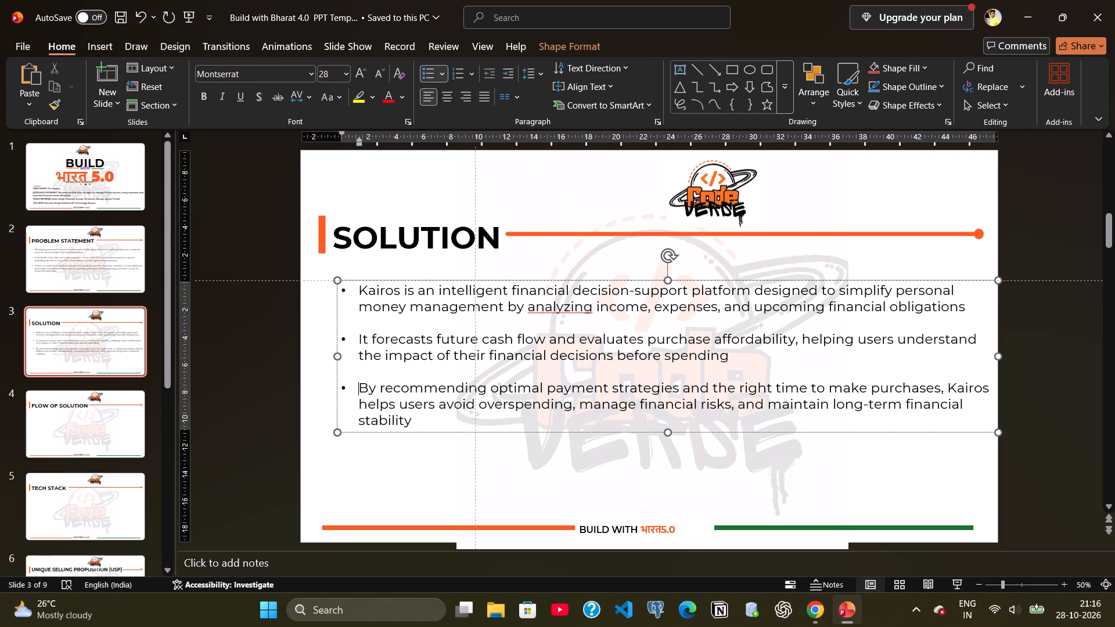
Add a full-size full stop after "upcoming financial obligations" and another after "financial decisions before spending" in the first two bullets.
click(976, 311)
key(period)
key(BackSpace)
key(BackSpace)
key(period)
click(771, 369)
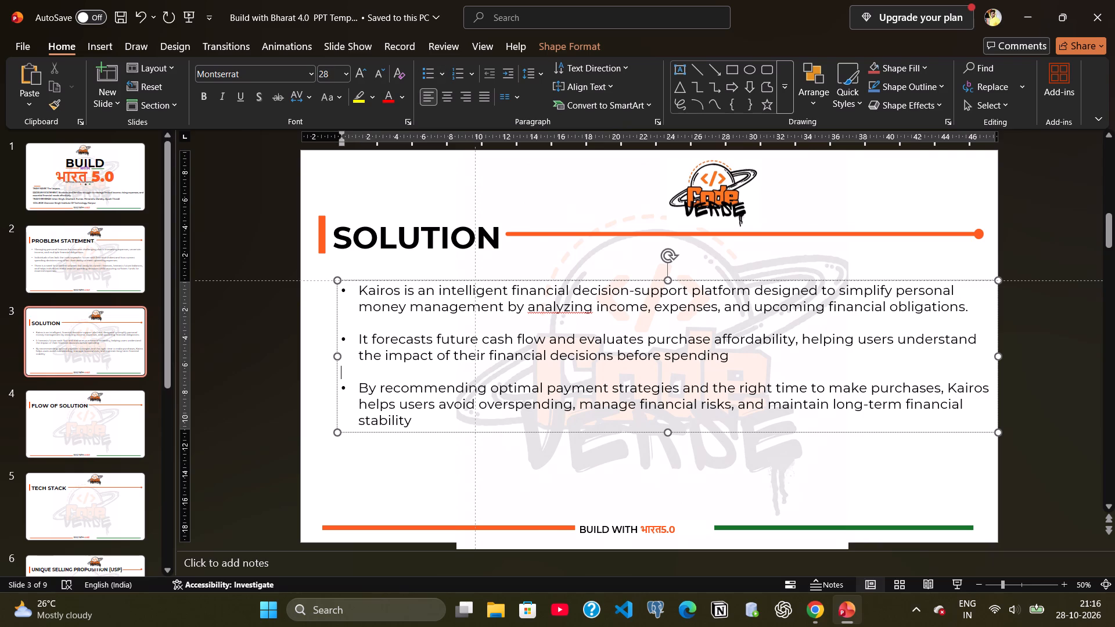
click(733, 360)
key(period)
Add a full stop after "long-term financial stability" at the end of the third Solution bullet and leave the text box.
click(447, 425)
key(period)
click(250, 491)
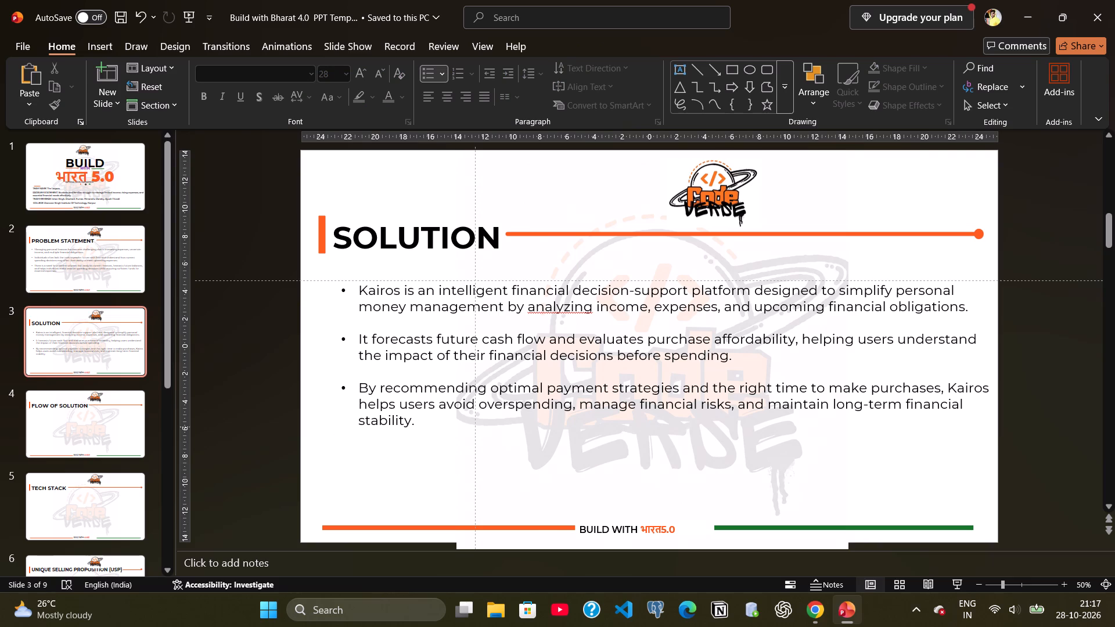
Switch to the Kairos PDF in Chrome to consult the source presentation.
click(823, 620)
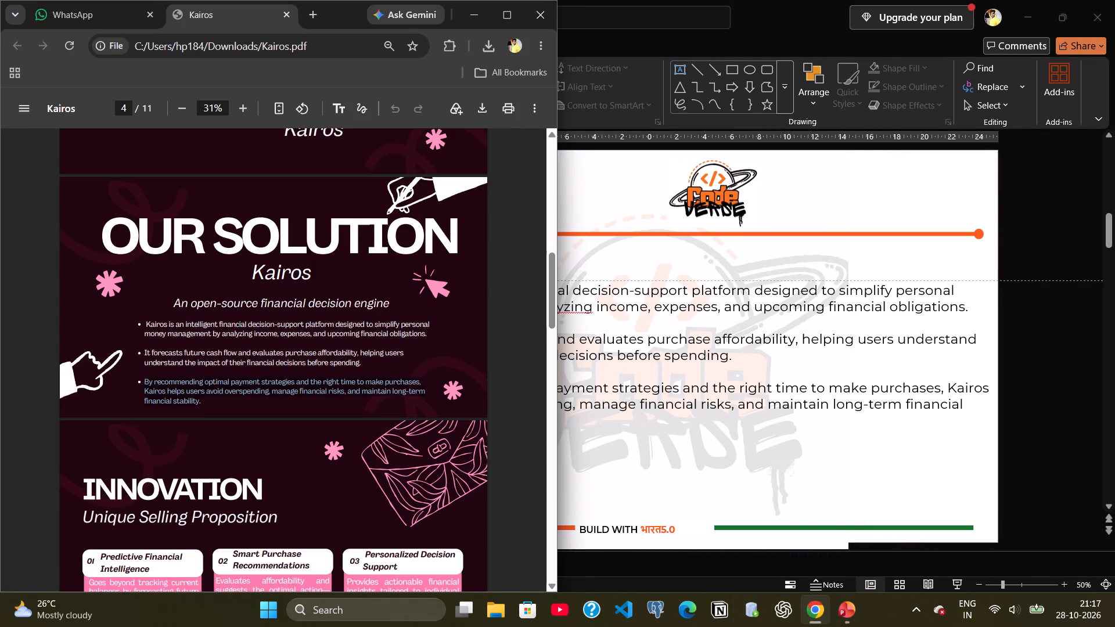
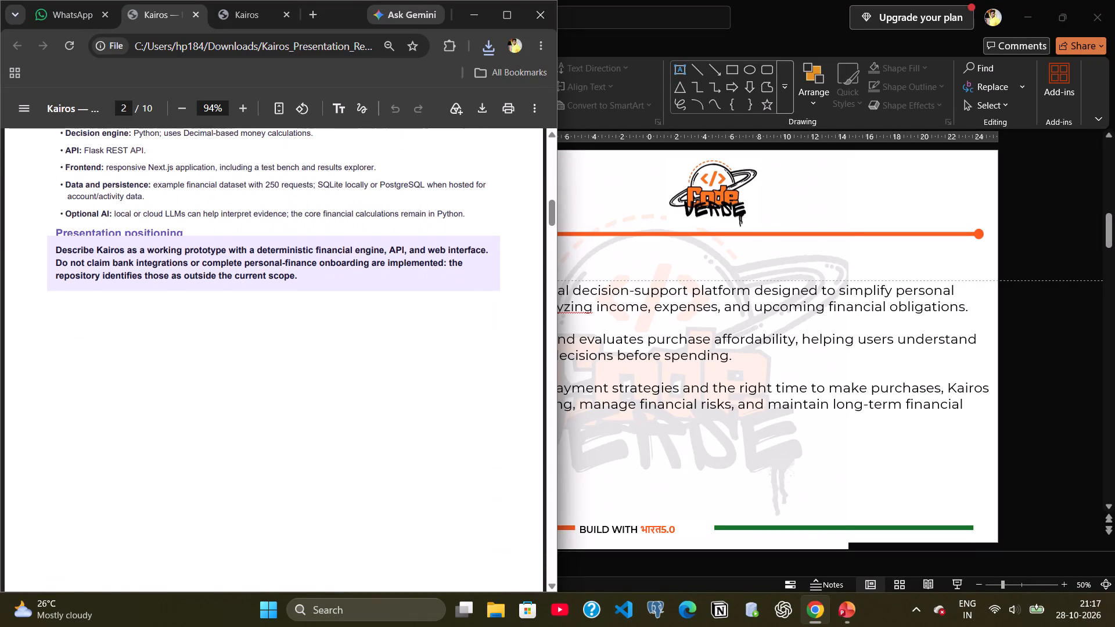
Look through the Kairos research notes PDF from page 2 to the Flow of Solution section on page 5 and examine its steps.
scroll(293, 281, right, 7)
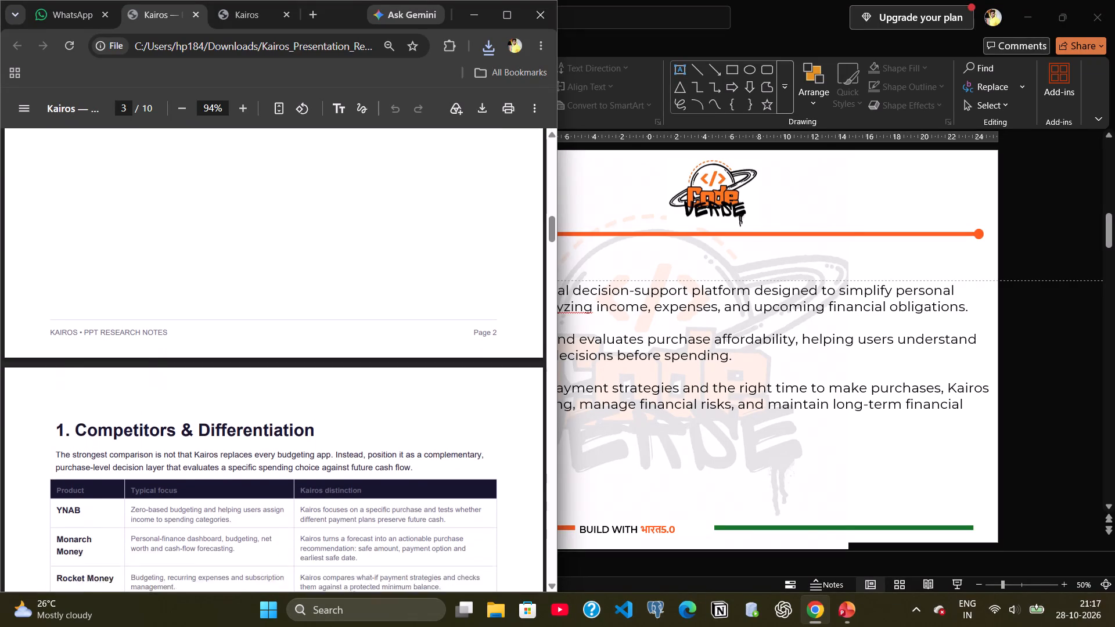
scroll(293, 281, right, 11)
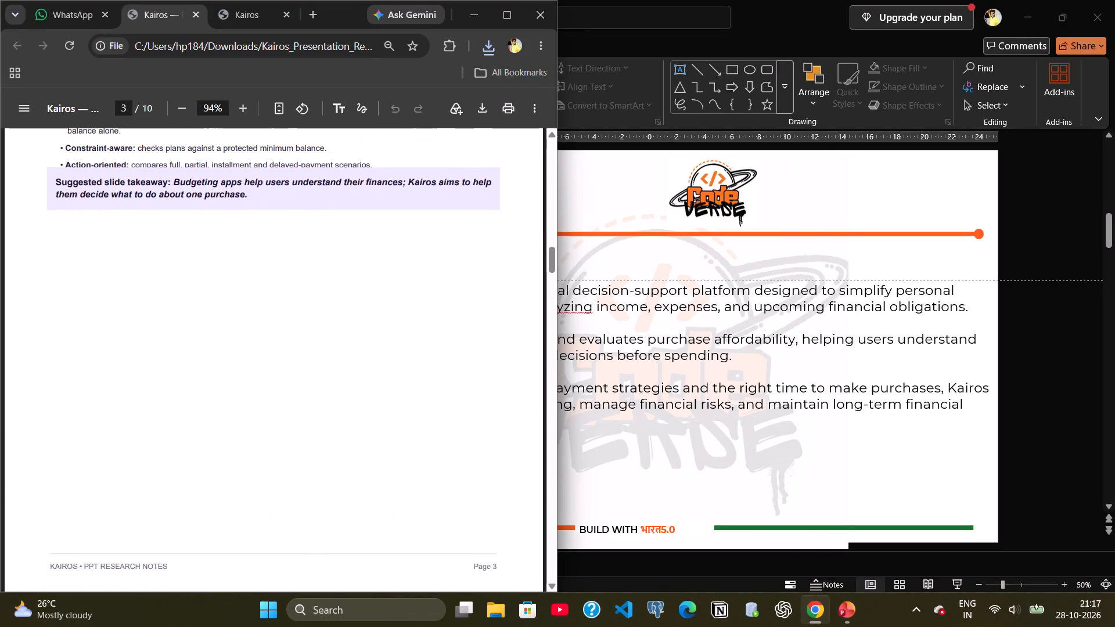
scroll(293, 281, right, 12)
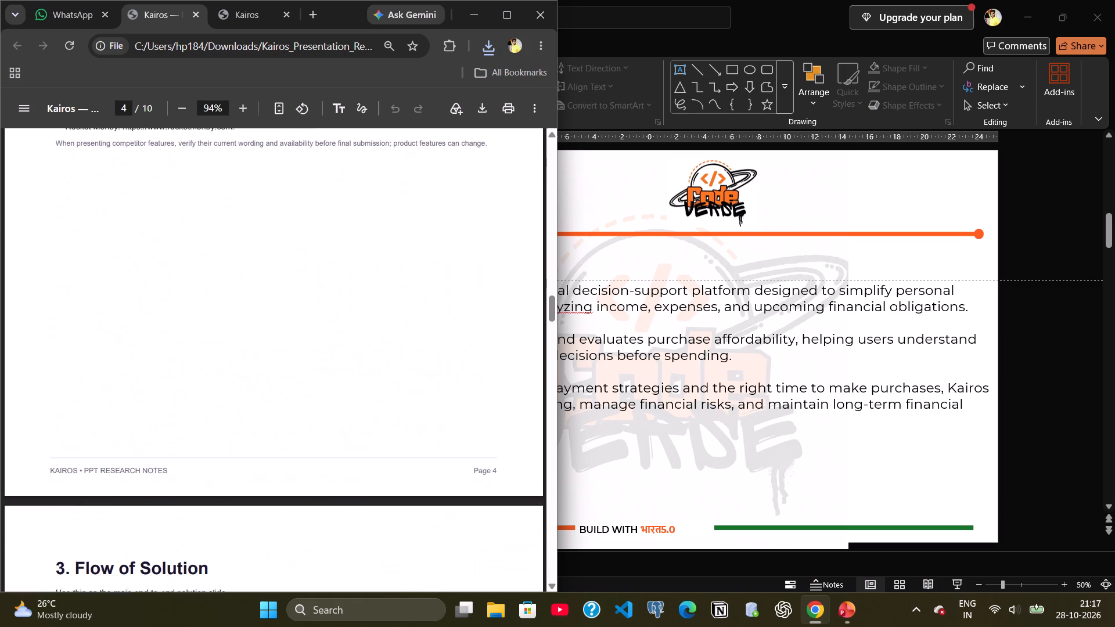
scroll(293, 281, right, 6)
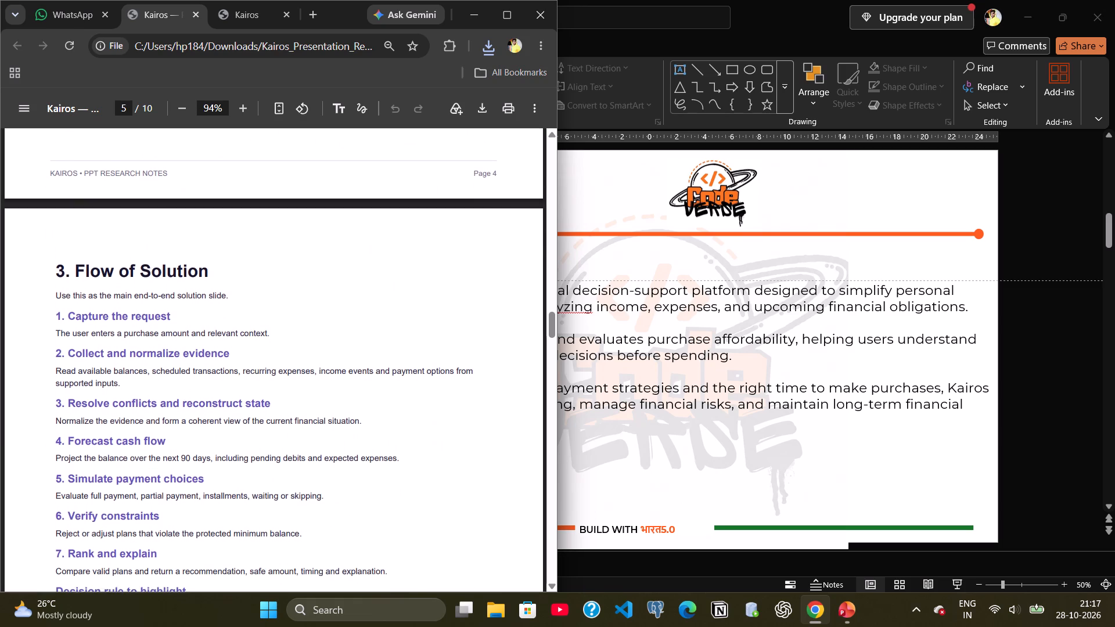
scroll(293, 281, down, 3)
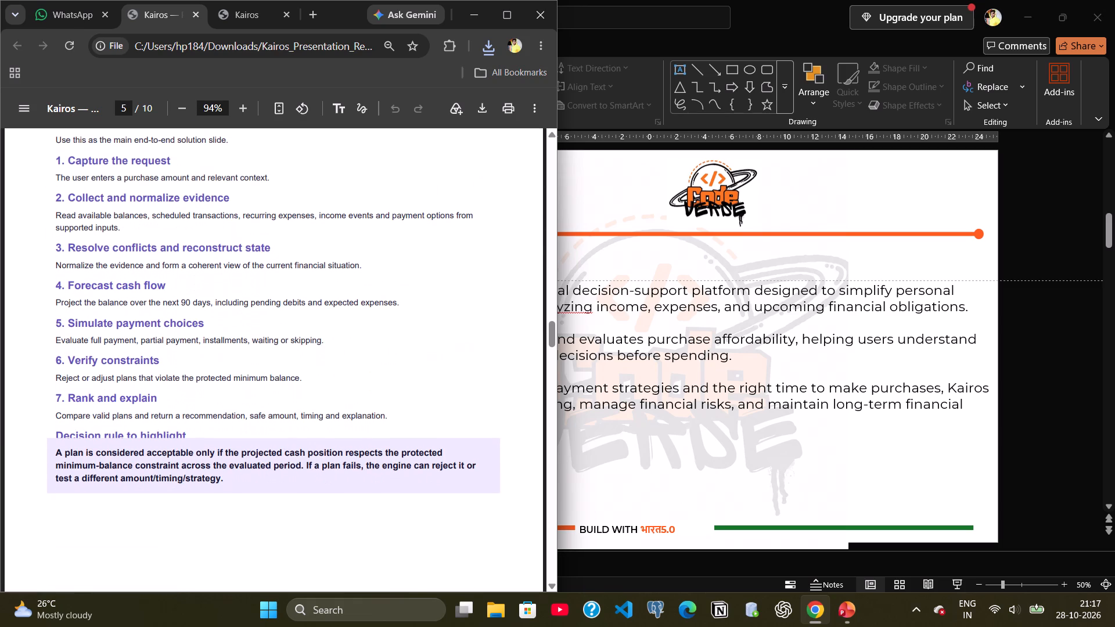
Look through the Kairos PDF from the solution steps on page 5, past the USP page, to the architecture diagram on page 7.
scroll(293, 281, down, 2)
scroll(293, 281, right, 2)
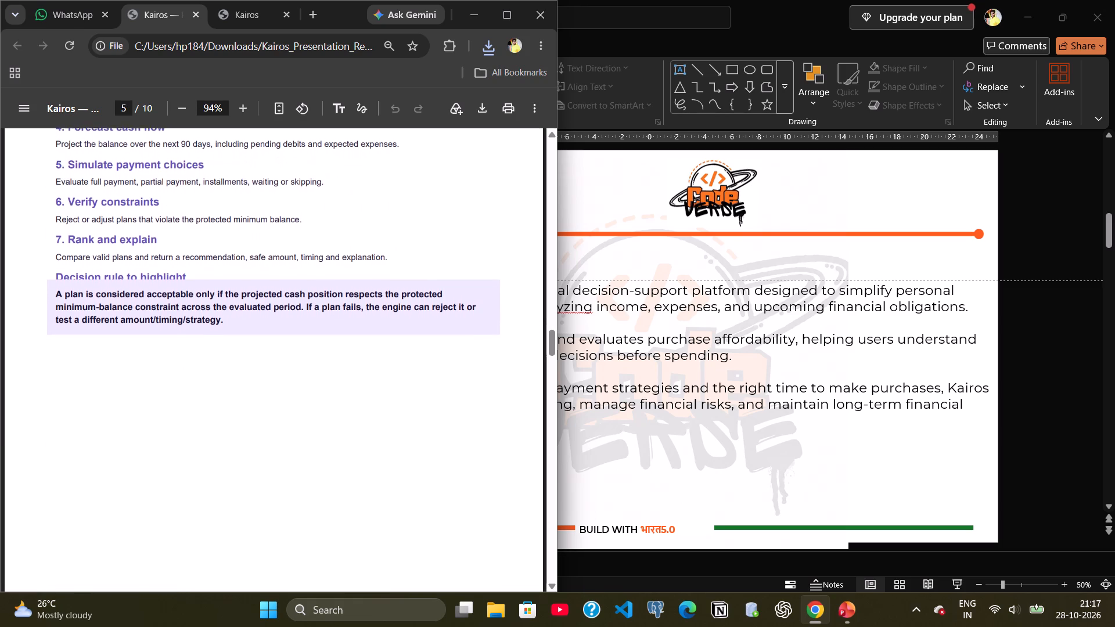
scroll(293, 281, right, 5)
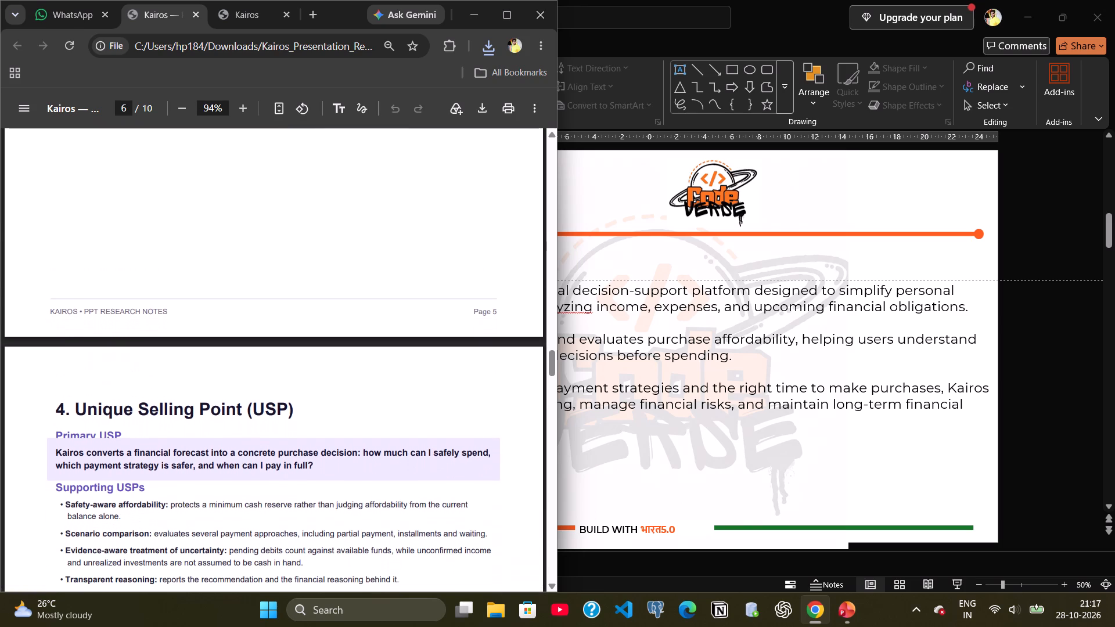
scroll(293, 281, right, 8)
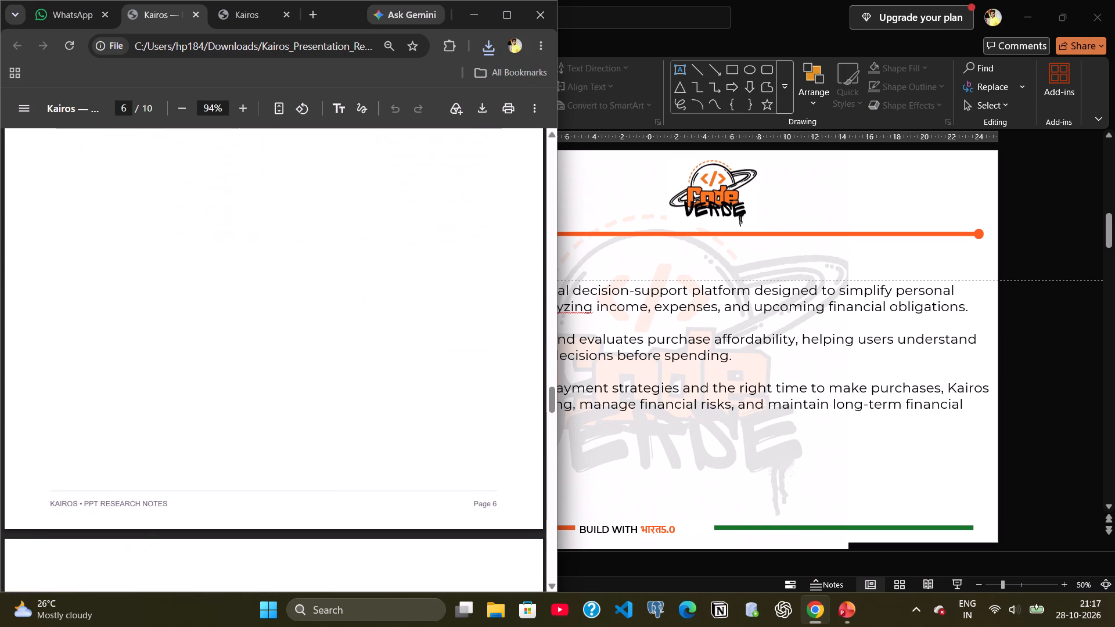
scroll(293, 281, right, 4)
scroll(293, 281, up, 5)
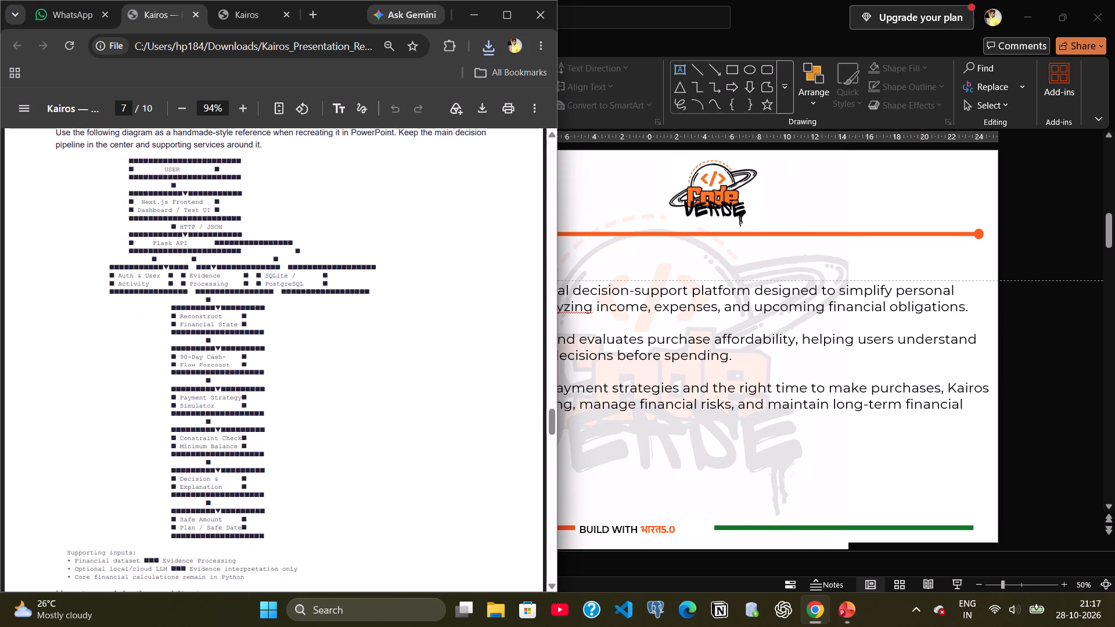
scroll(293, 281, up, 1)
Switch to PowerPoint and read the Guidelines slide for the content required on each slide.
click(820, 329)
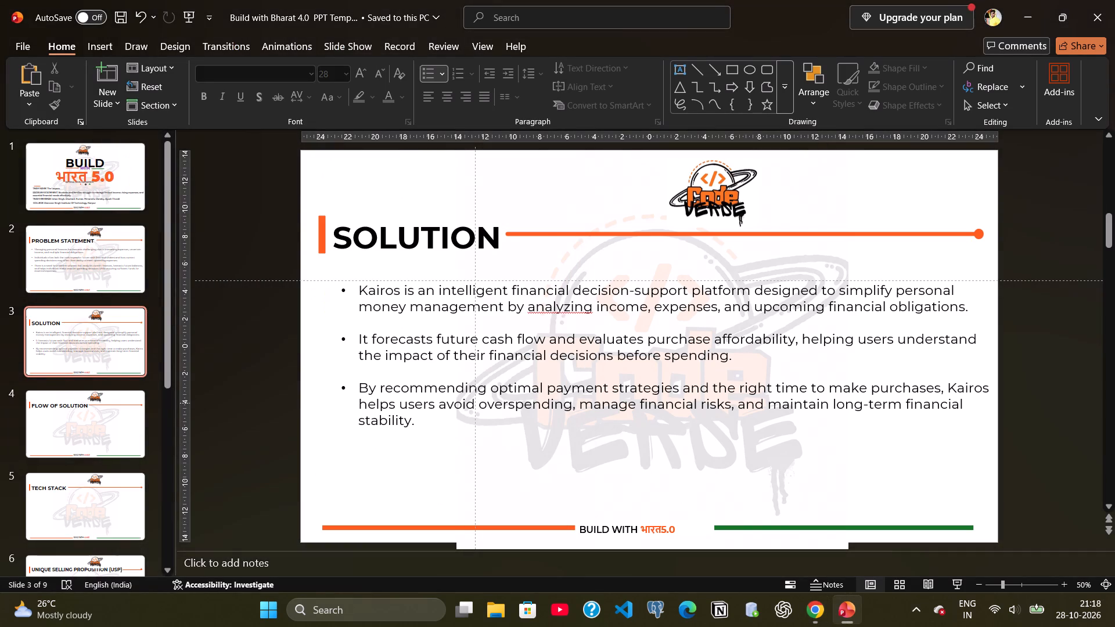
click(225, 403)
scroll(75, 459, down, 18)
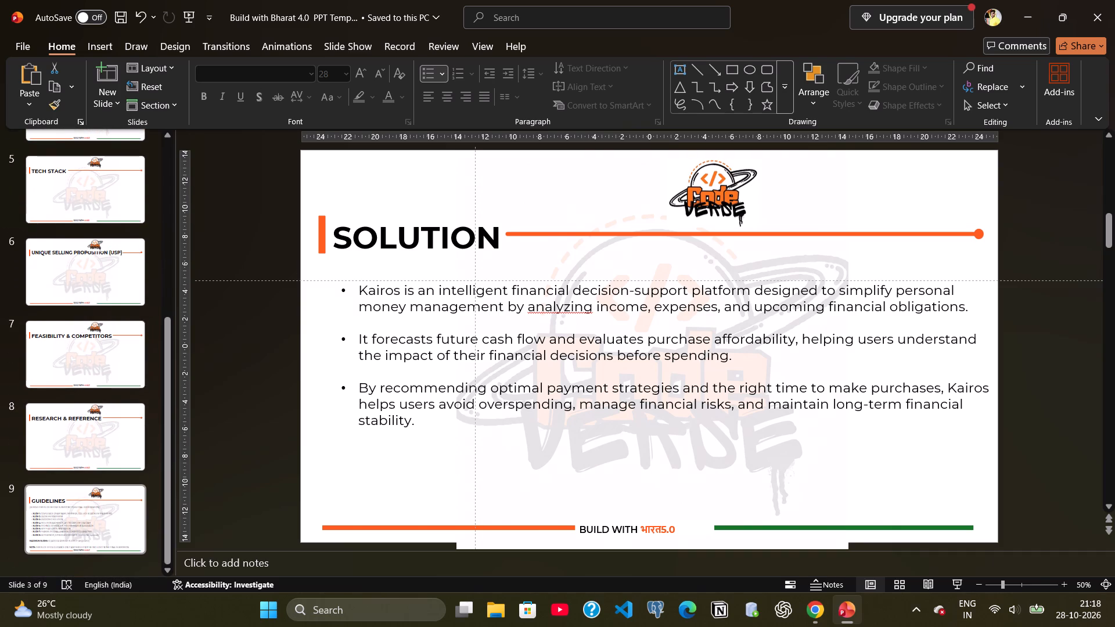
click(89, 541)
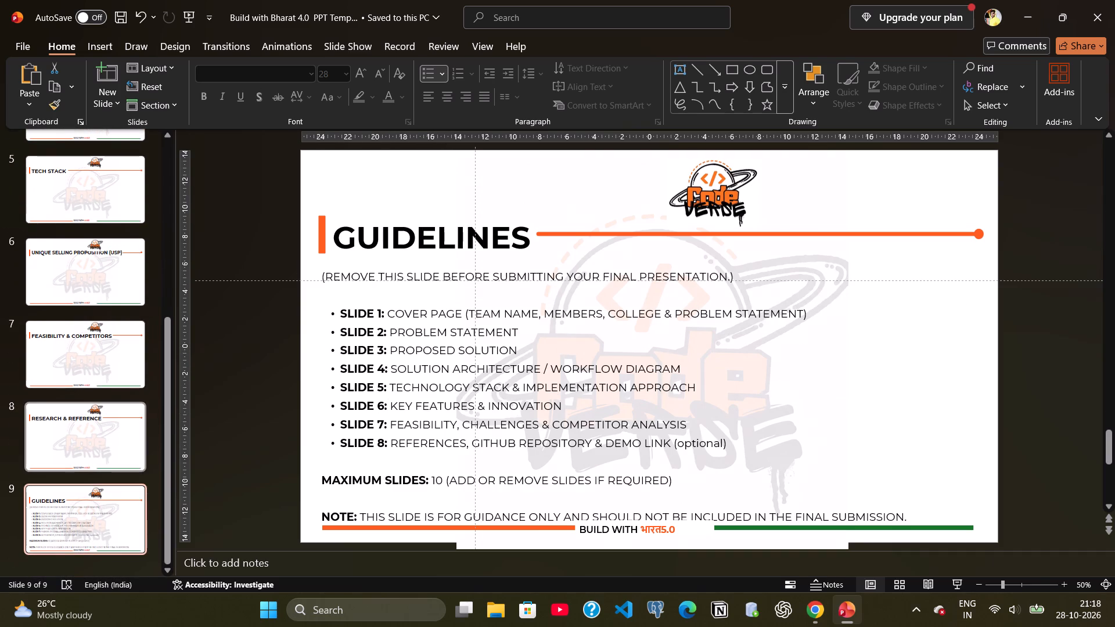
scroll(135, 428, up, 9)
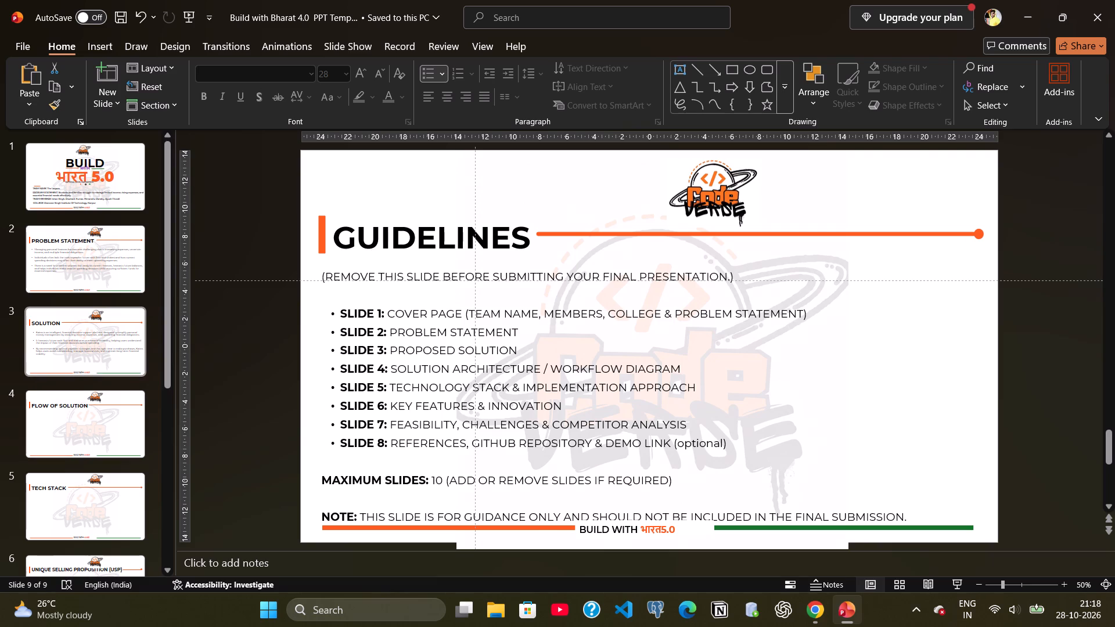
On the Flow of Solution slide, enlarge the tiny empty text box to fill the area between heading and footer, reaching just past the slide's right edge.
click(98, 391)
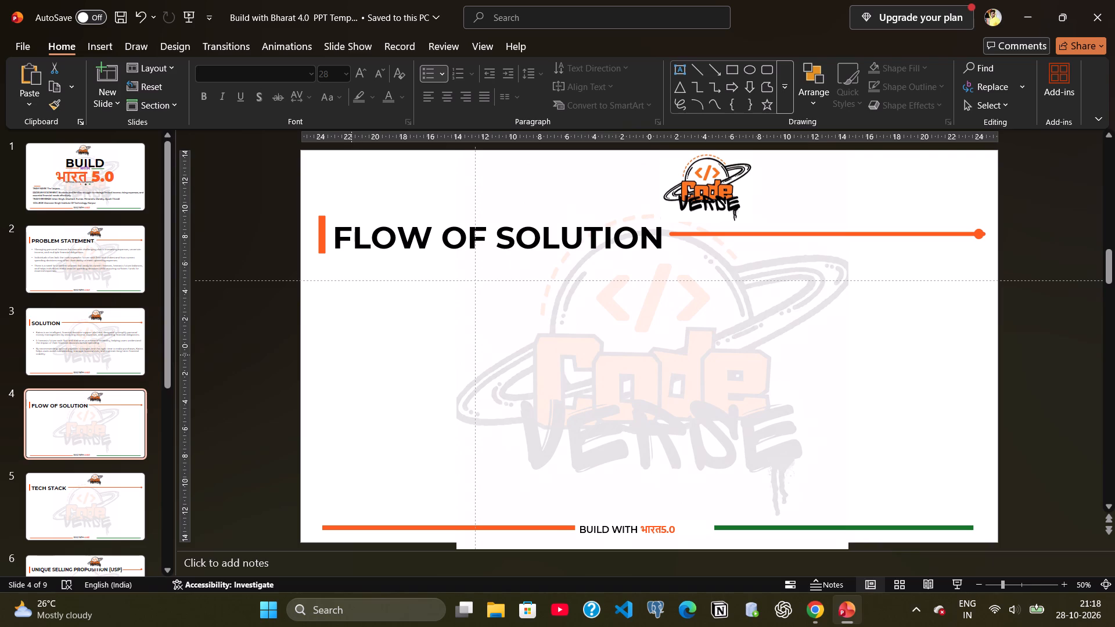
double_click(325, 290)
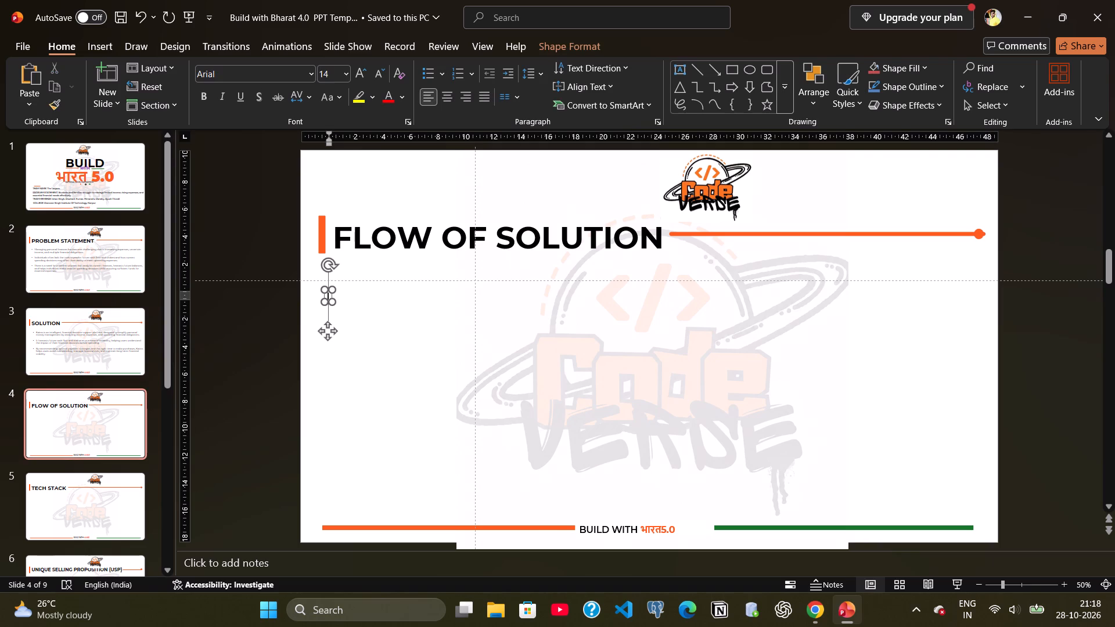
drag(333, 305, 733, 480)
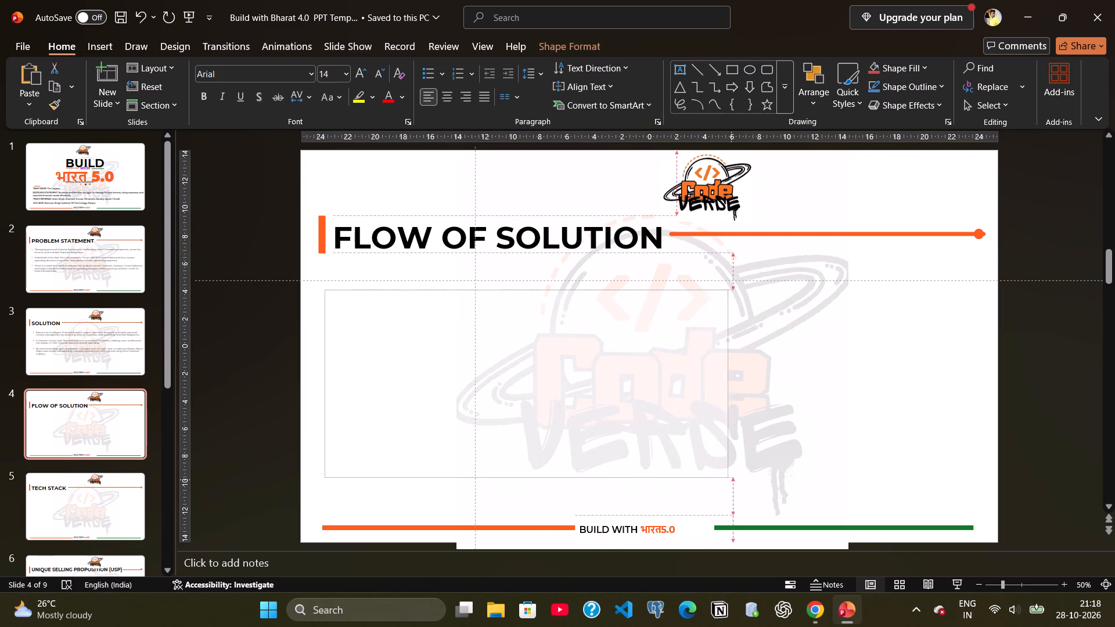
drag(733, 480, 936, 484)
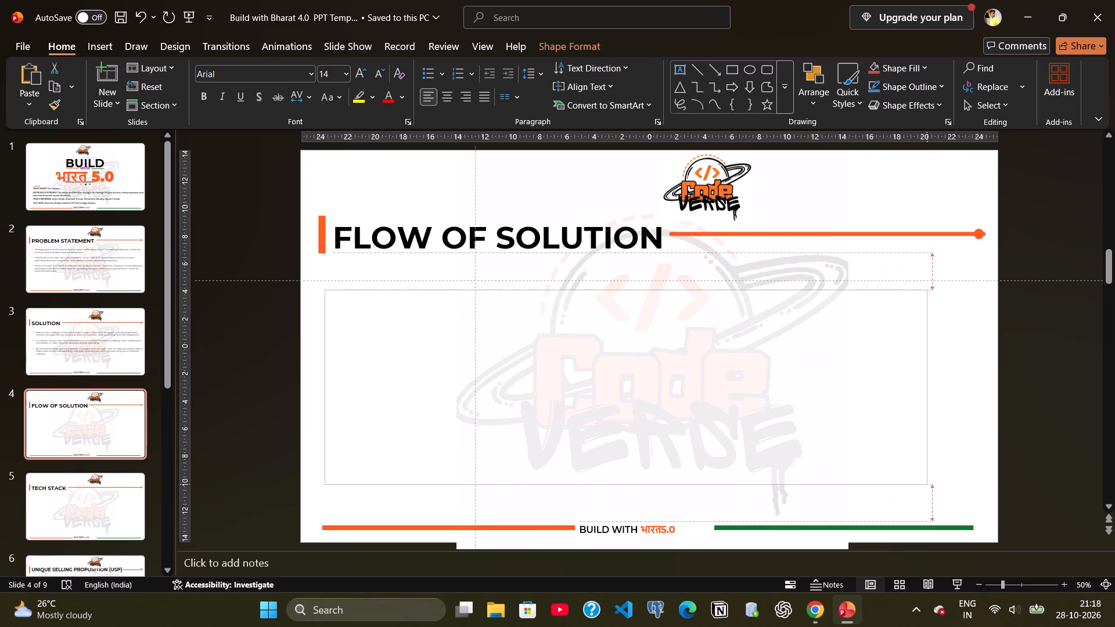
drag(936, 484, 1008, 484)
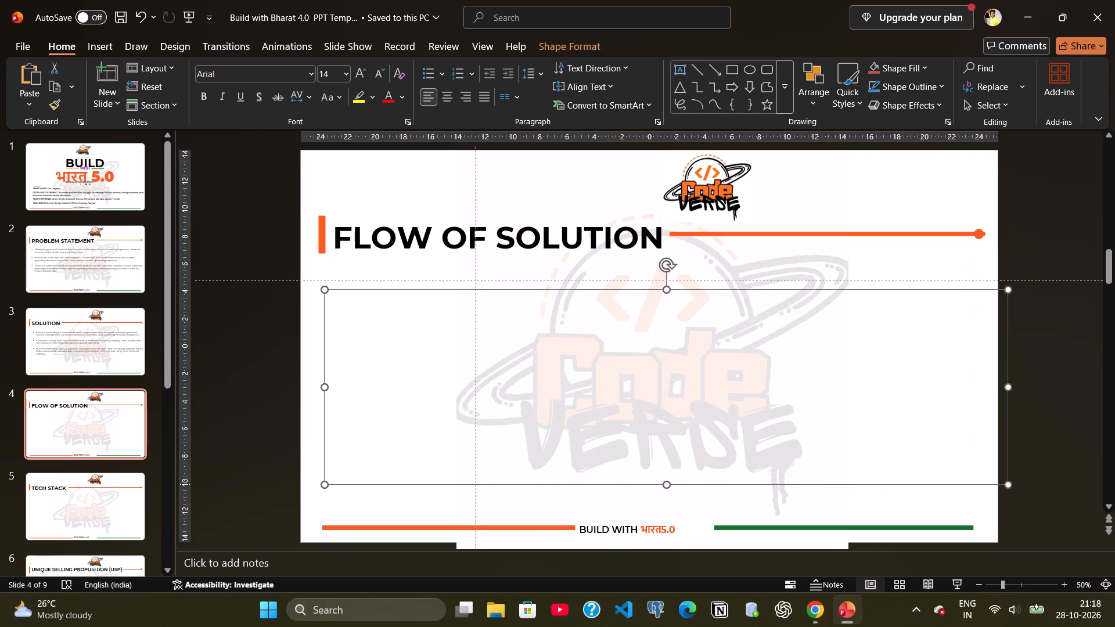
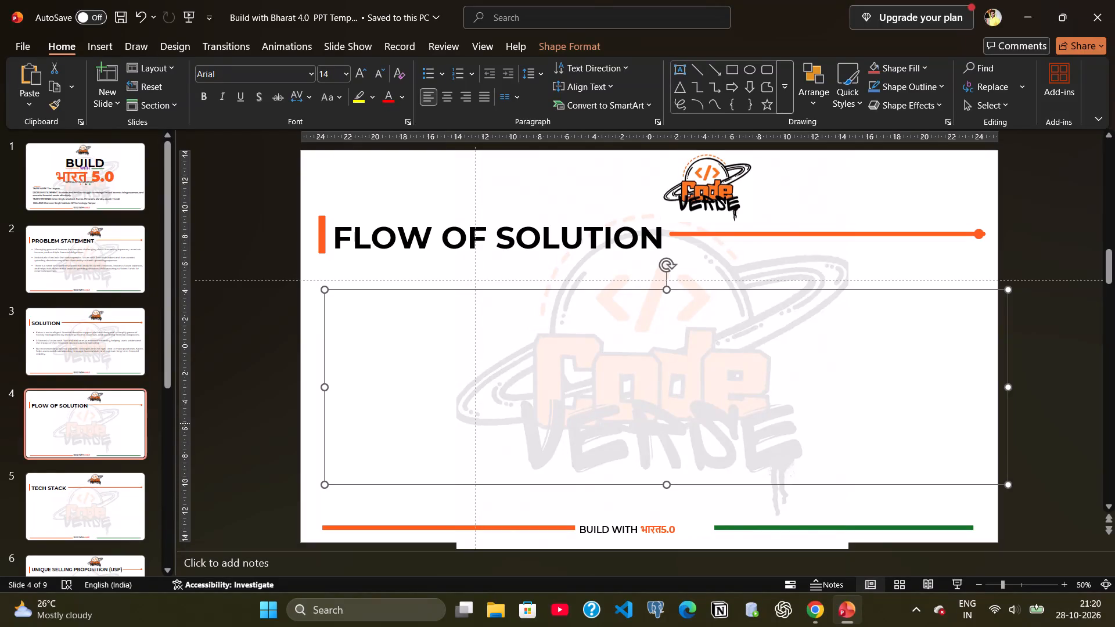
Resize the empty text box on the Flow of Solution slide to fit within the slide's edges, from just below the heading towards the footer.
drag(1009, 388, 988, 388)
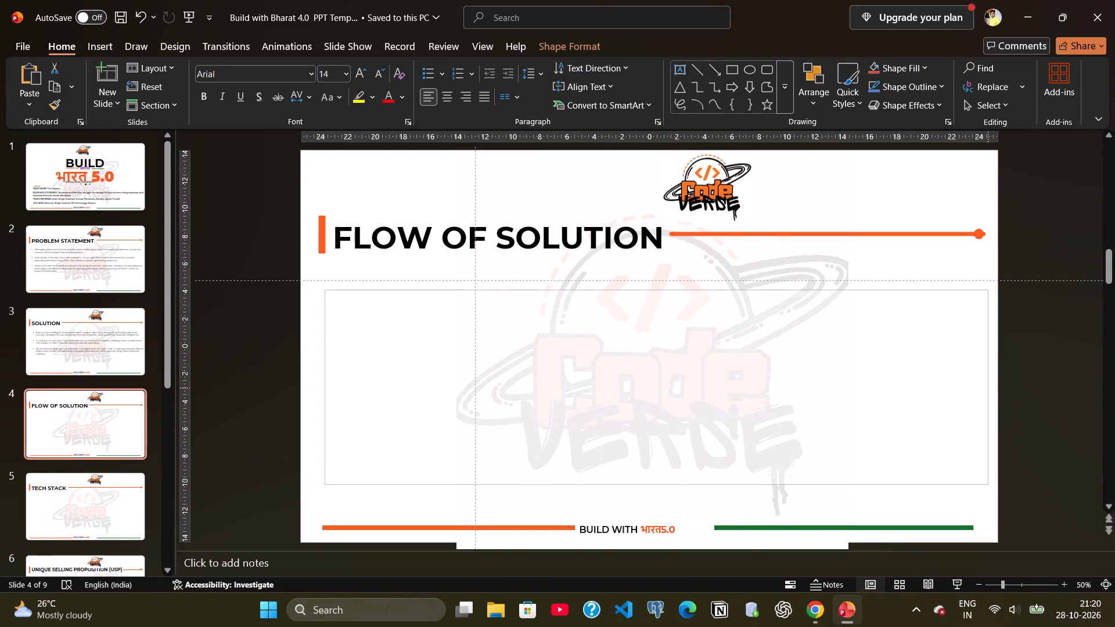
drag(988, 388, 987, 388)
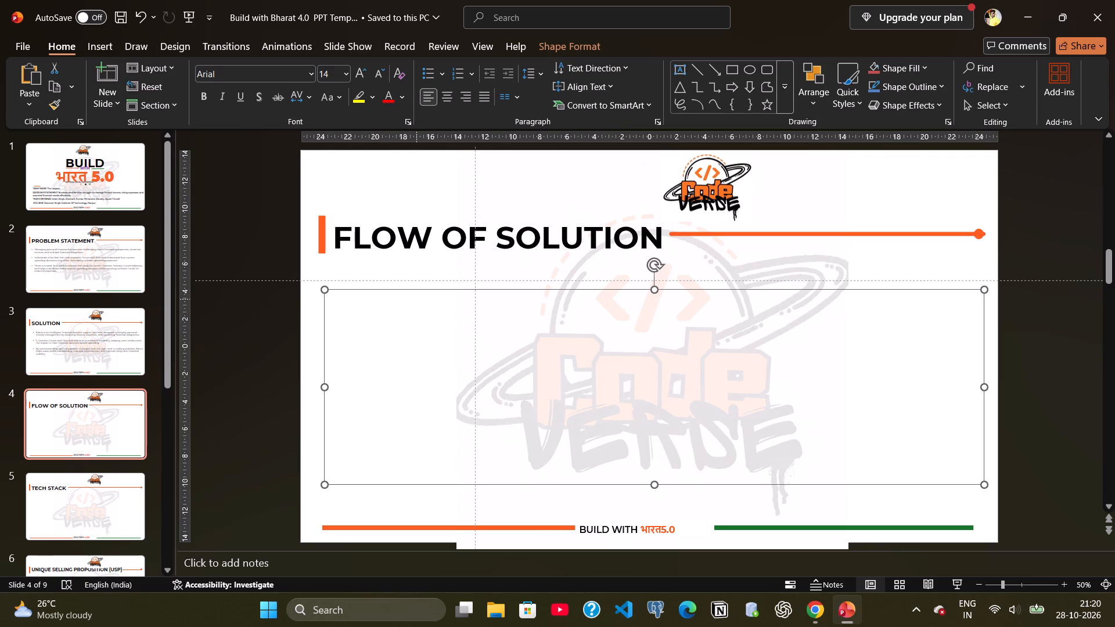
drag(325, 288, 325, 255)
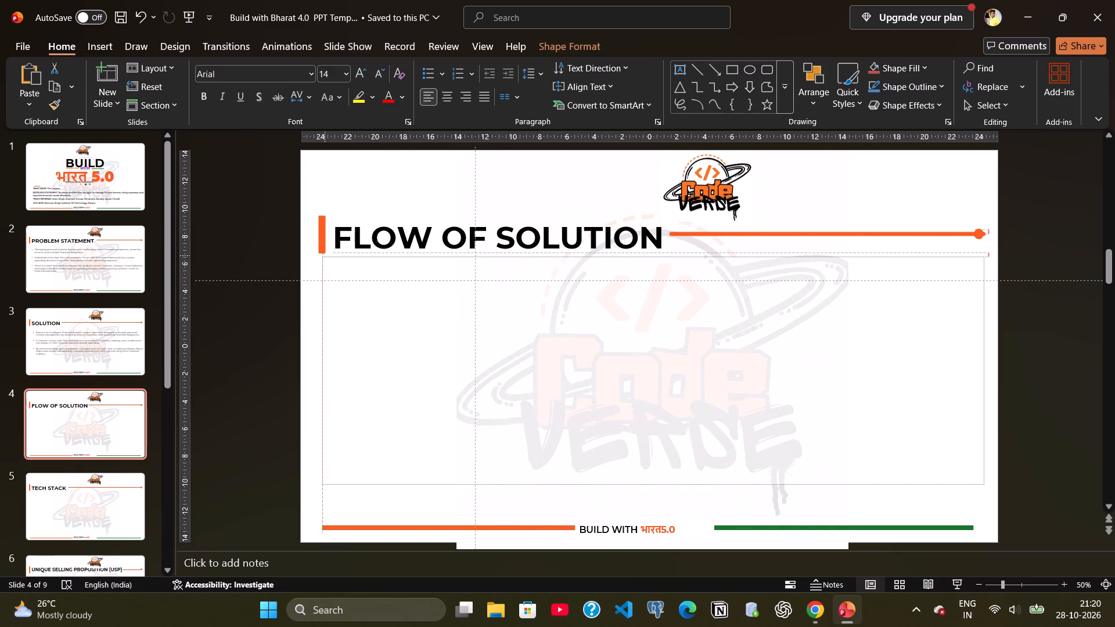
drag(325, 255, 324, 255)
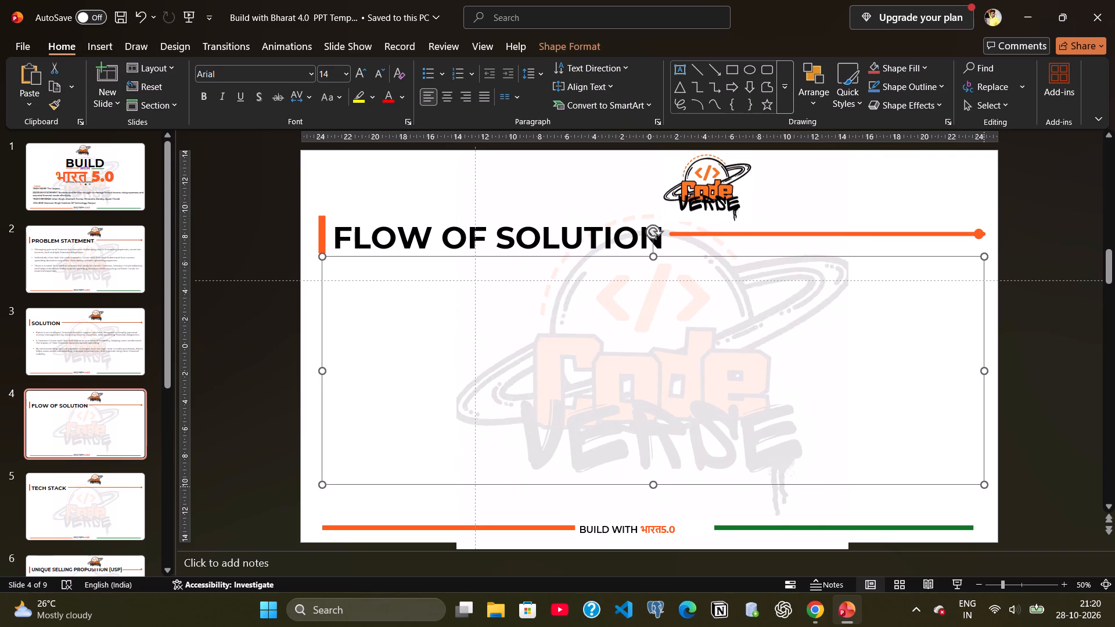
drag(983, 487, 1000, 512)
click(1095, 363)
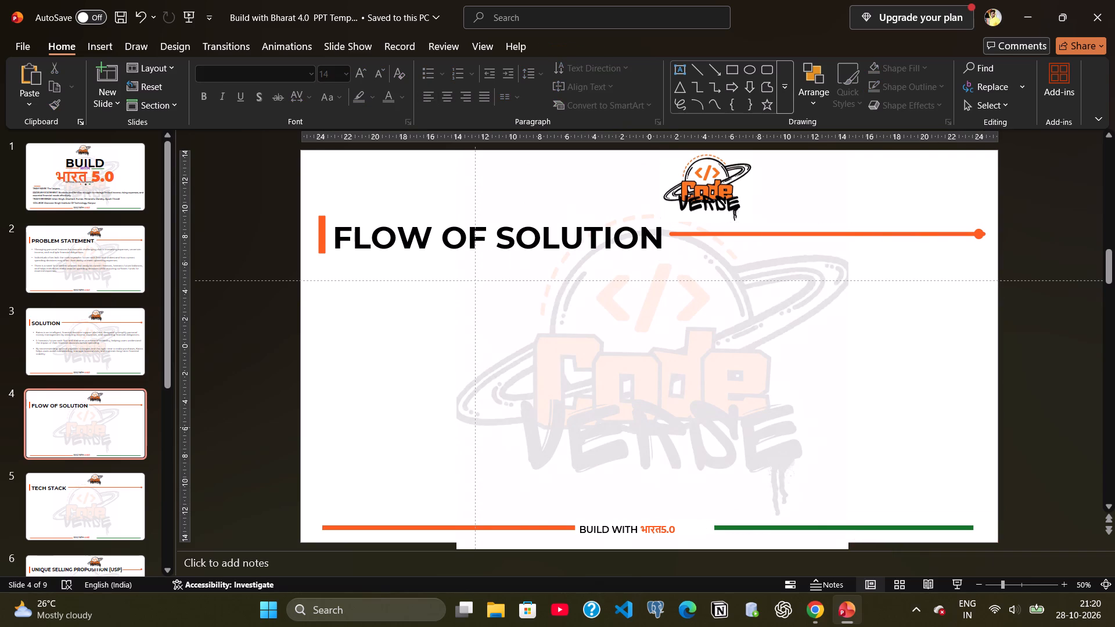
Switch to the Kairos PDF in Chrome and copy the whole workflow diagram on page 8, from Purchase Request to Explain plan, amount & timing.
click(818, 610)
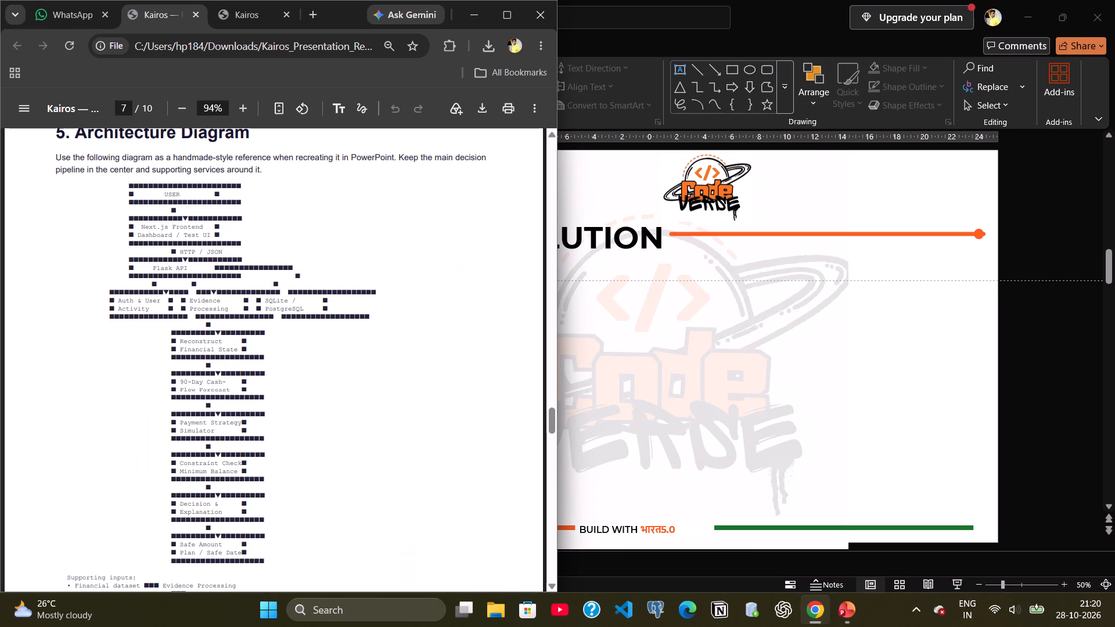
scroll(295, 472, down, 3)
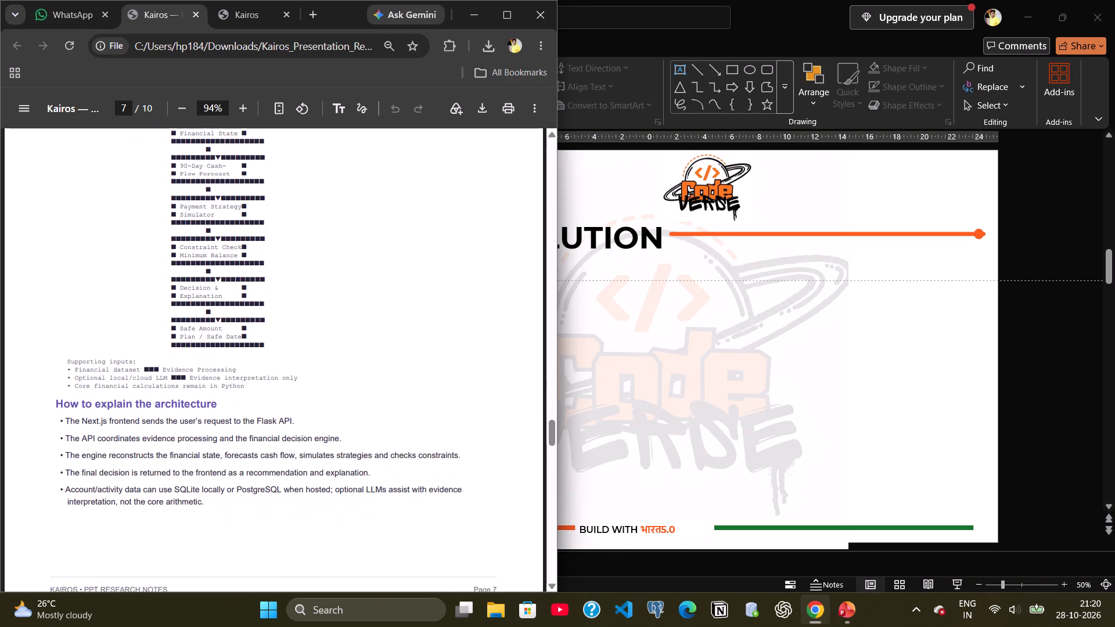
scroll(295, 472, down, 5)
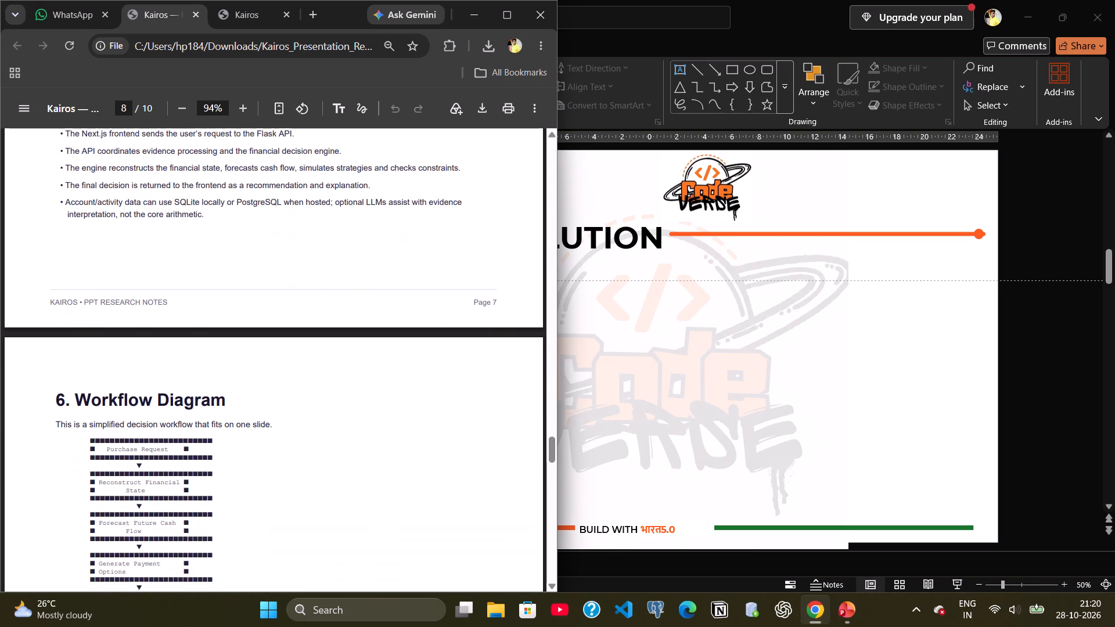
scroll(295, 472, down, 3)
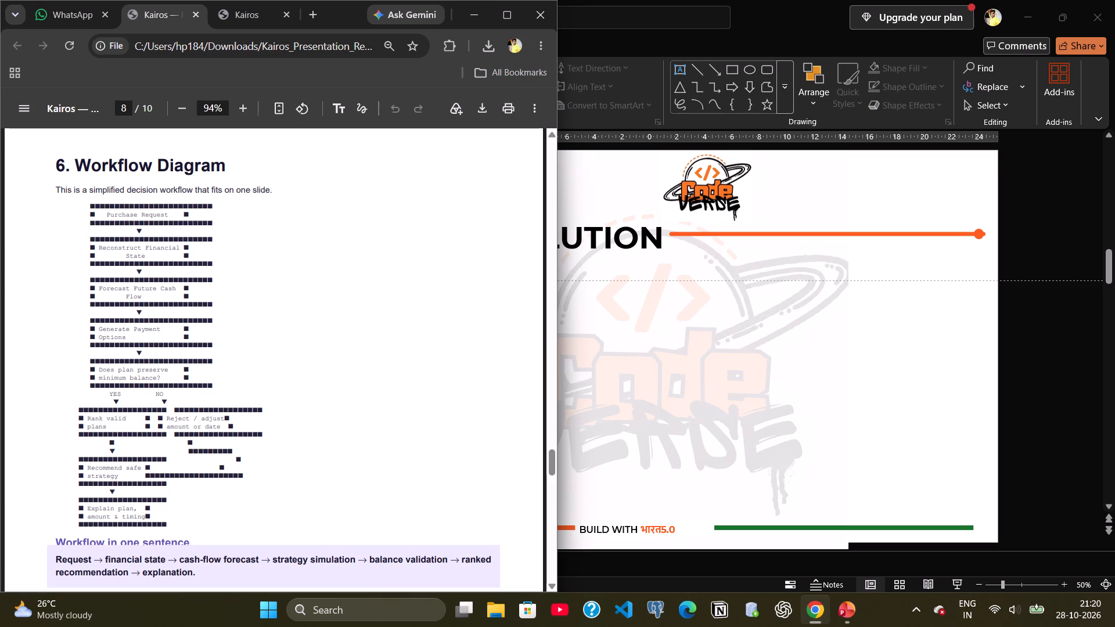
drag(89, 207, 211, 429)
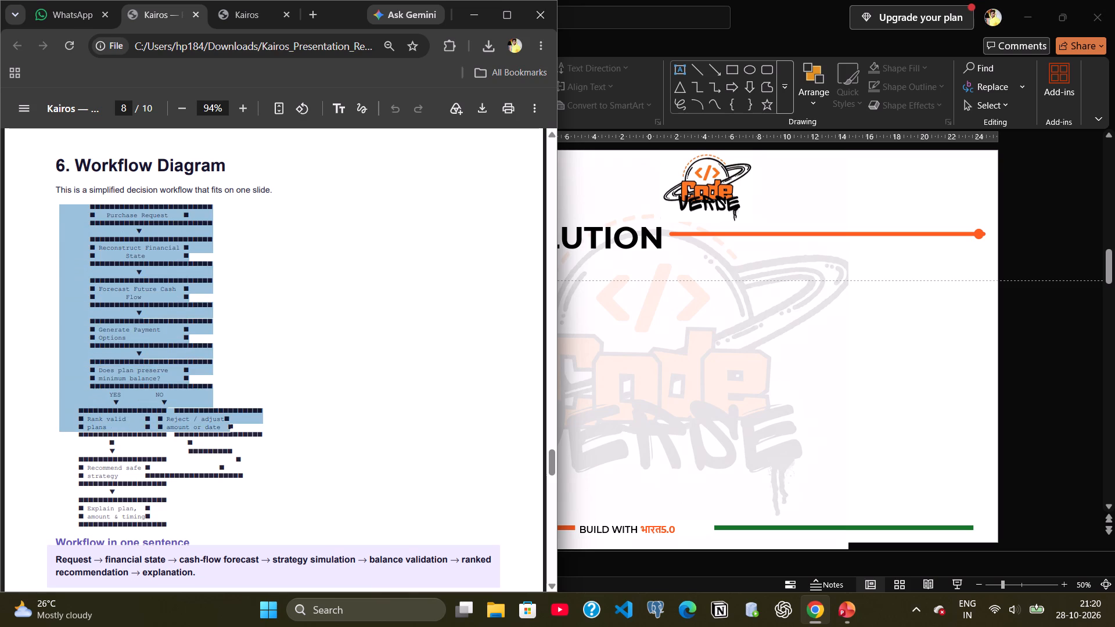
drag(211, 429, 181, 511)
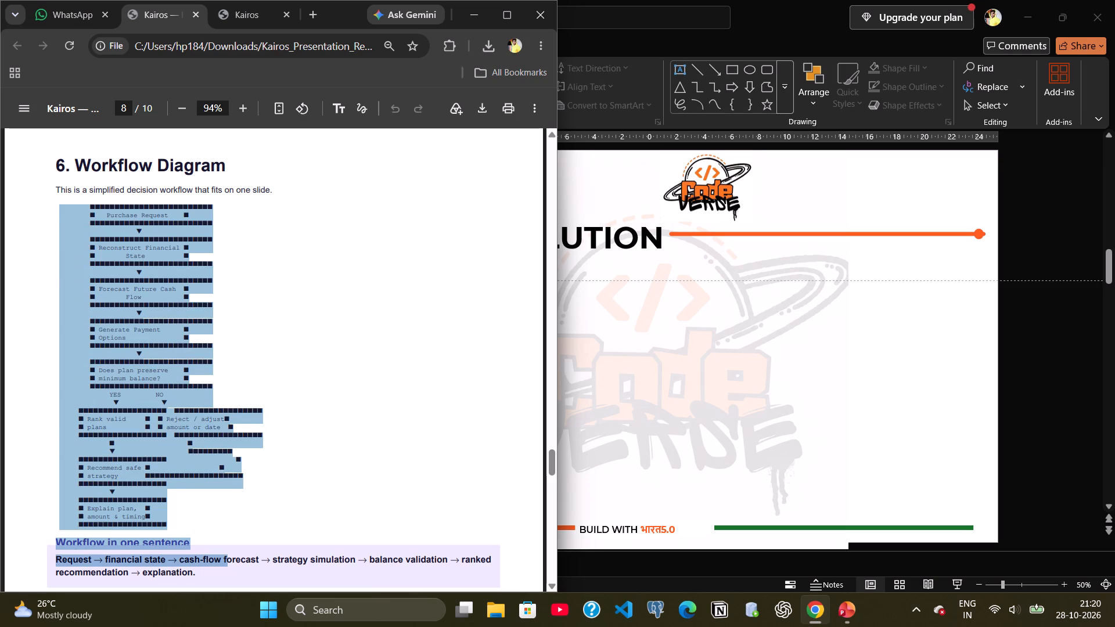
drag(181, 511, 180, 525)
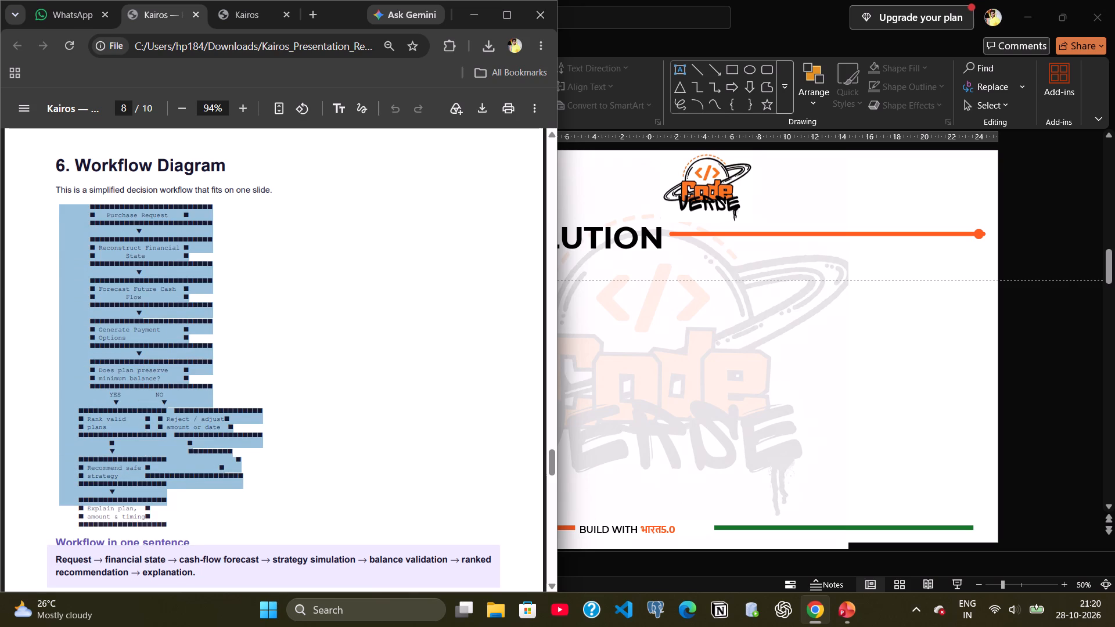
click(273, 496)
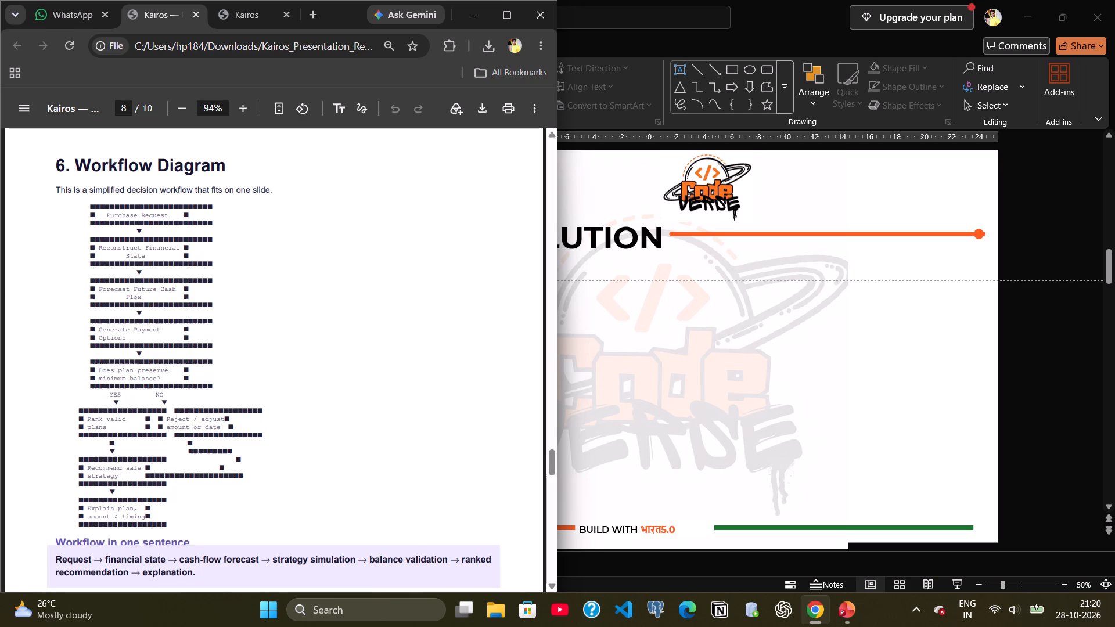
drag(90, 202, 142, 271)
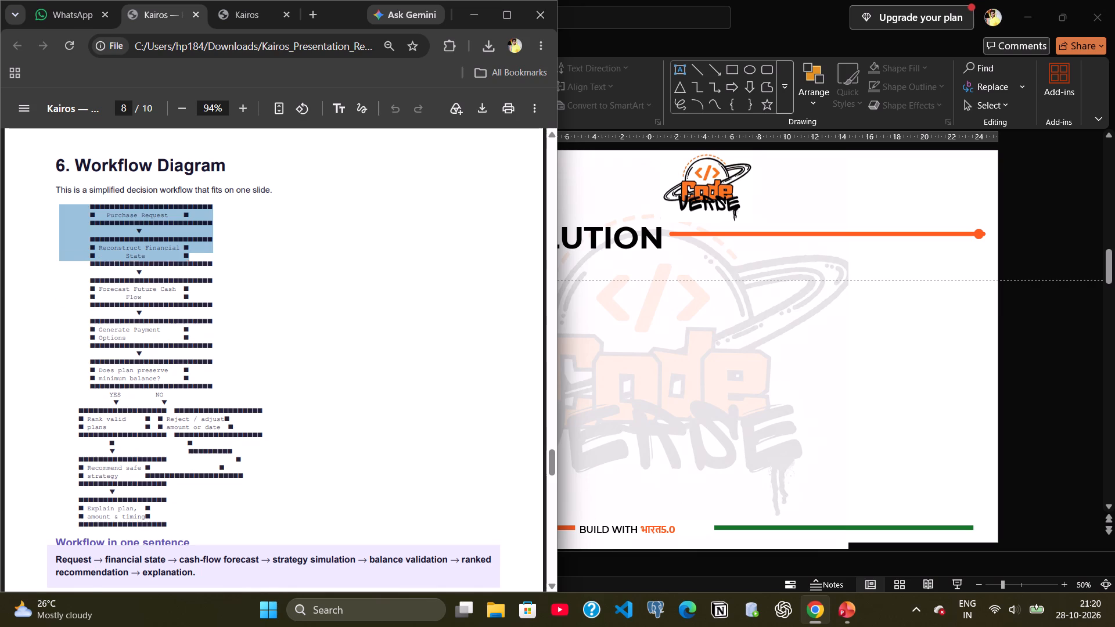
drag(142, 271, 173, 524)
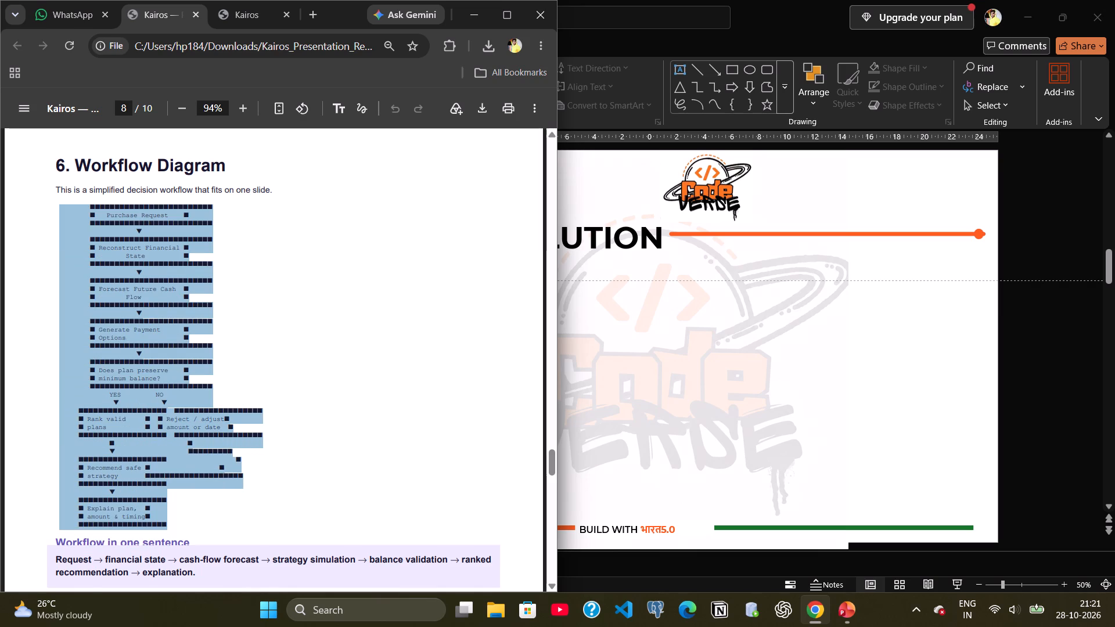
drag(173, 524, 172, 524)
key(ctrl+c)
Back in PowerPoint, enlarge the tiny empty text box on the Flow of Solution slide to fill the area between heading and footer.
click(603, 403)
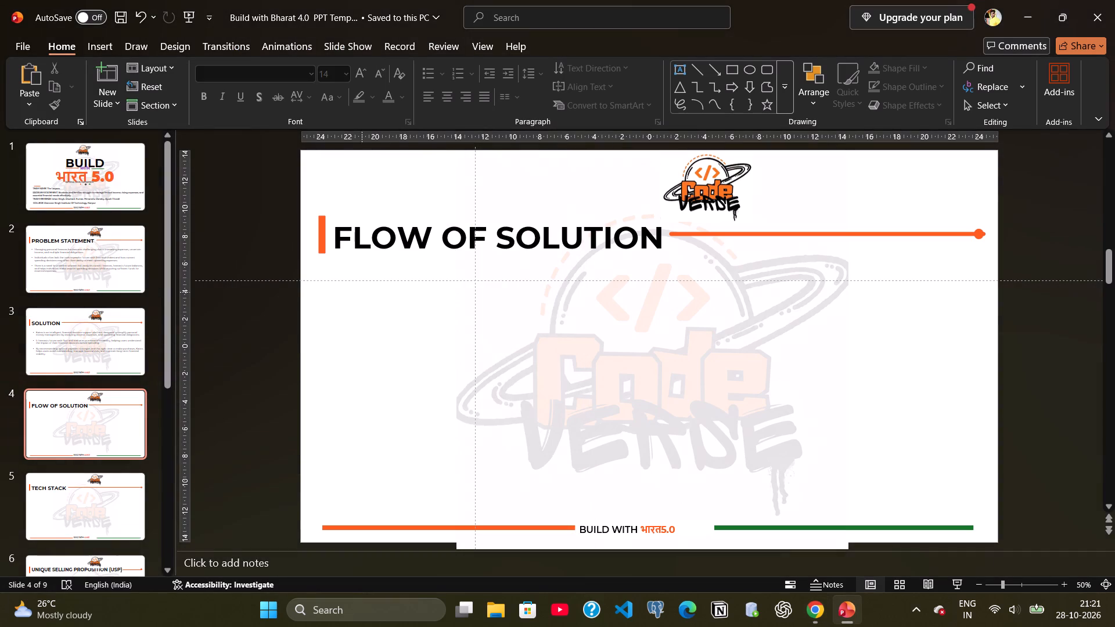
click(340, 286)
click(323, 286)
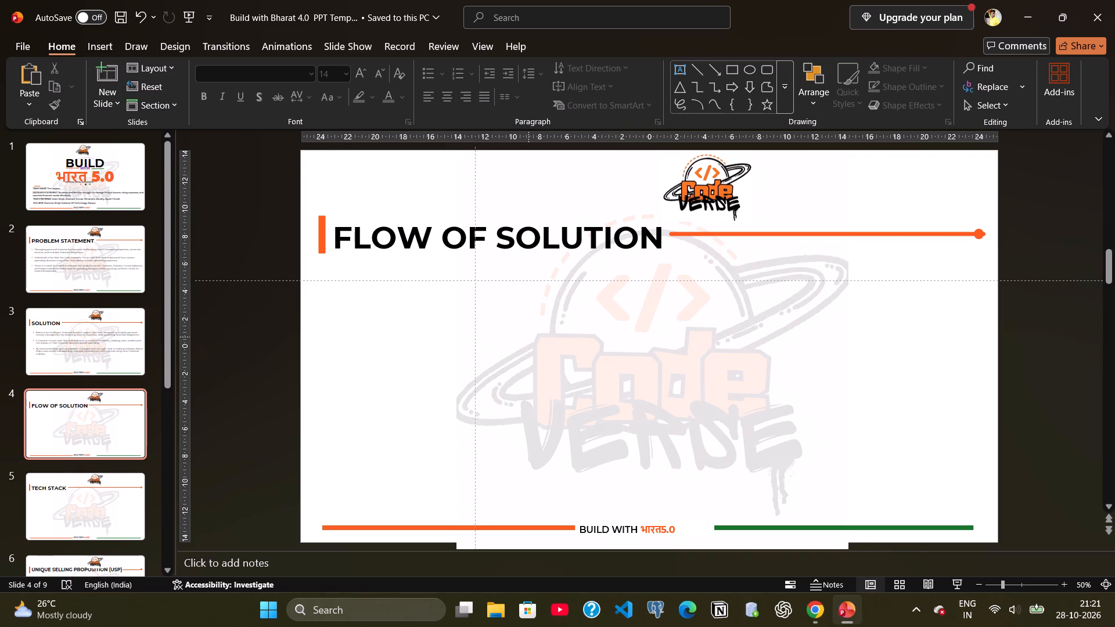
click(530, 337)
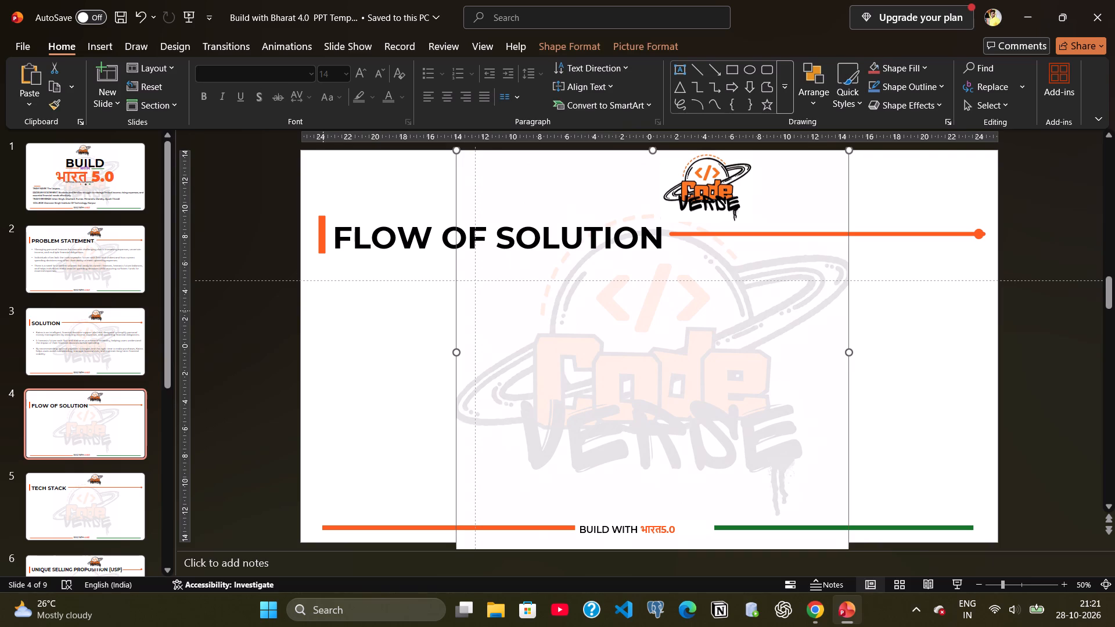
click(323, 311)
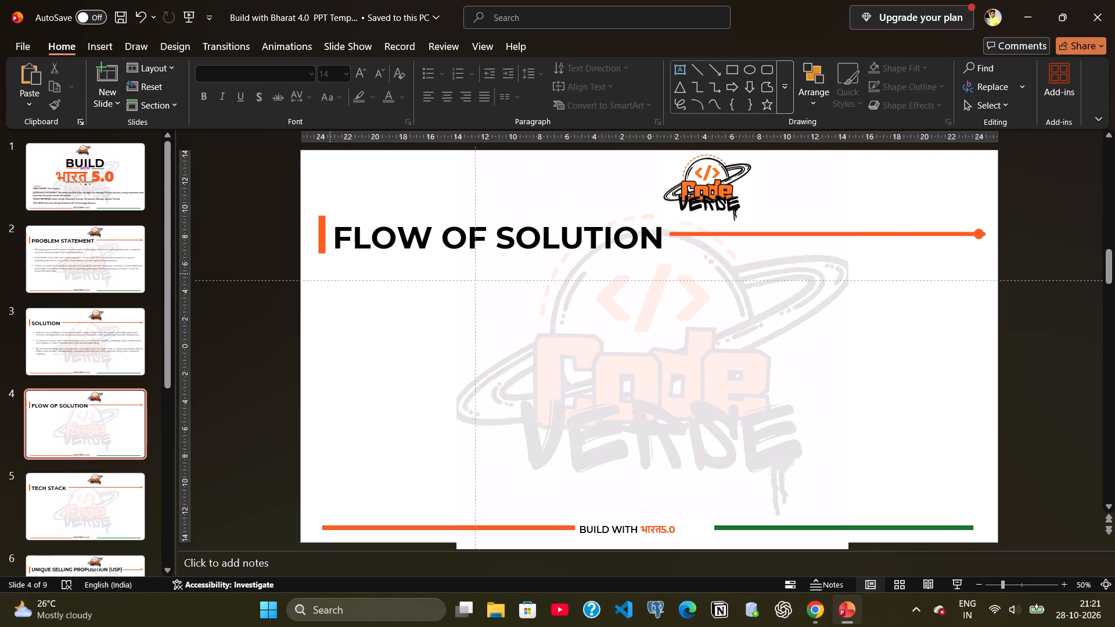
double_click(330, 273)
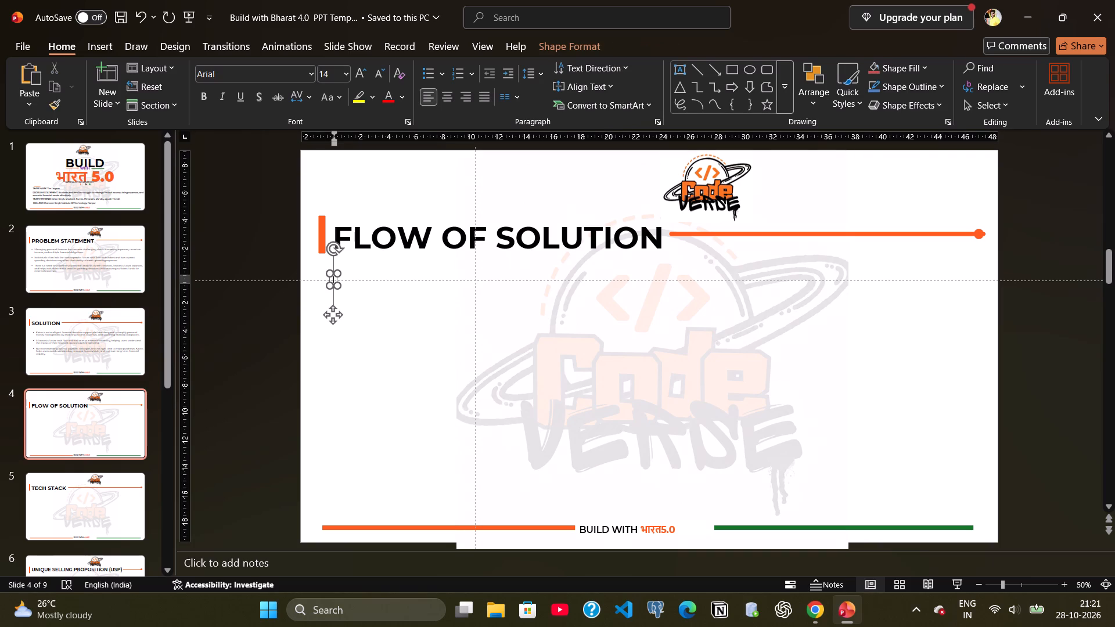
drag(340, 284, 342, 289)
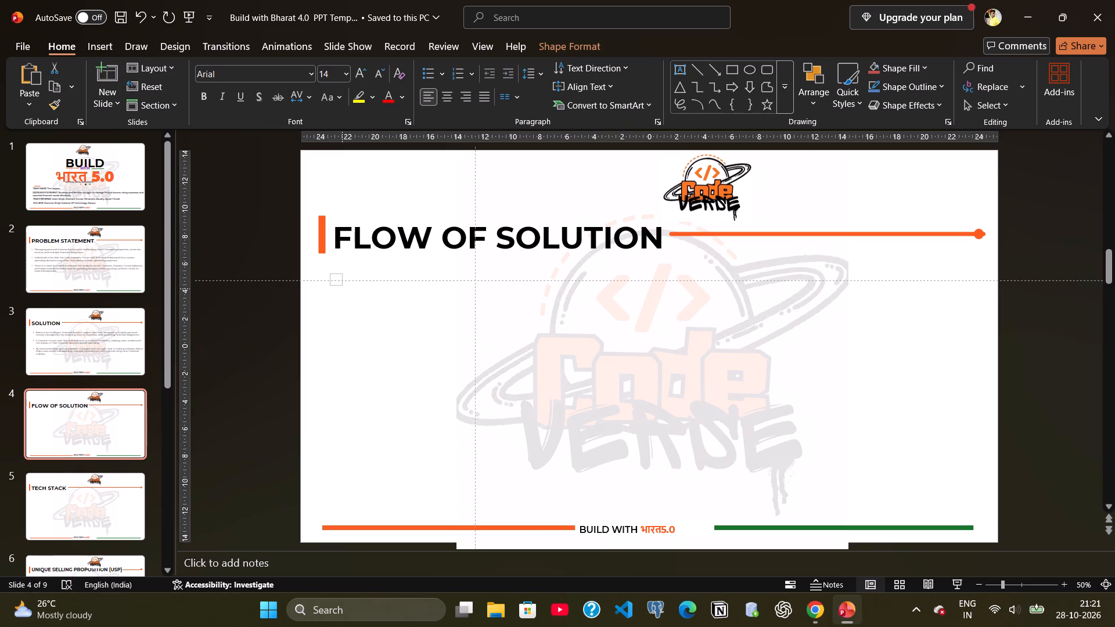
drag(342, 289, 724, 489)
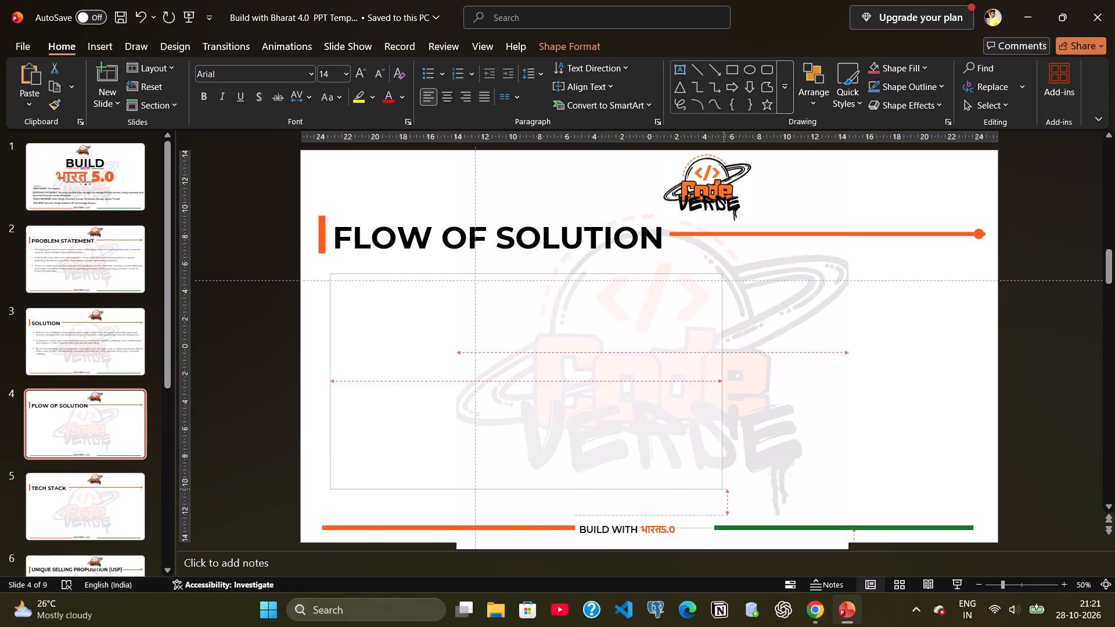
drag(724, 489, 848, 486)
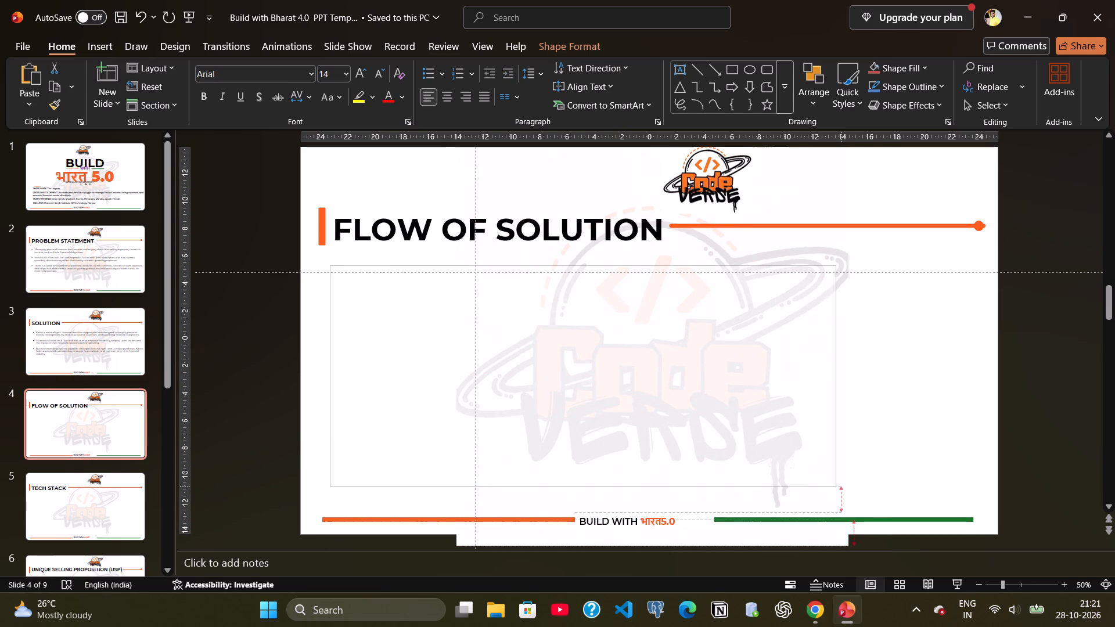
drag(848, 486, 978, 510)
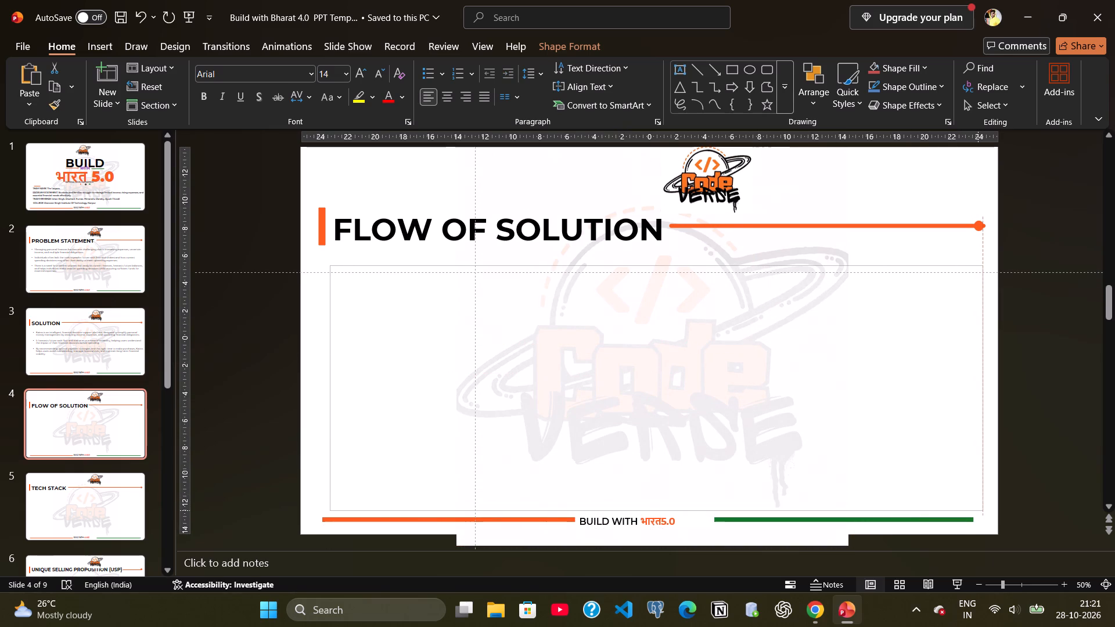
drag(978, 510, 998, 510)
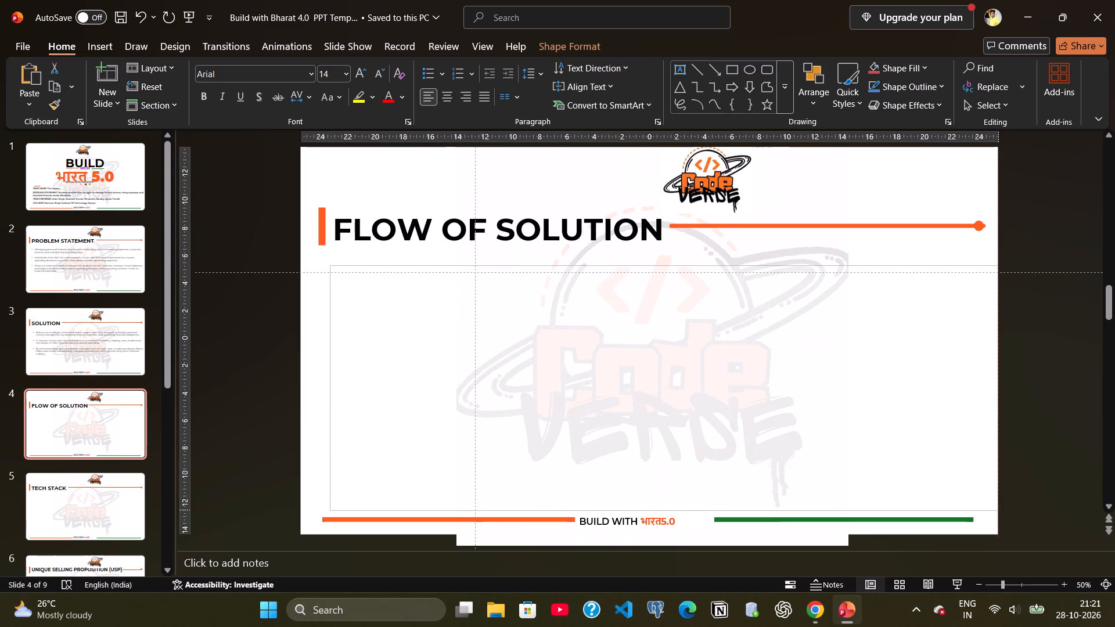
drag(998, 510, 988, 509)
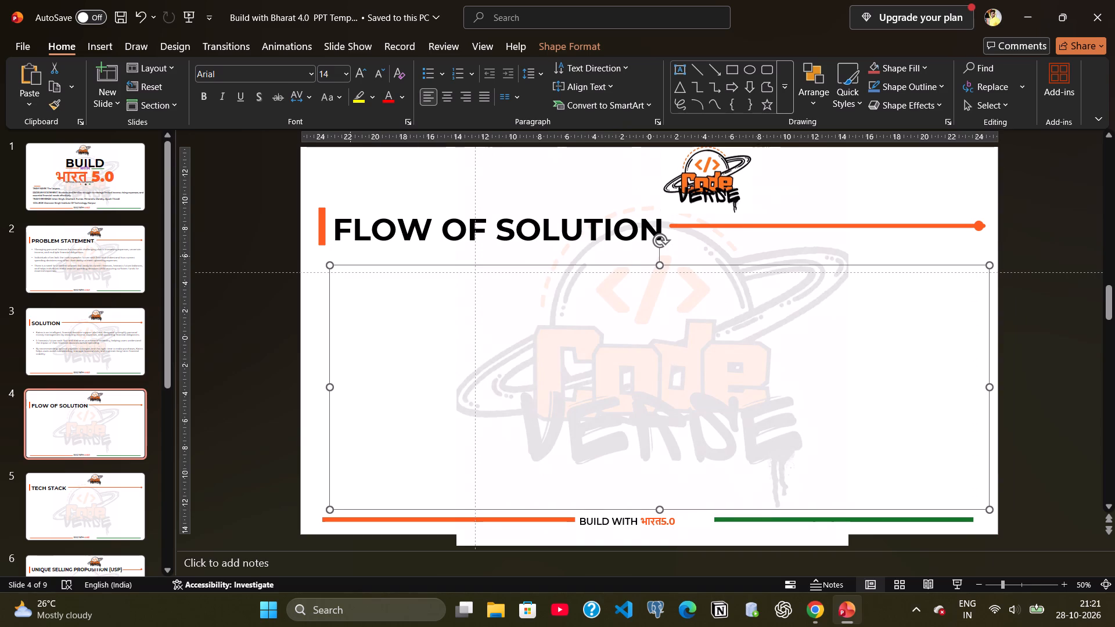
drag(328, 265, 323, 251)
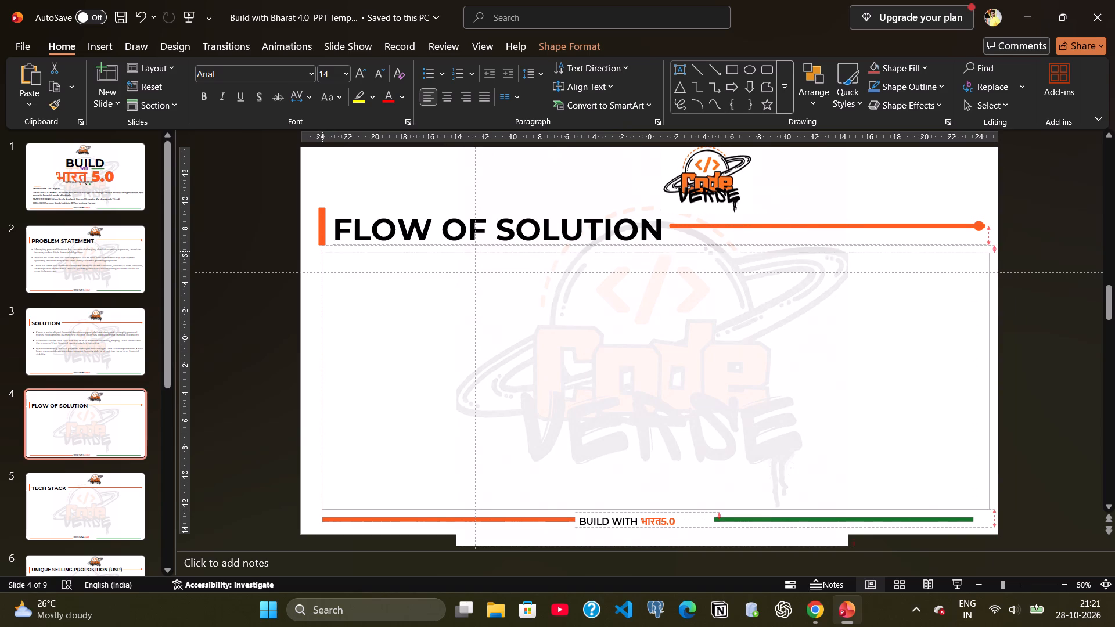
drag(323, 251, 326, 247)
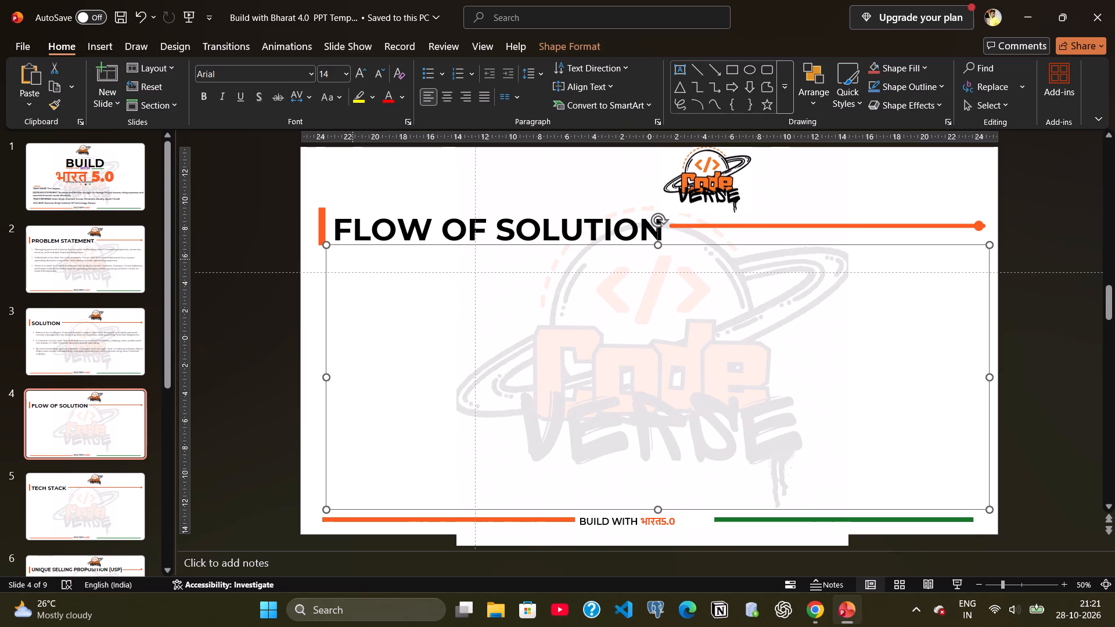
Paste the copied workflow diagram into the enlarged text box.
click(341, 260)
key(ctrl+v)
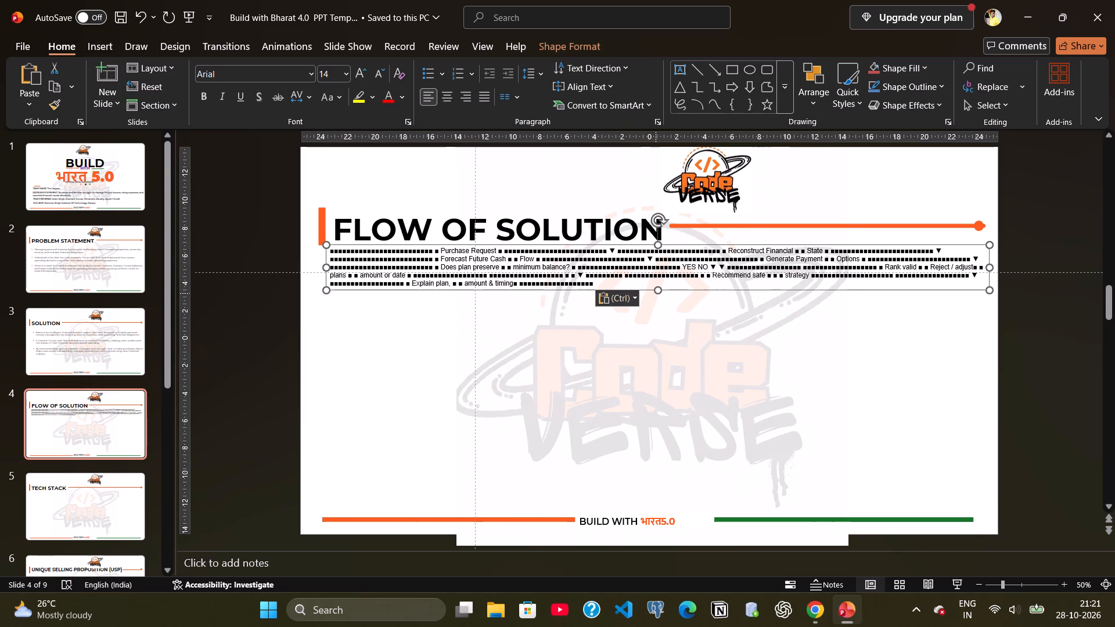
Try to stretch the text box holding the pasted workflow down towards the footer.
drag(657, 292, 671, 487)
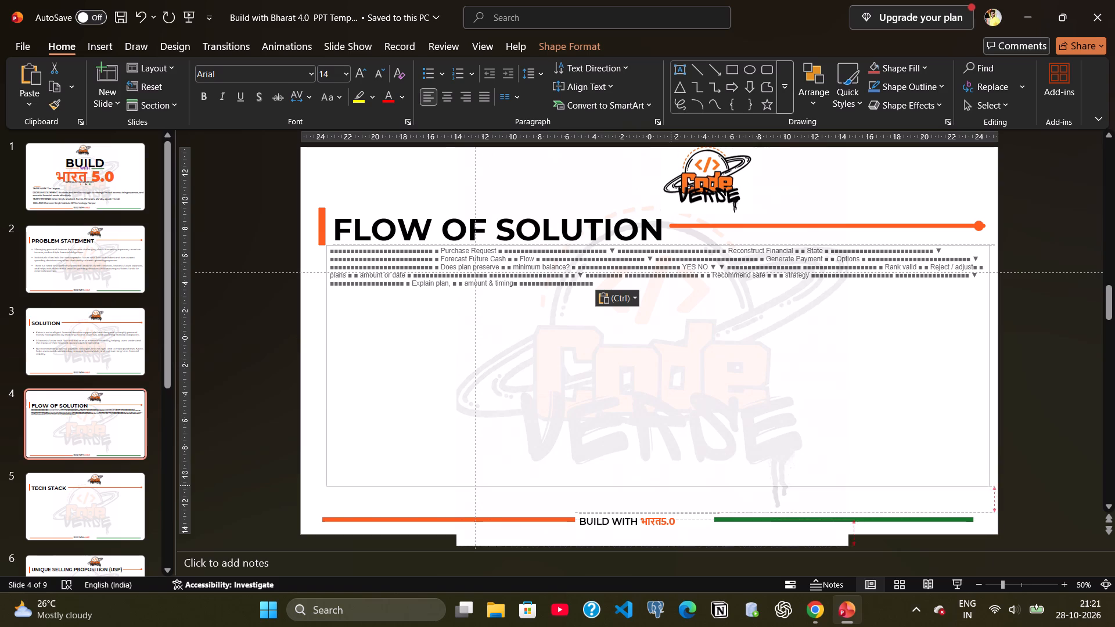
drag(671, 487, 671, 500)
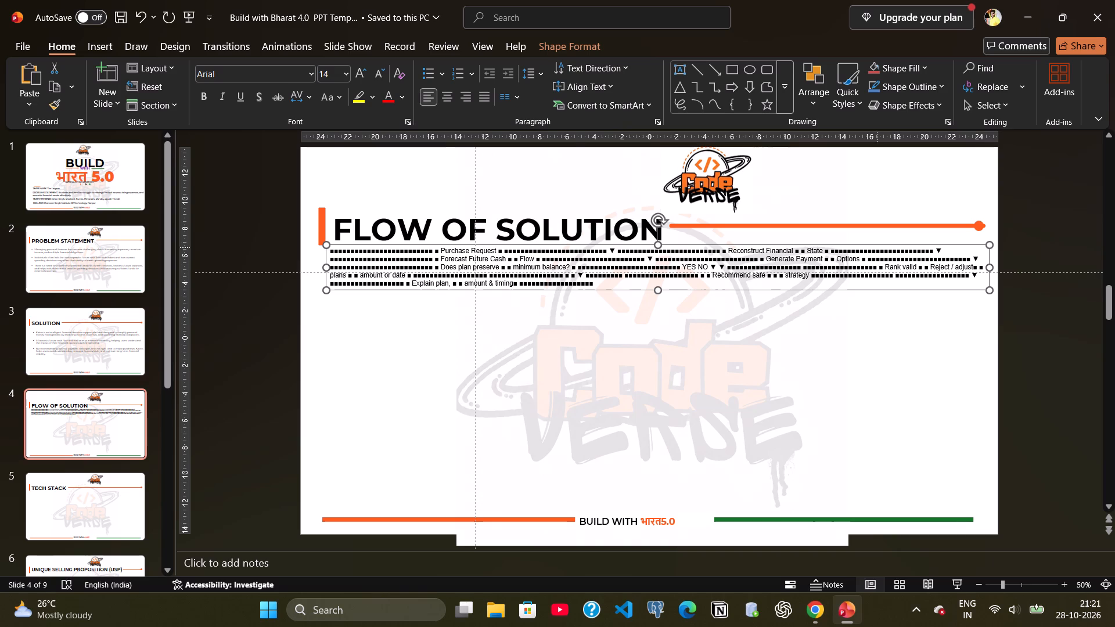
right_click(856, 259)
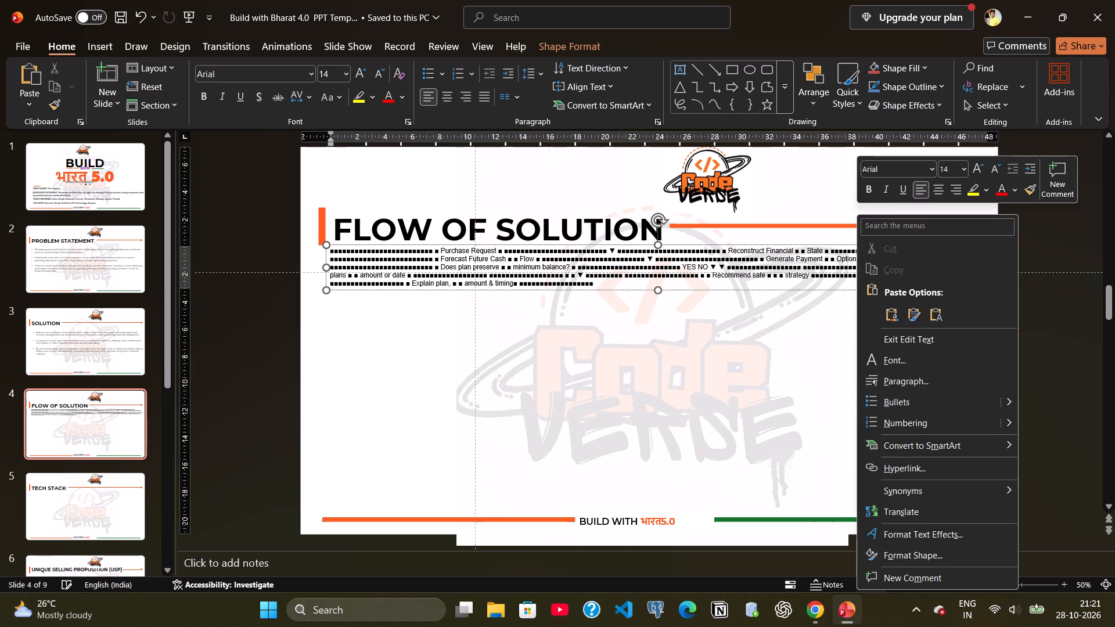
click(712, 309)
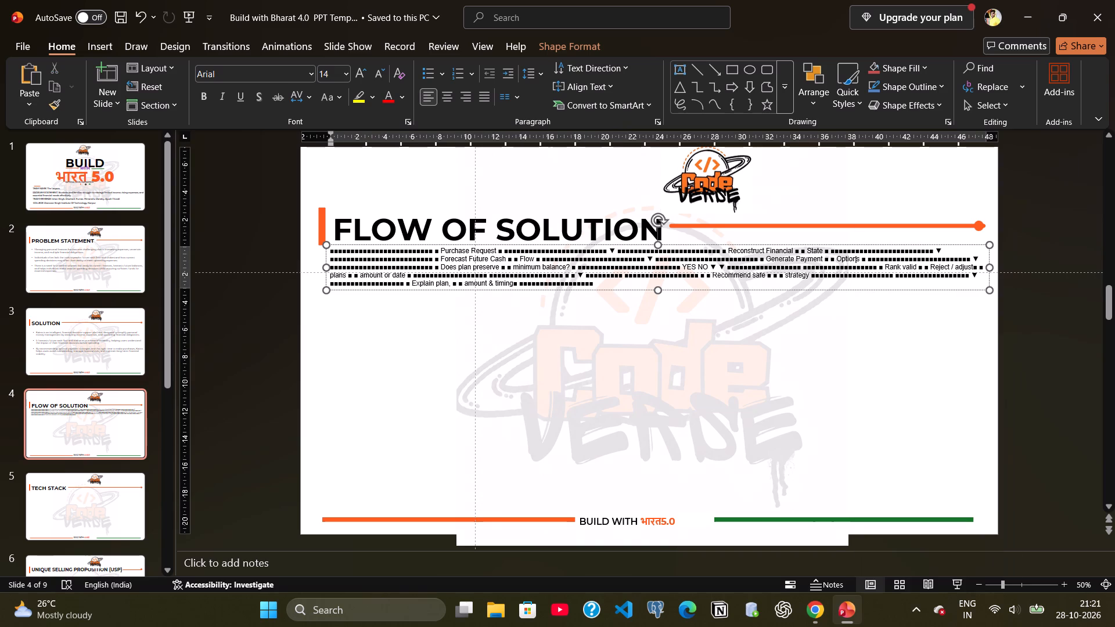
Delete all the pasted workflow diagram text from the text box on the Flow of Solution slide.
drag(331, 251, 601, 326)
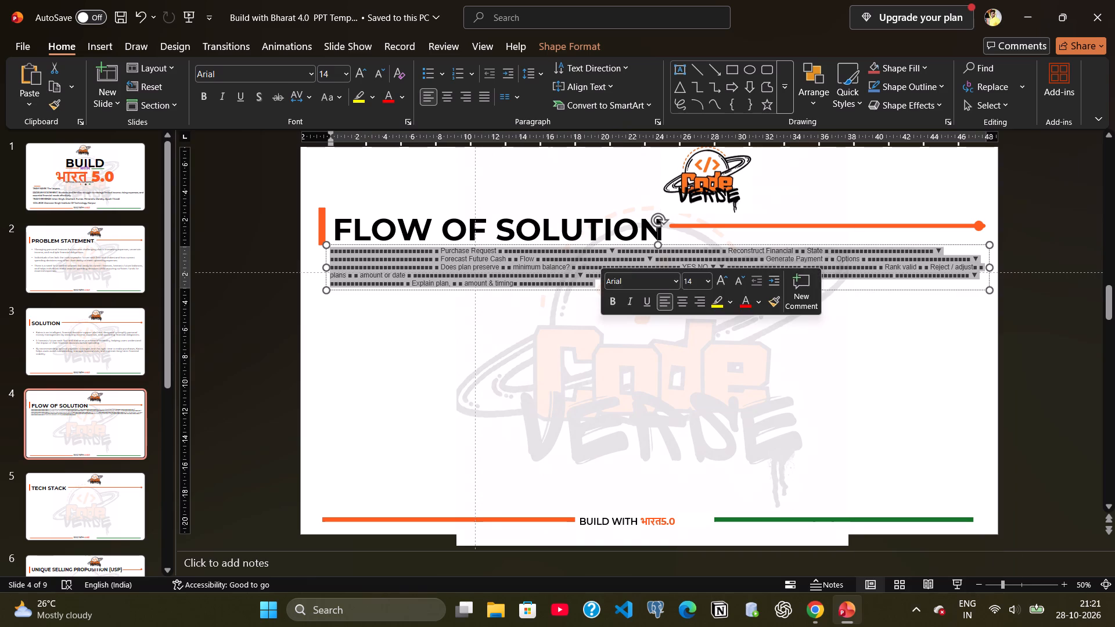
key(BackSpace)
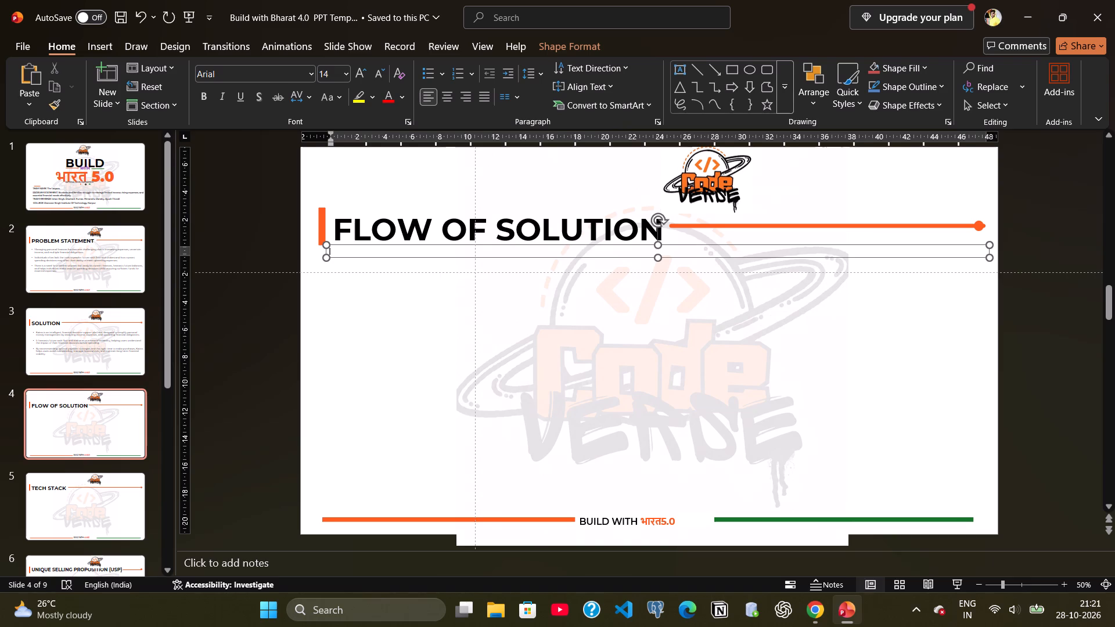
Switch to the Kairos PDF in Chrome and look through its sections for content suited to the Flow of Solution slide.
click(807, 616)
click(290, 322)
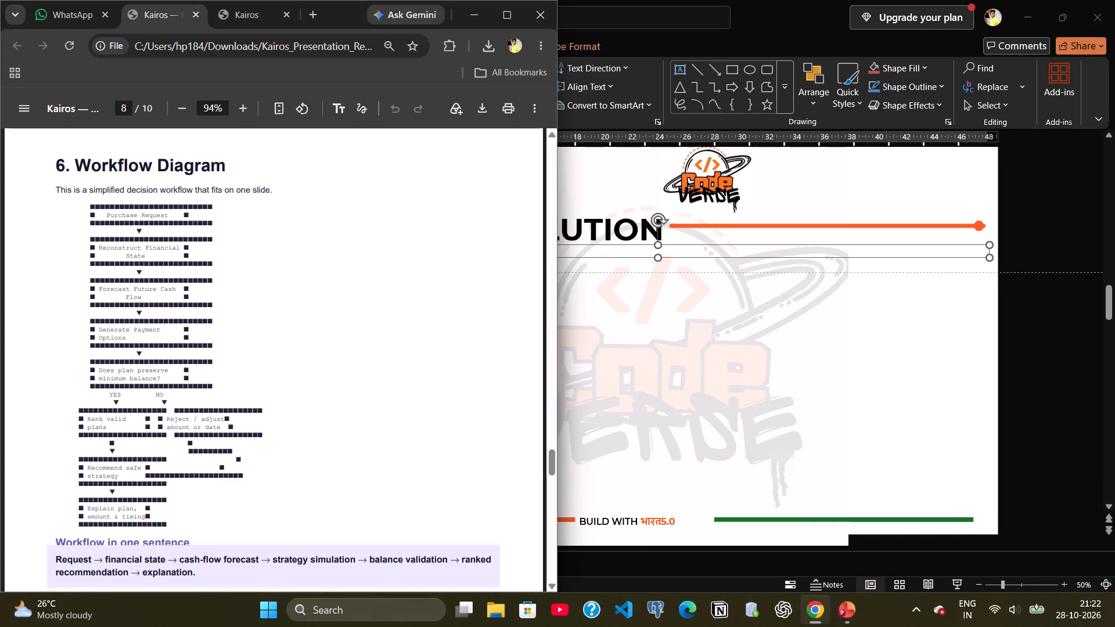
scroll(290, 322, up, 14)
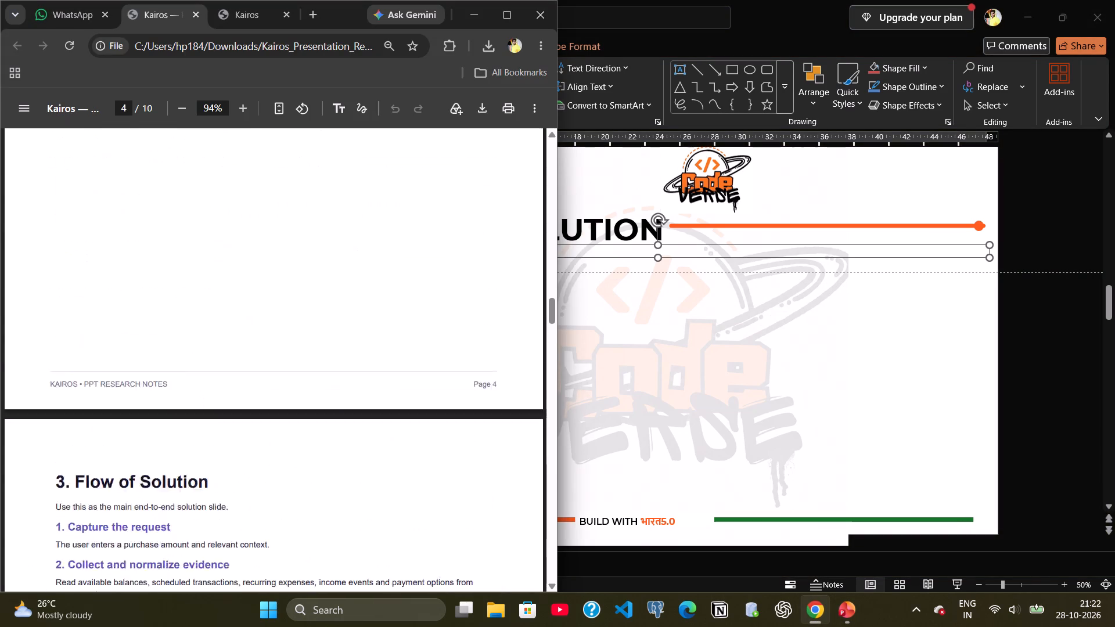
scroll(290, 322, down, 2)
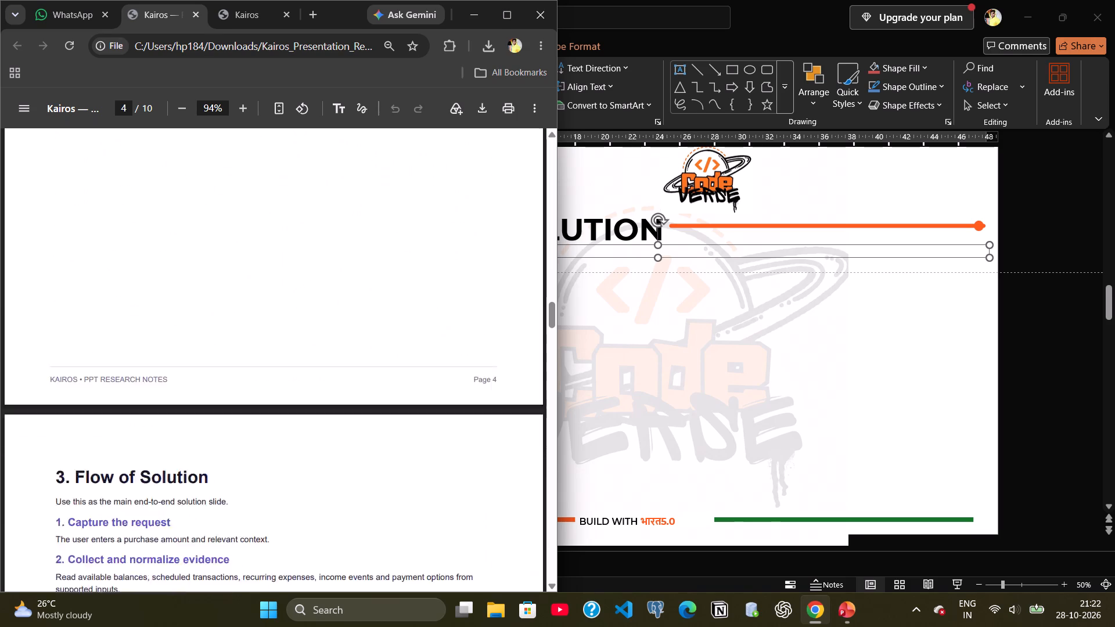
scroll(290, 322, down, 3)
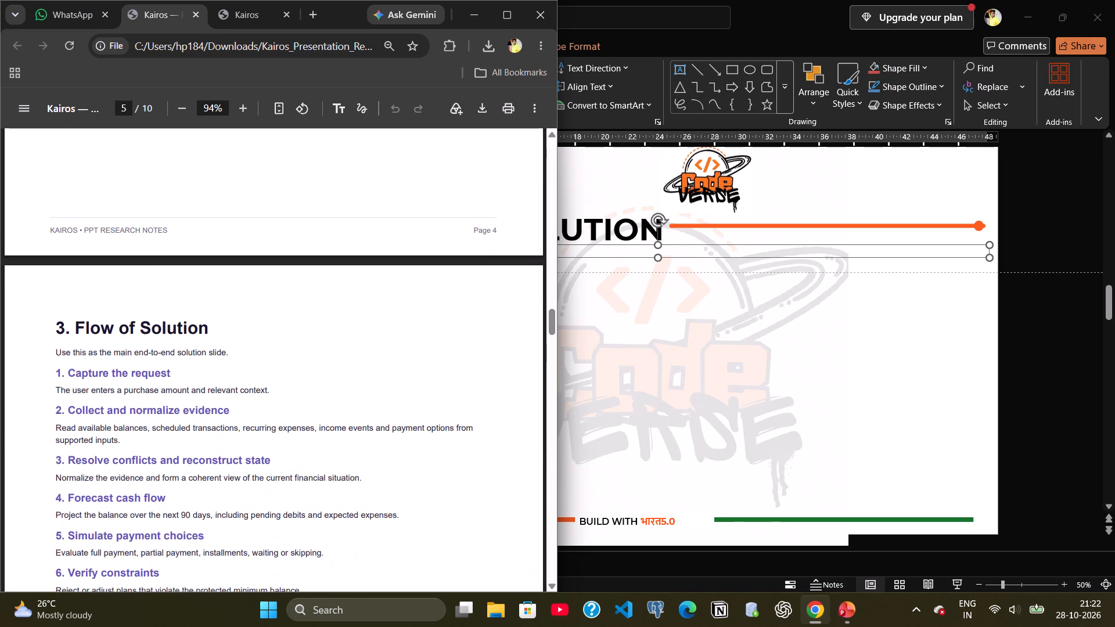
scroll(290, 322, down, 1)
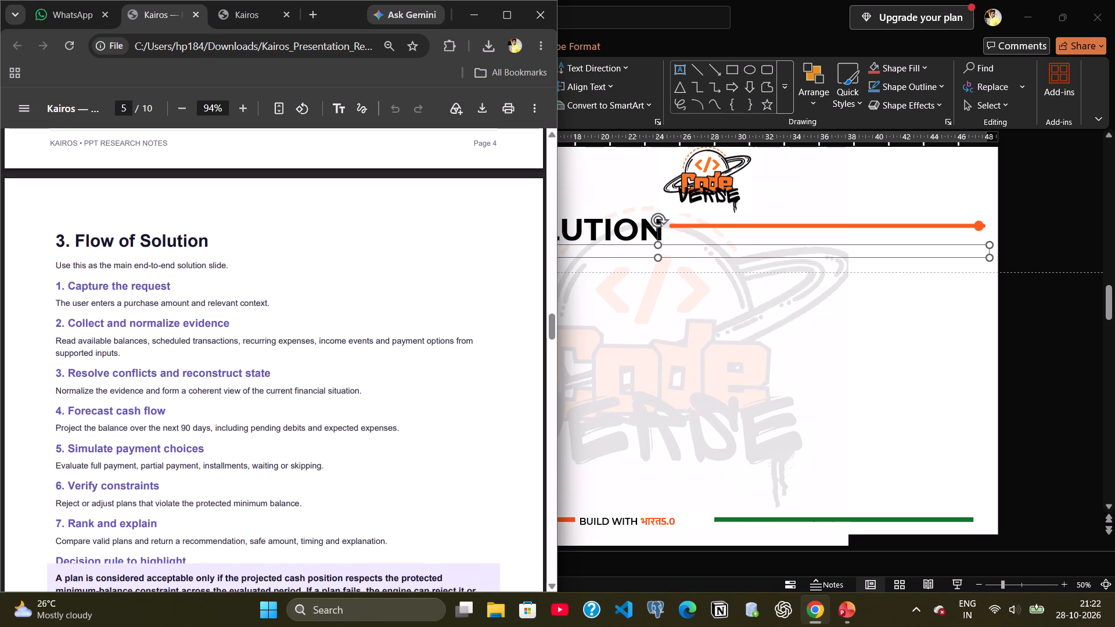
scroll(290, 322, down, 6)
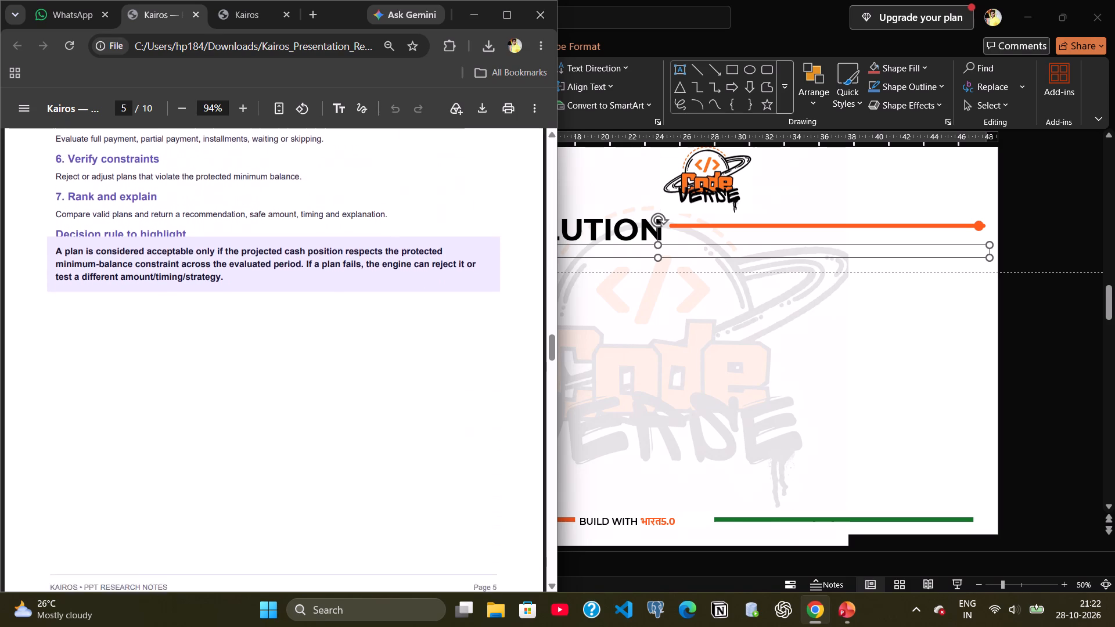
scroll(290, 322, down, 4)
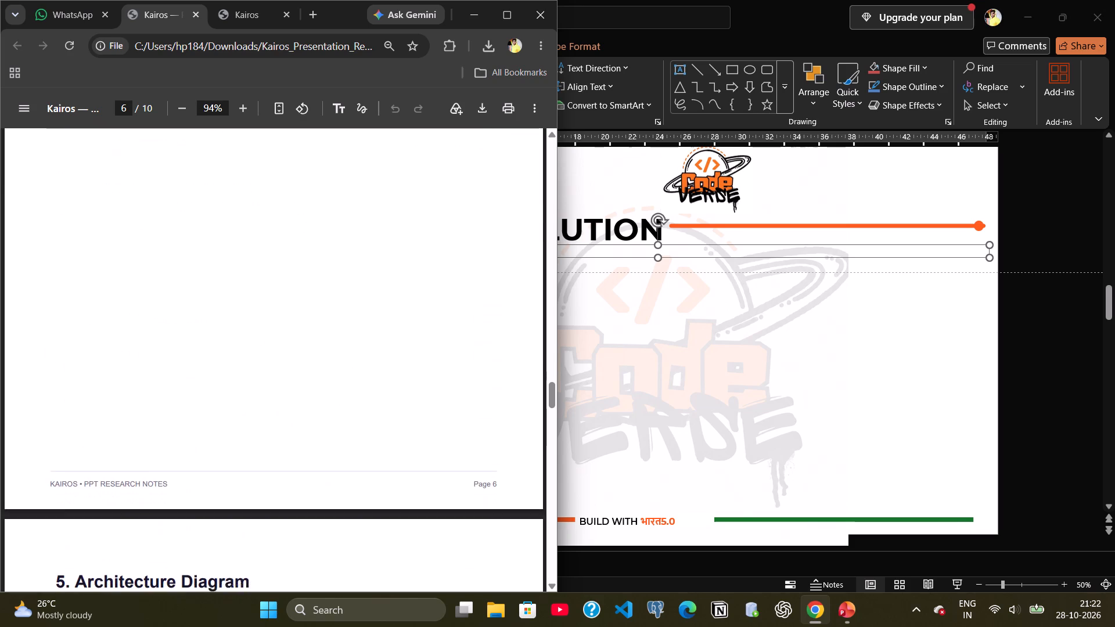
scroll(290, 322, down, 4)
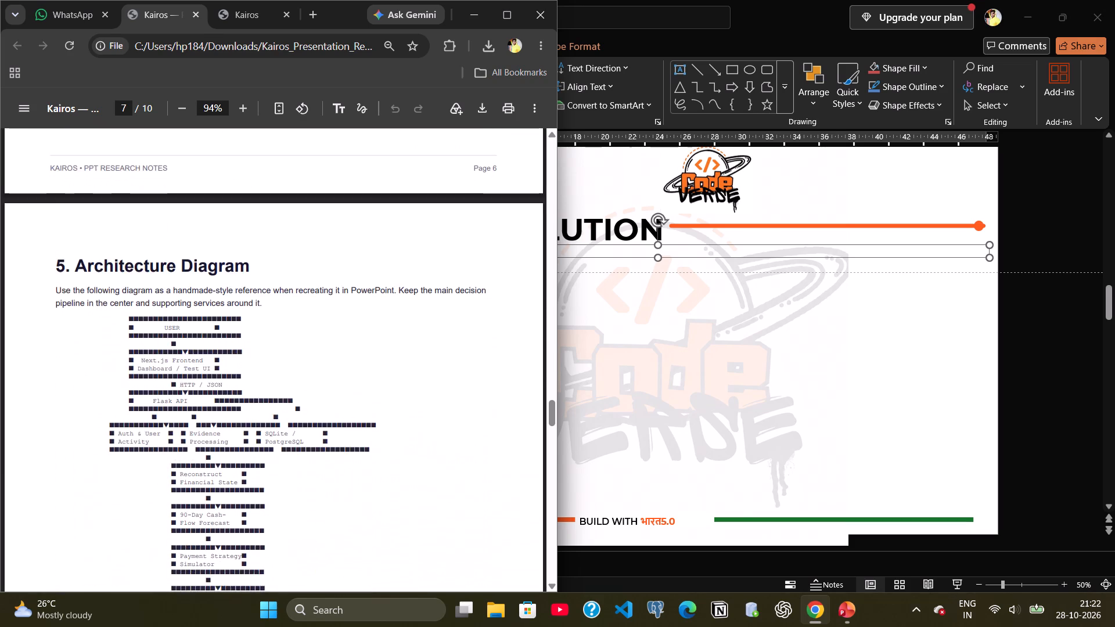
scroll(290, 322, down, 4)
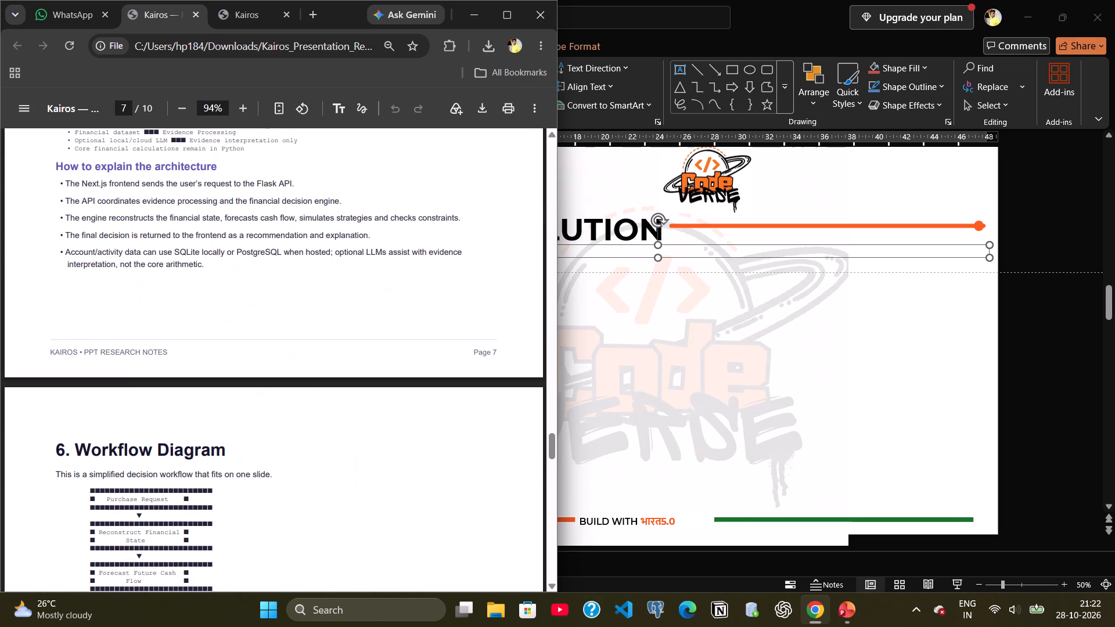
scroll(290, 322, down, 1)
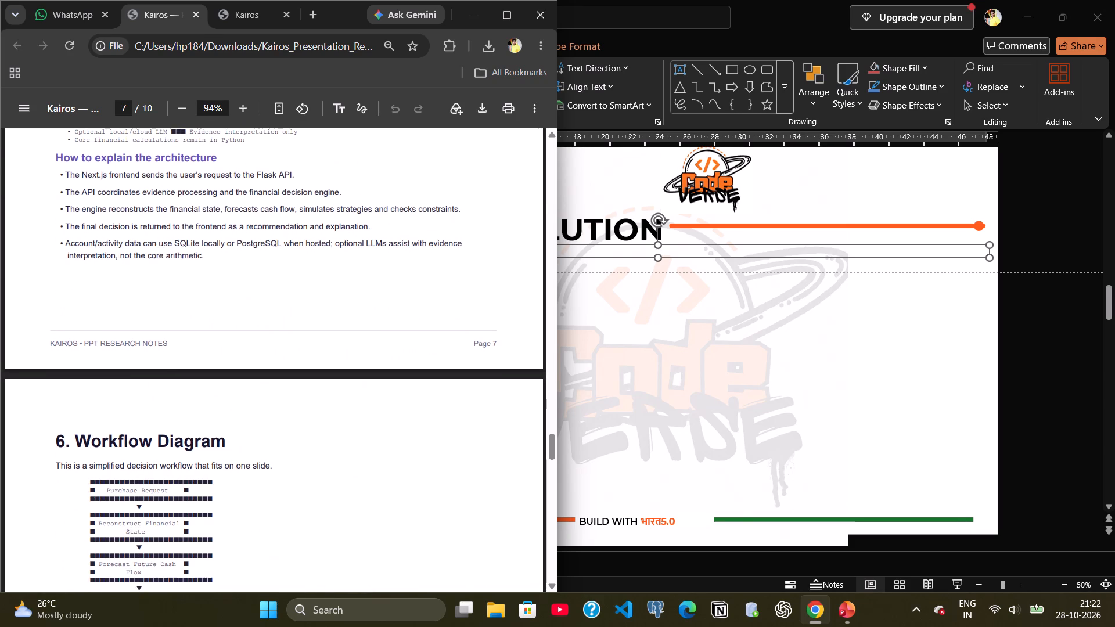
scroll(290, 322, up, 13)
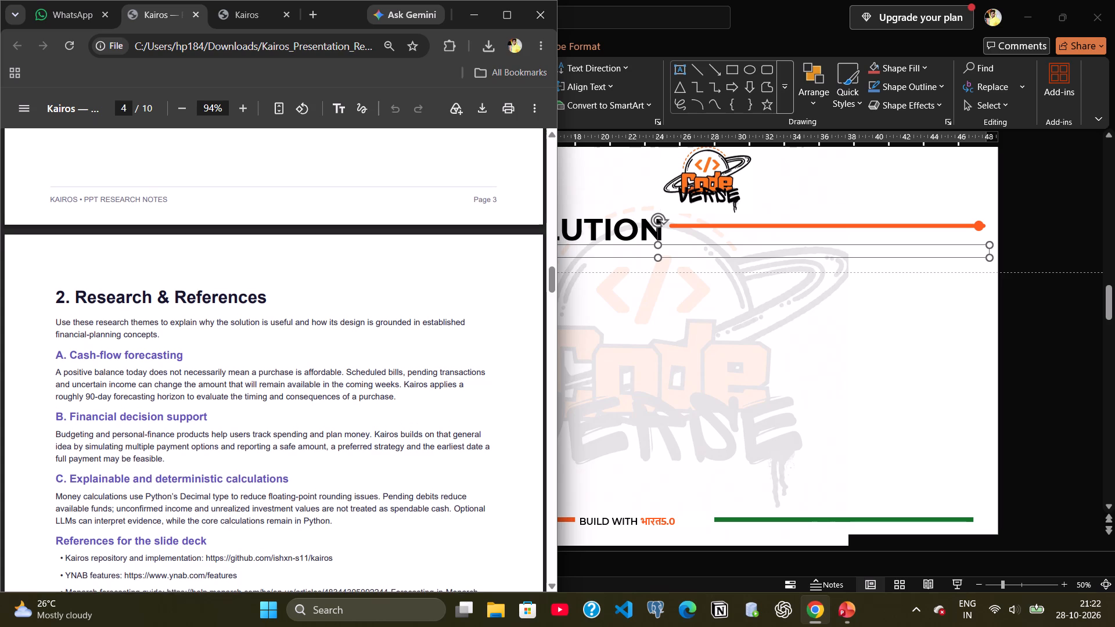
Copy the seven flow steps on page 5 of the PDF, from "1. Capture the request" through the "7. Rank and explain" description.
scroll(290, 322, down, 7)
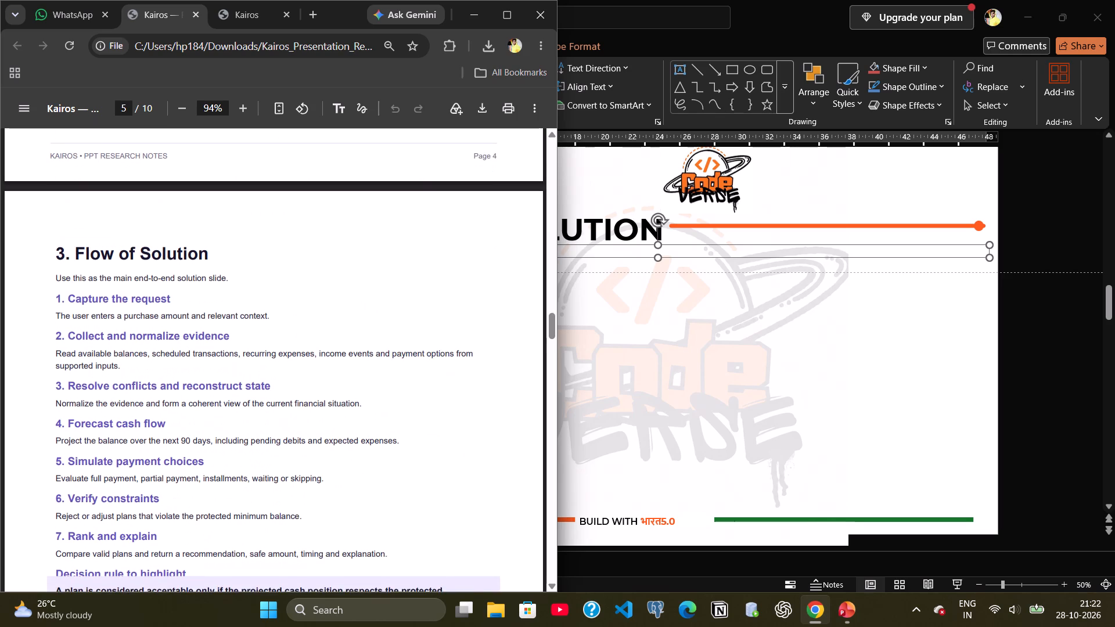
scroll(290, 322, down, 1)
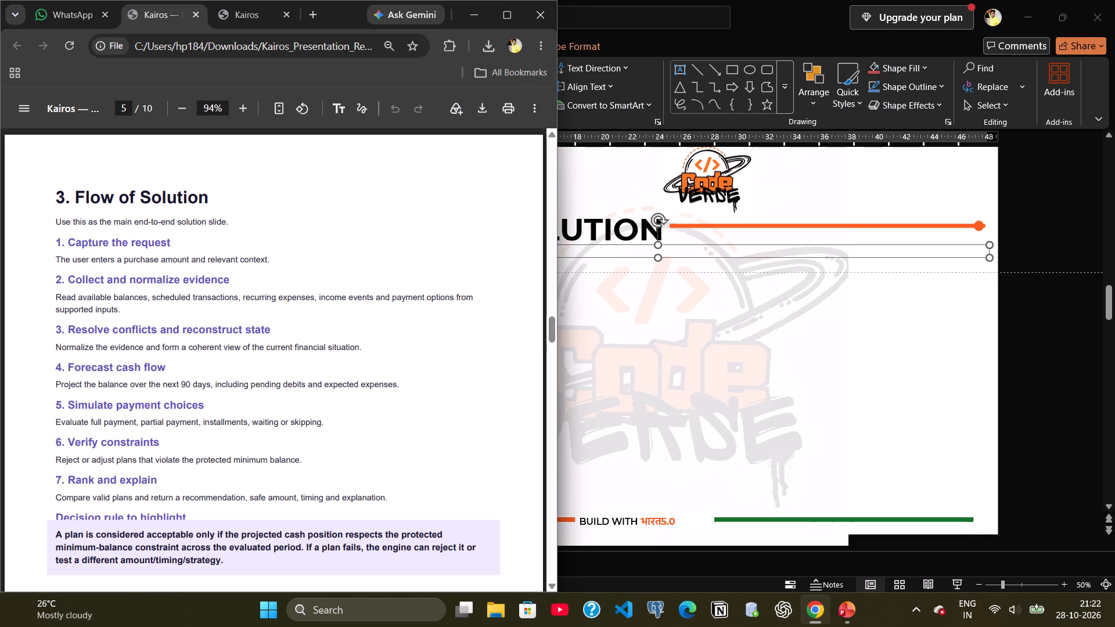
drag(56, 242, 199, 514)
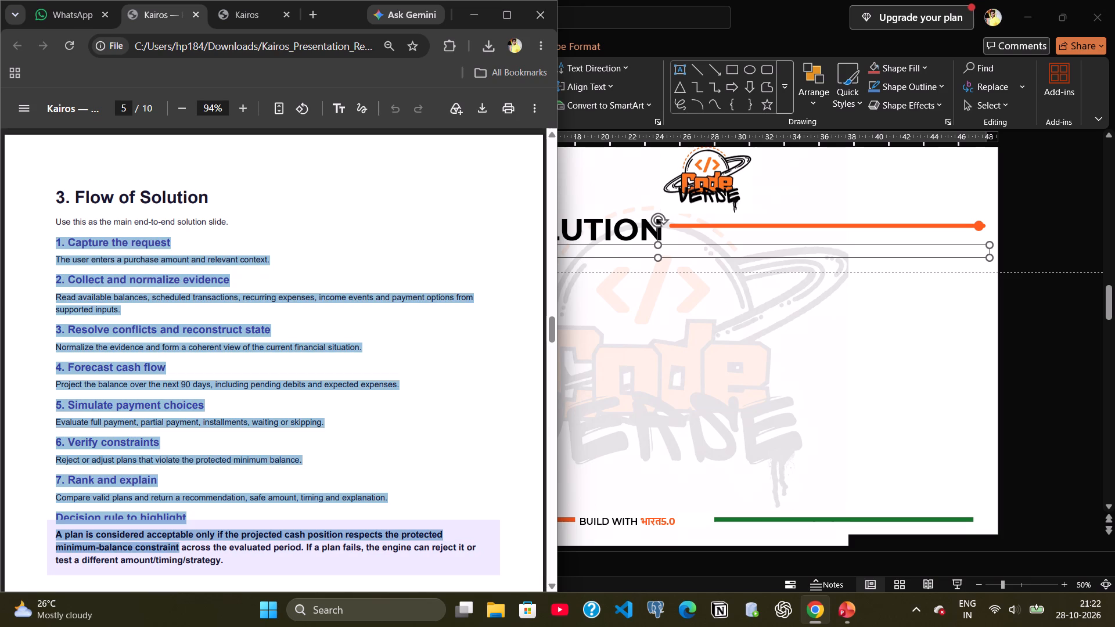
drag(199, 514, 344, 494)
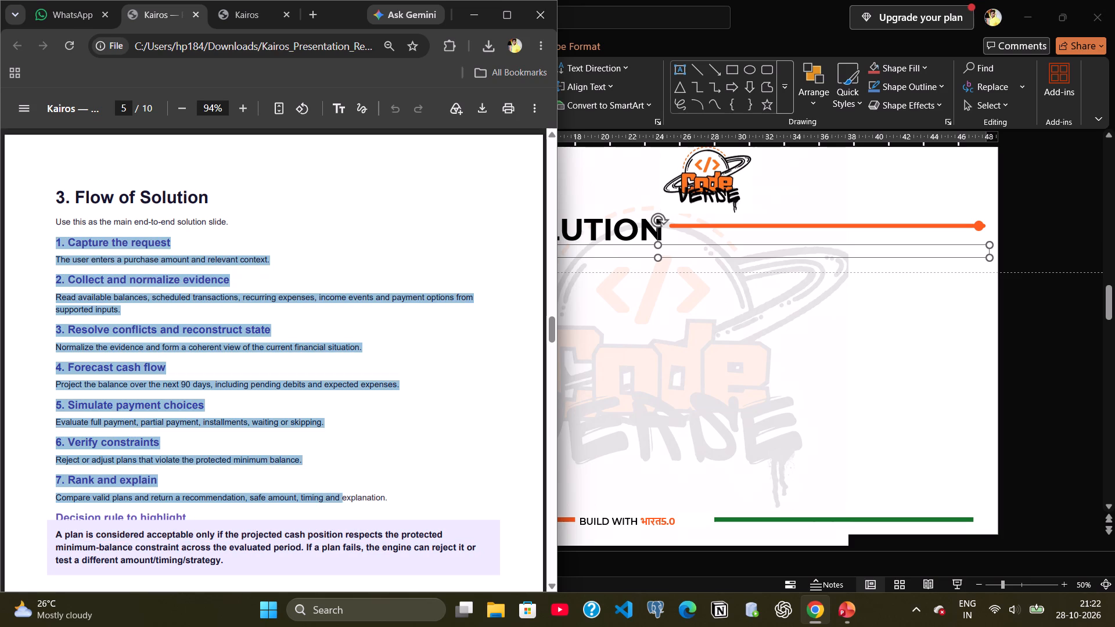
drag(344, 494, 434, 498)
key(ctrl+c)
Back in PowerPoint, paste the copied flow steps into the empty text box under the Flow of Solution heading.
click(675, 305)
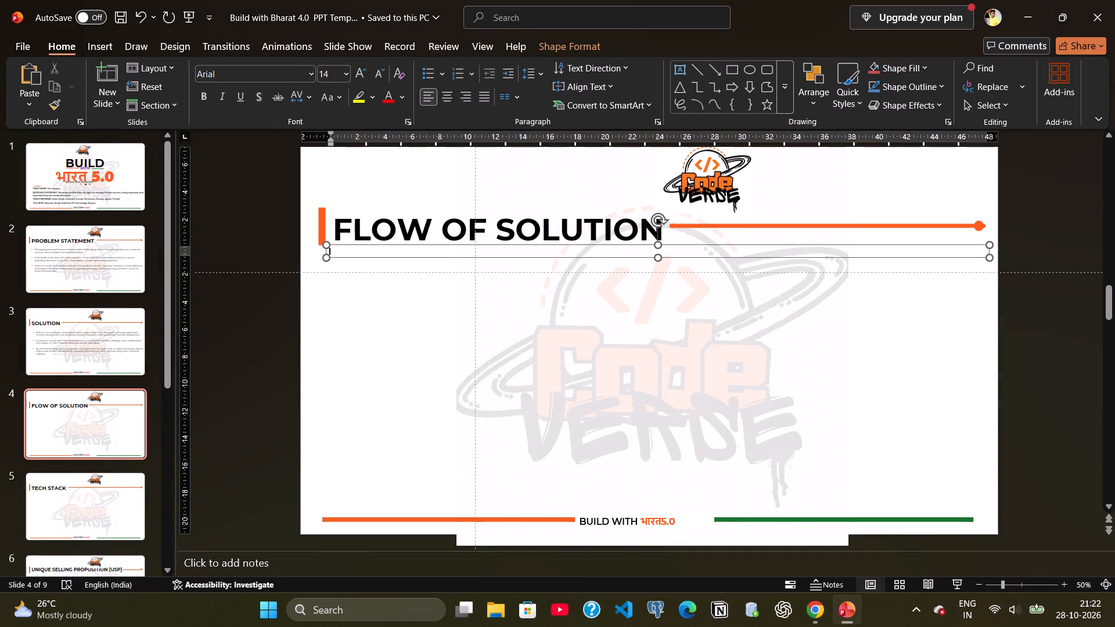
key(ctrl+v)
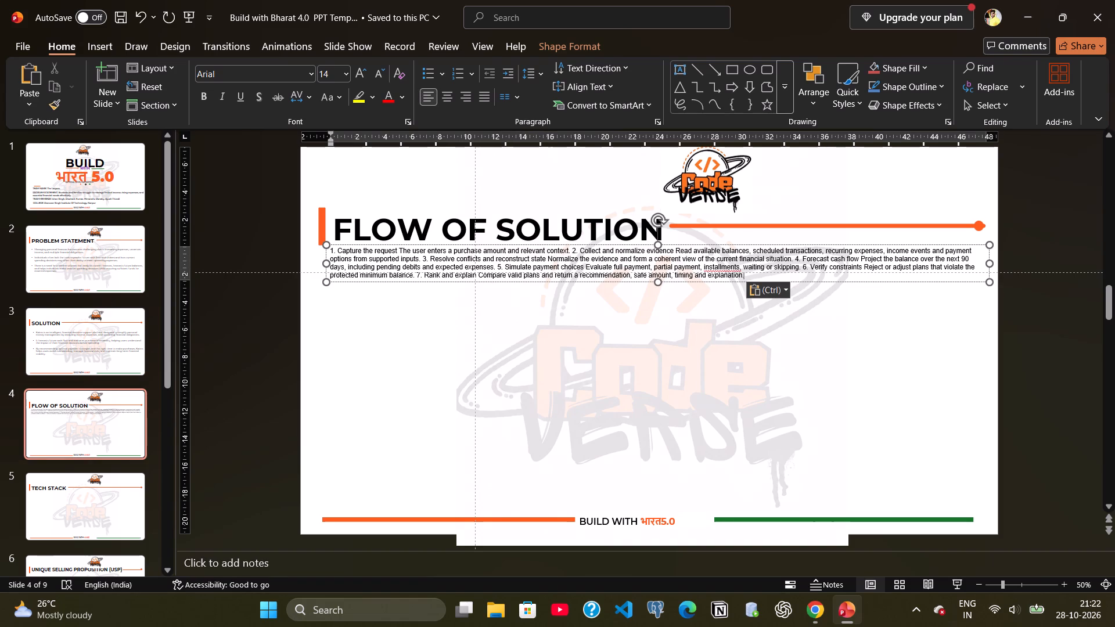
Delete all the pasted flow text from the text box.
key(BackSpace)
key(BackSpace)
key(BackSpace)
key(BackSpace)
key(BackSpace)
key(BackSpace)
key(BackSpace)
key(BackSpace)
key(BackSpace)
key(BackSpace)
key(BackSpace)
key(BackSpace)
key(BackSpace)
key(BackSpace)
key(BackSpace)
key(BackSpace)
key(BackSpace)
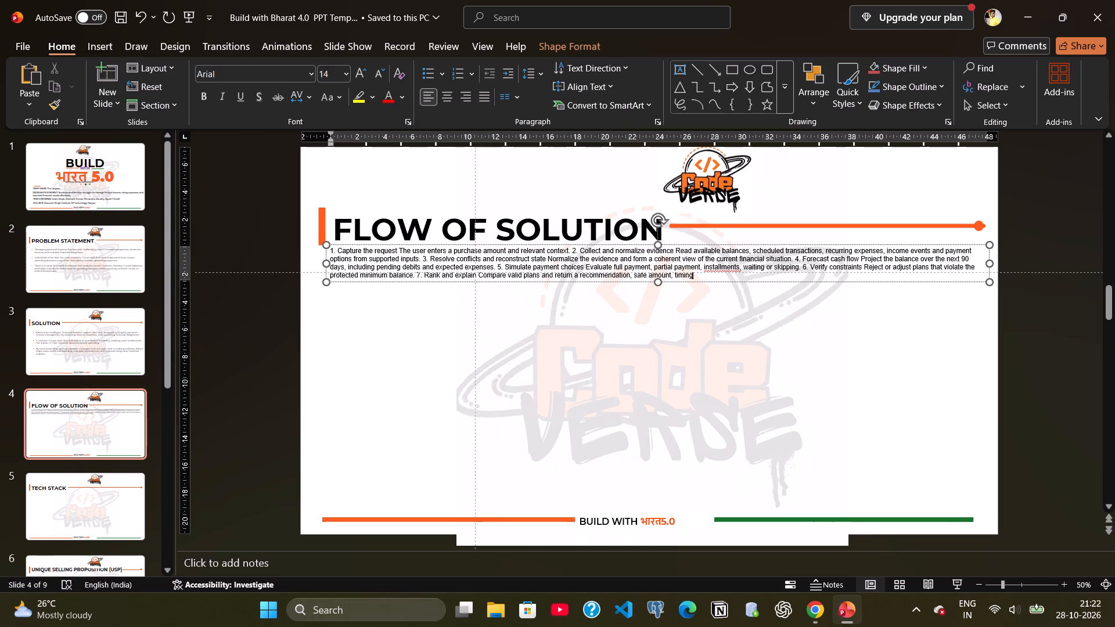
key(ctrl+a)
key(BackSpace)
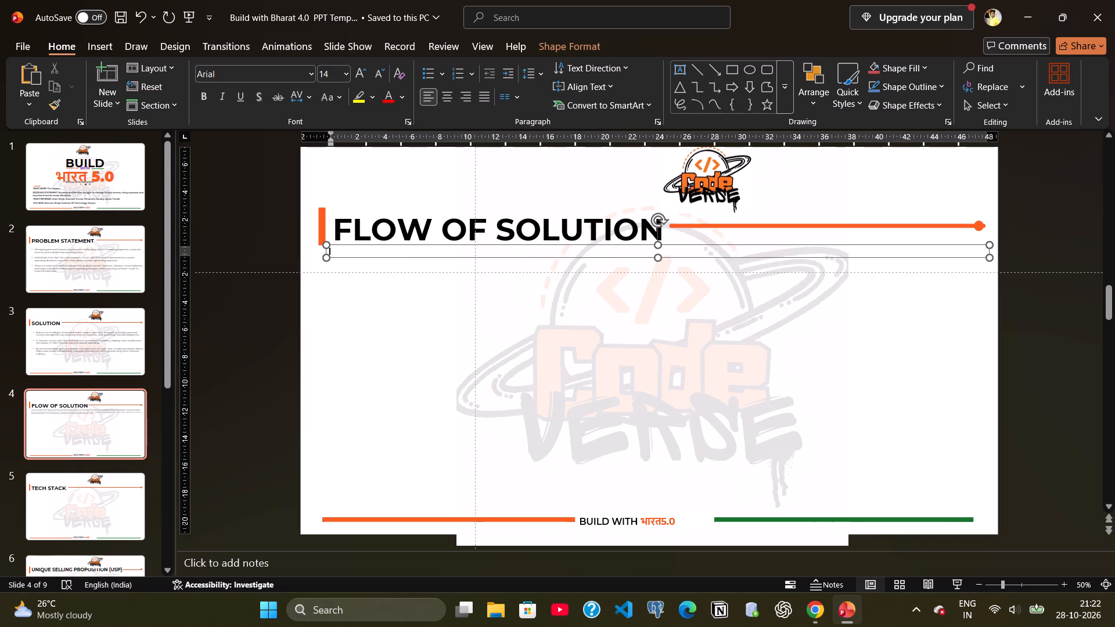
Stretch the empty text box under the Flow of Solution heading down to about the middle of the slide.
drag(658, 257, 671, 344)
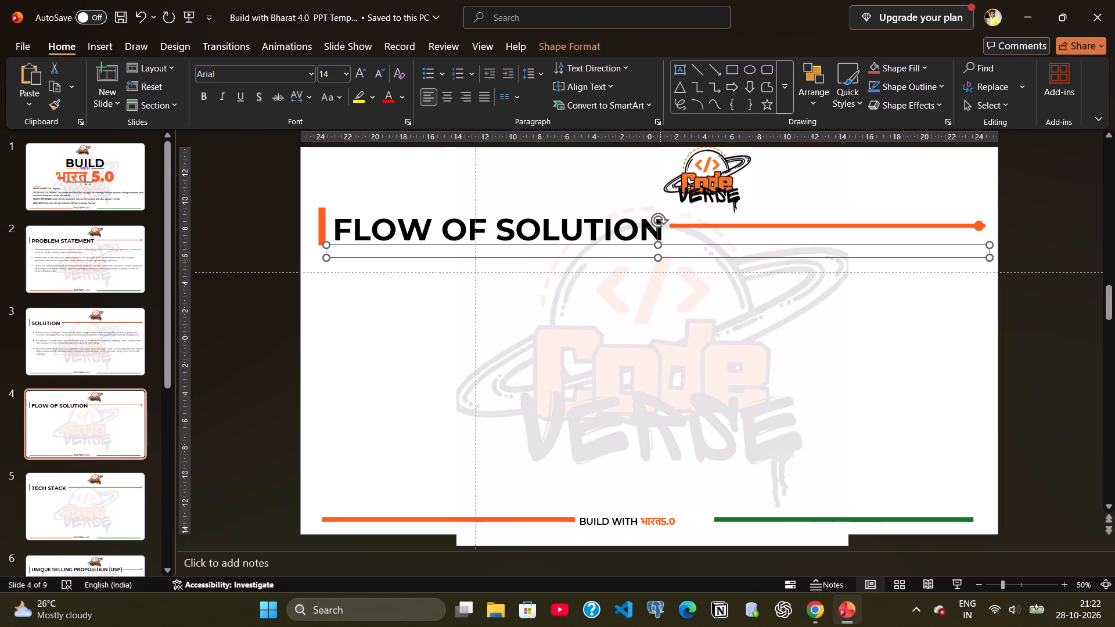
drag(659, 256, 671, 464)
click(567, 250)
drag(567, 250, 570, 283)
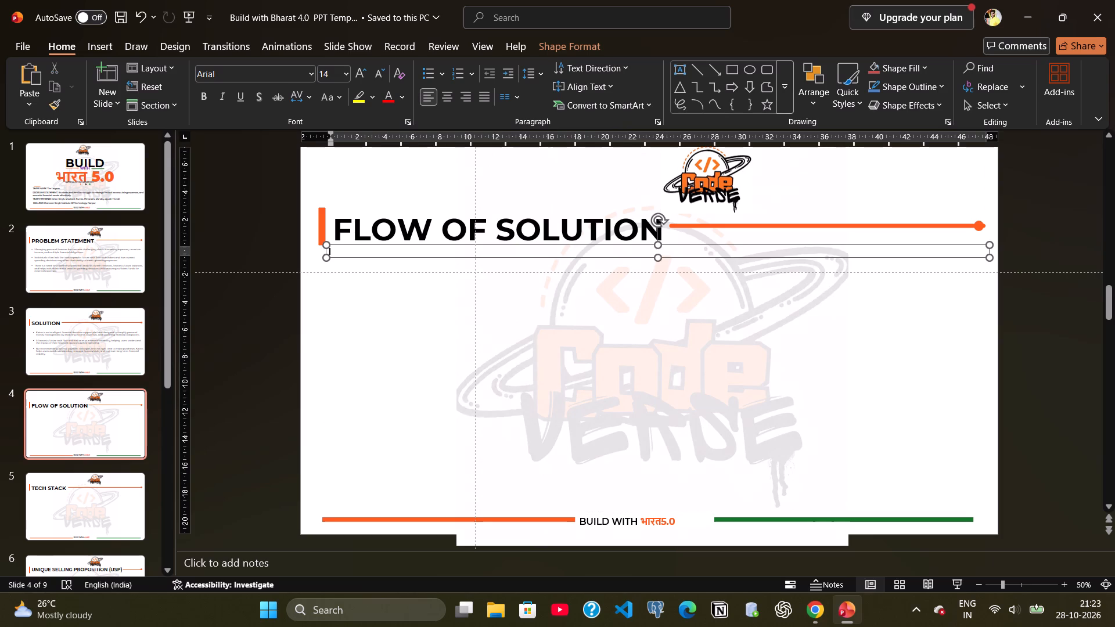
key(Down)
key(Down)
key(Down)
drag(328, 258, 325, 277)
click(400, 263)
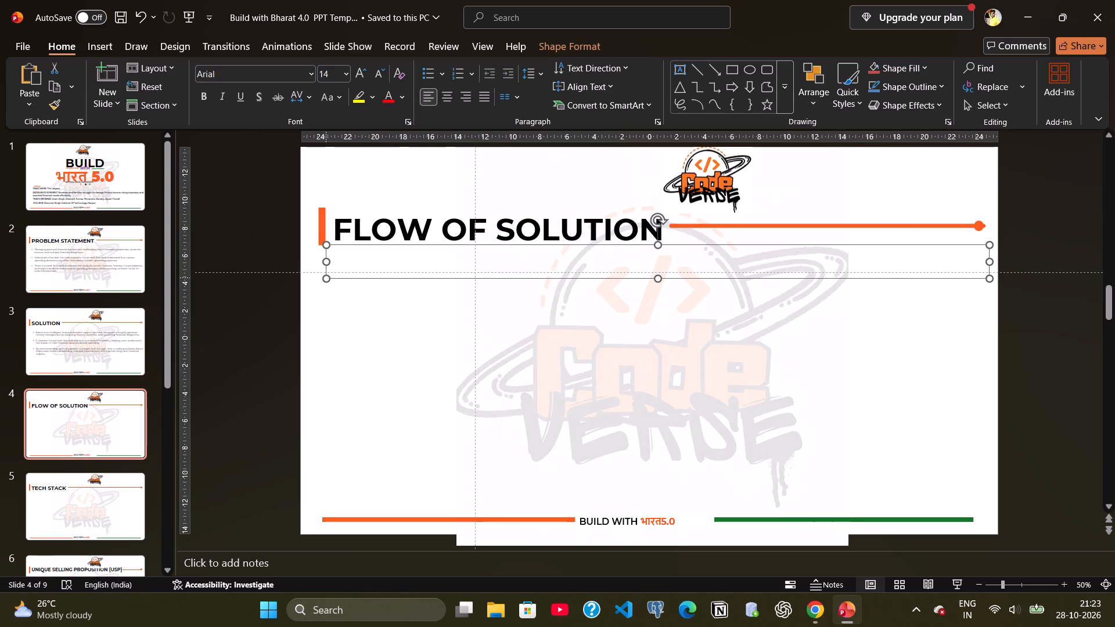
drag(325, 278, 319, 358)
scroll(328, 324, down, 1)
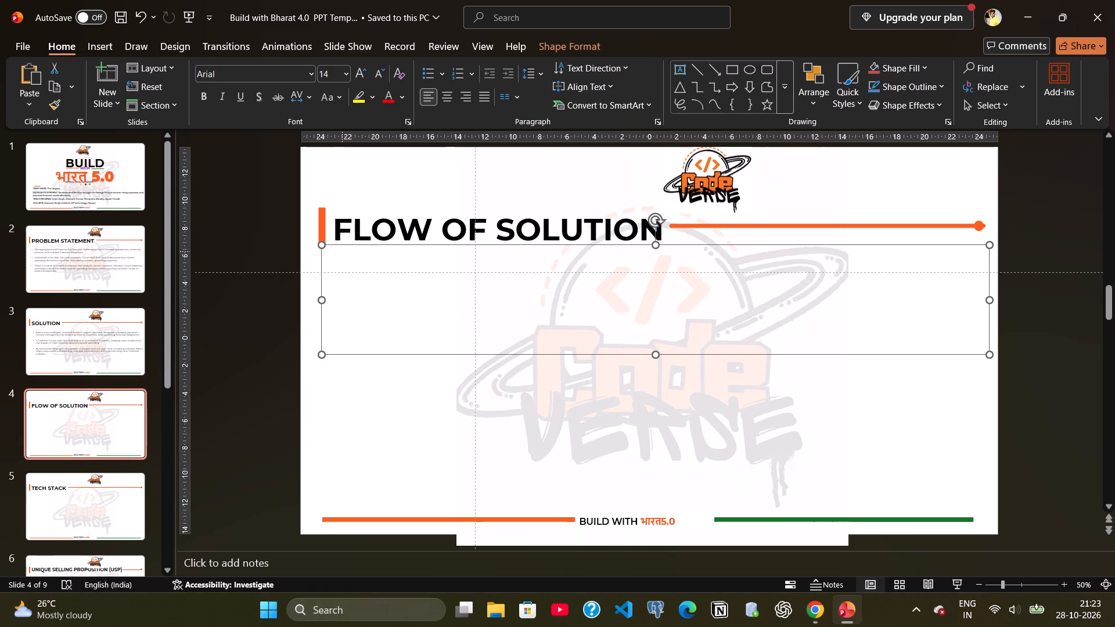
Paste the seven copied flow steps into the enlarged text box.
click(342, 251)
key(ctrl+v)
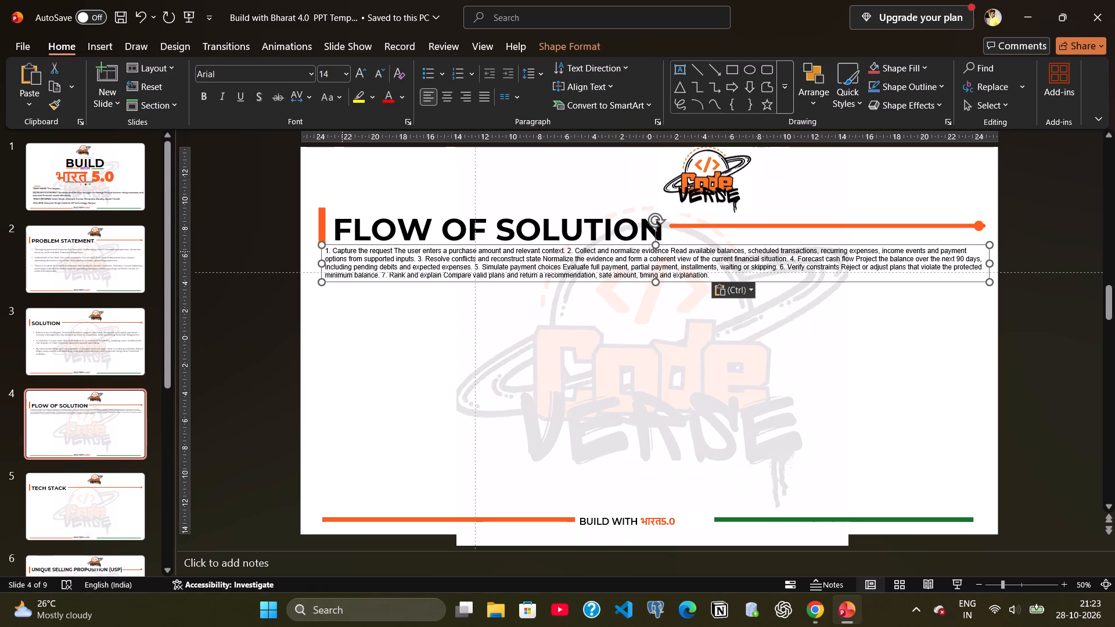
key(ctrl+a)
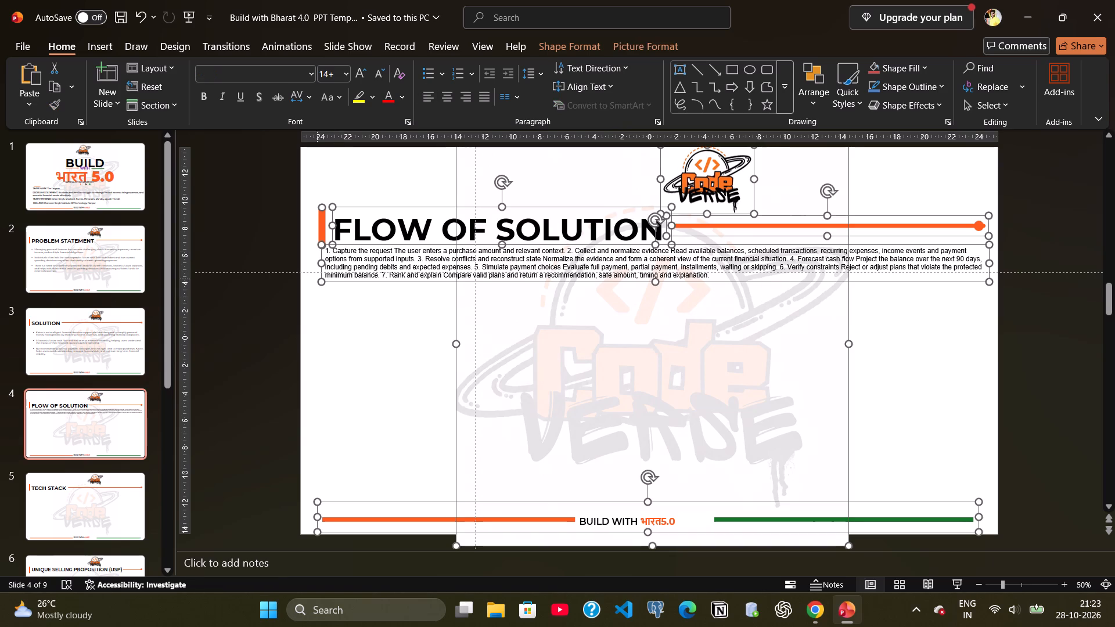
key(ctrl+z)
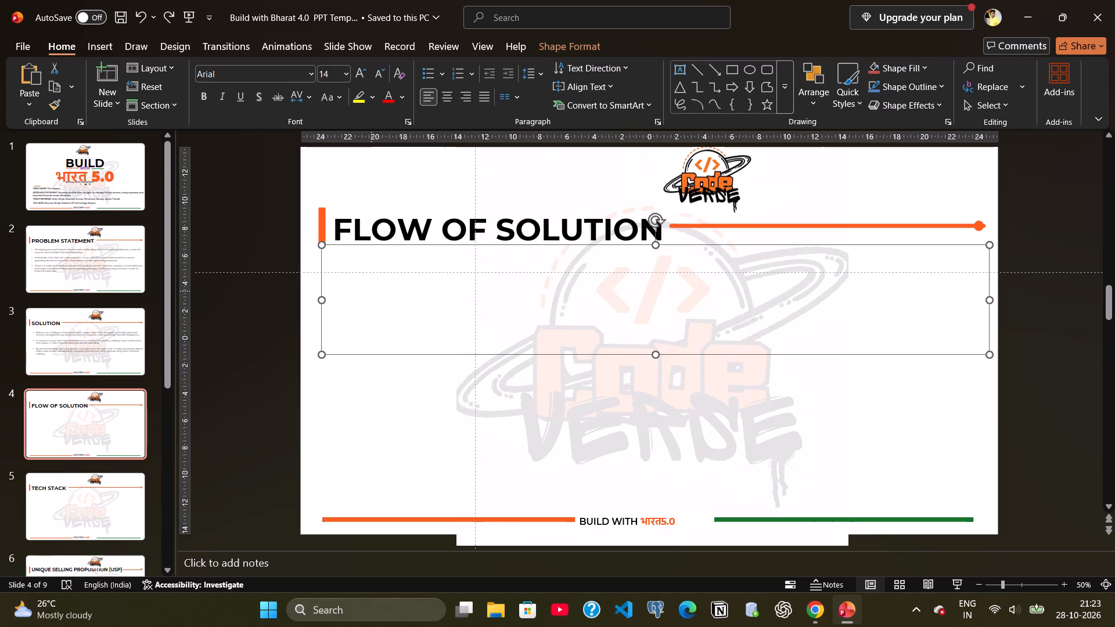
key(ctrl+v)
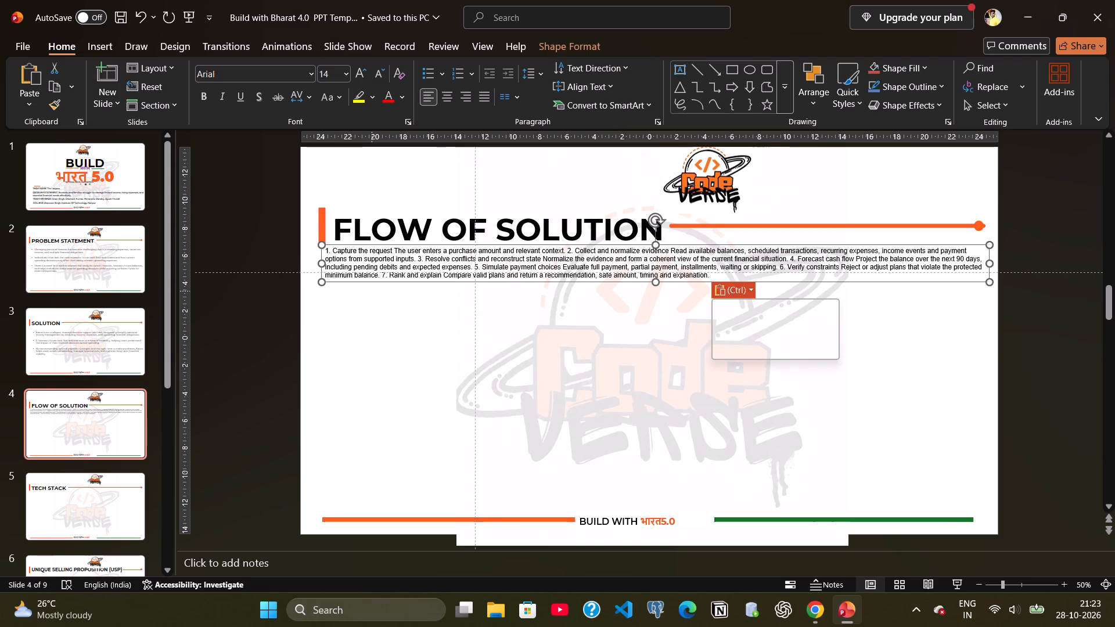
Delete all the pasted flow text from the text box under the Flow of Solution heading.
click(395, 254)
key(ctrl+a)
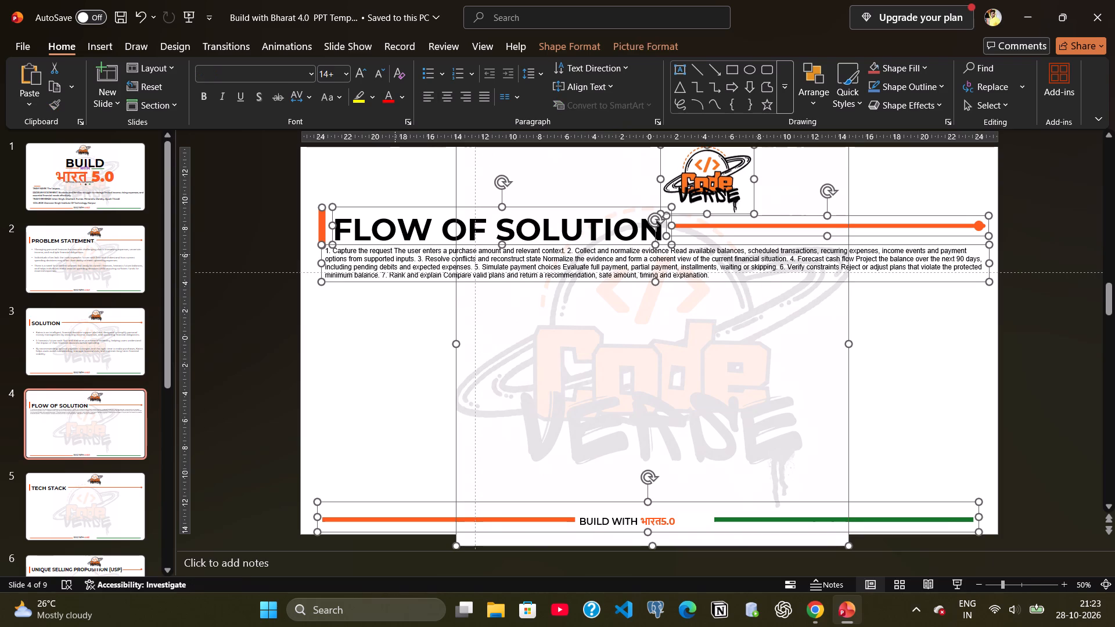
click(376, 275)
click(376, 275)
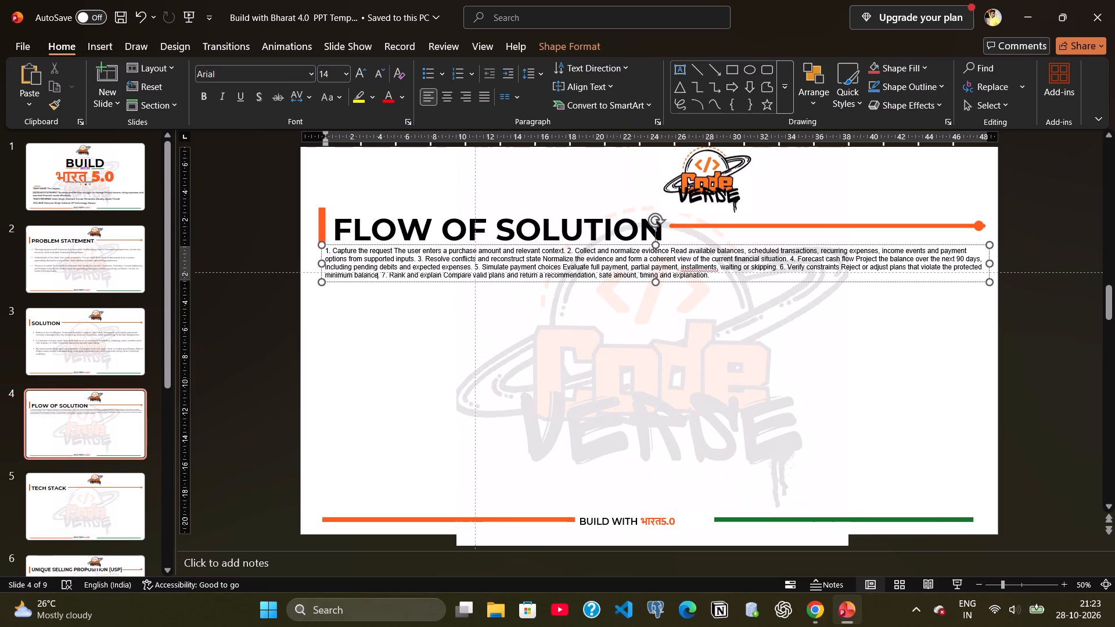
key(ctrl+a)
key(BackSpace)
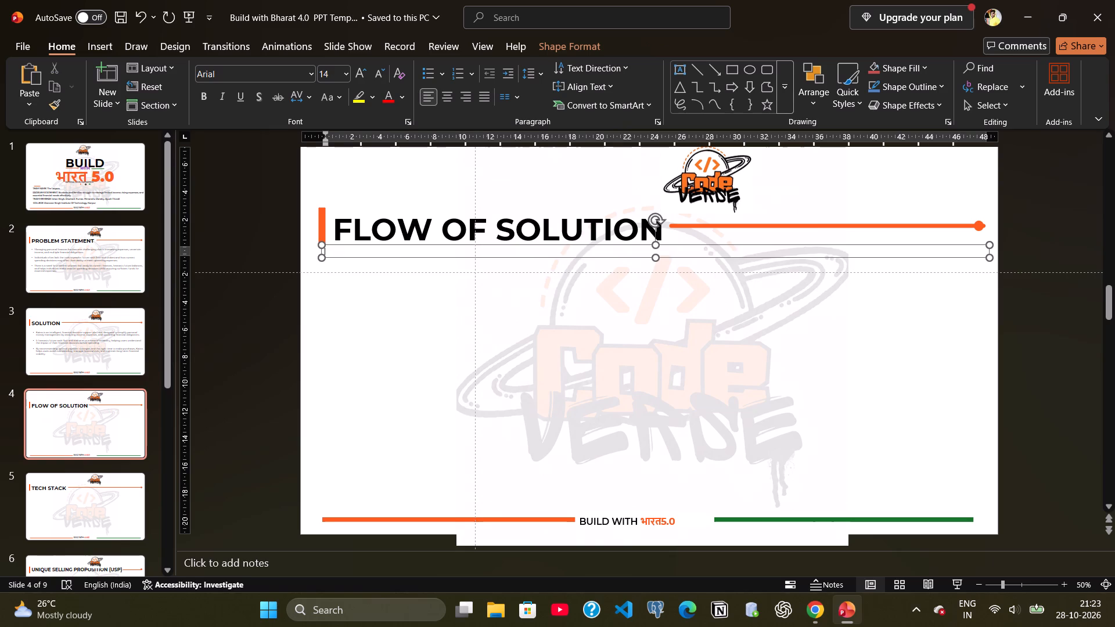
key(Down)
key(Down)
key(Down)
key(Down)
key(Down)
Move the empty text box slightly lower beneath the Flow of Solution heading, aligning its top edge with the horizontal guide.
click(576, 251)
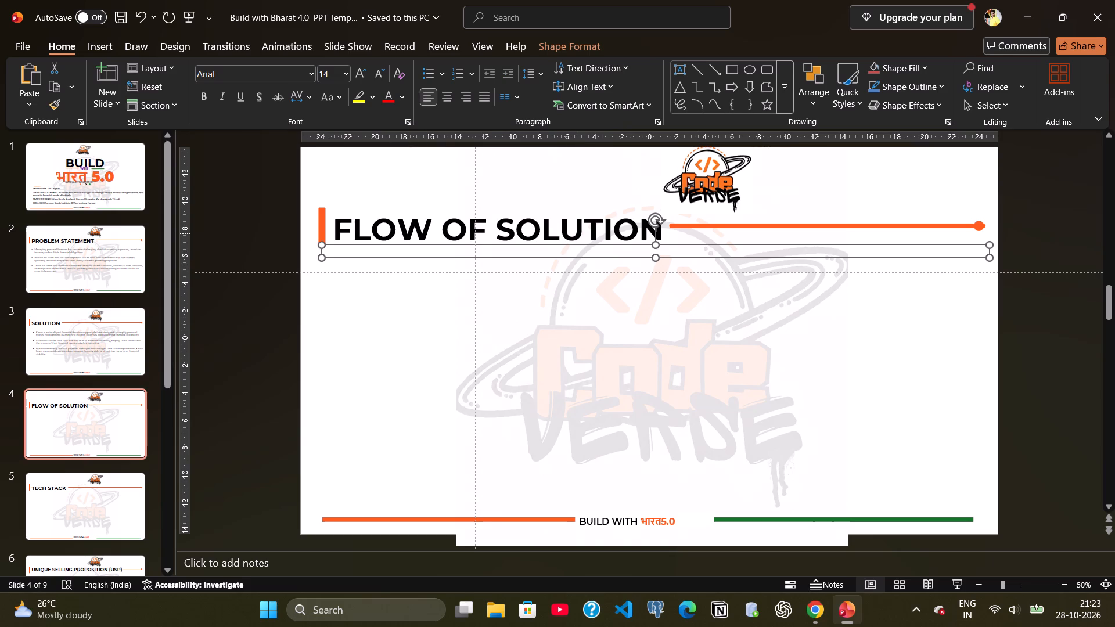
click(992, 246)
click(990, 243)
click(951, 250)
drag(951, 250, 952, 264)
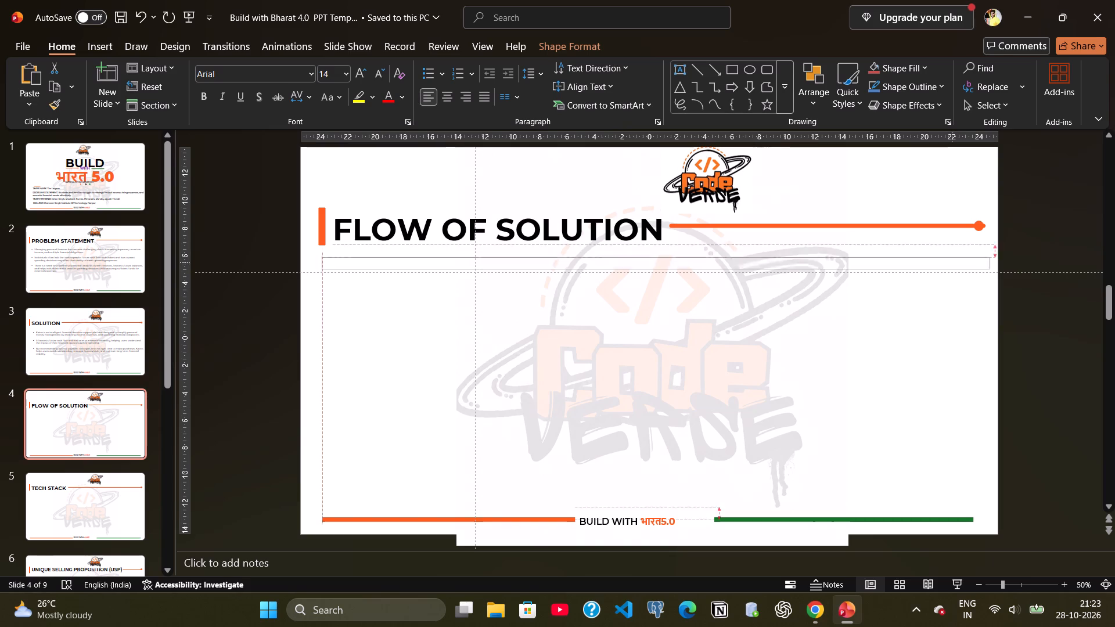
drag(952, 264, 956, 278)
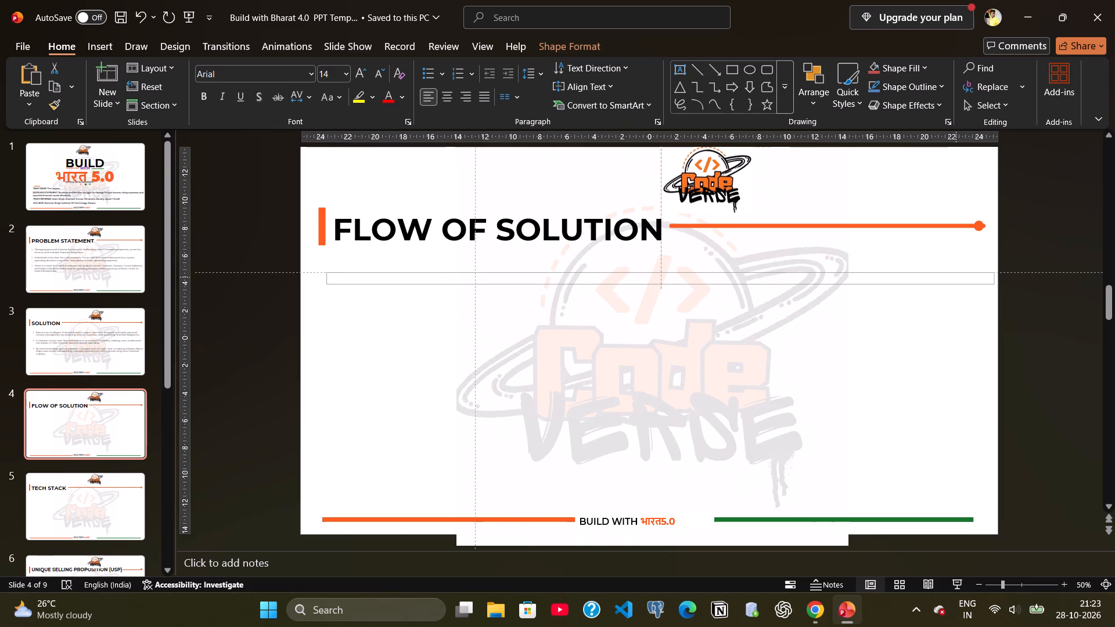
drag(956, 278, 955, 278)
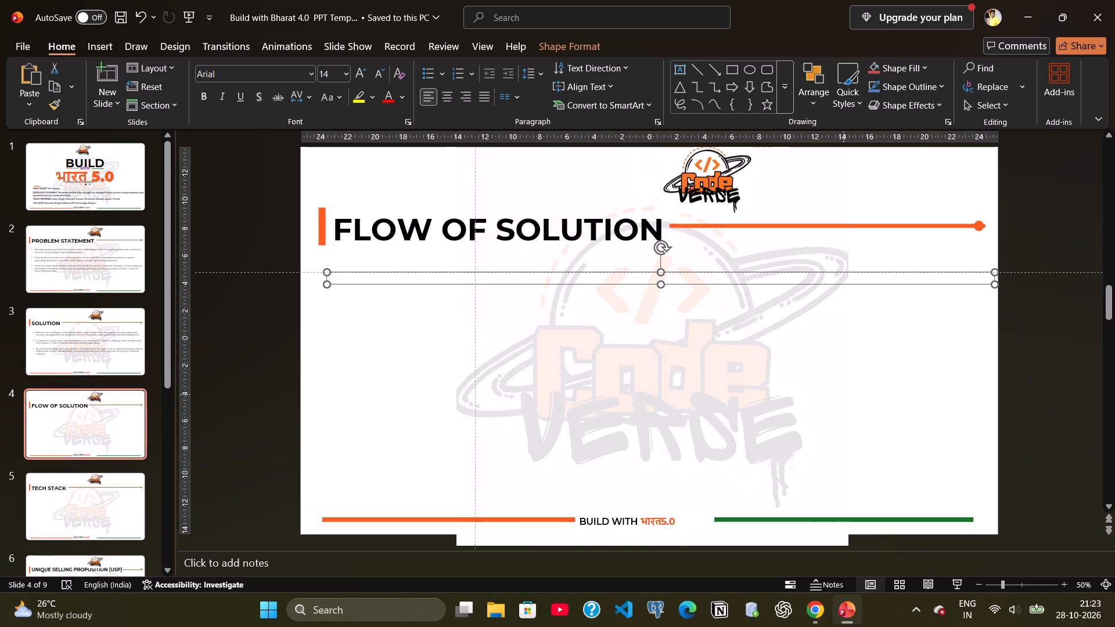
Copy only flow step 1, "Capture the request", with its description from the Kairos PDF in Chrome and paste it into PowerPoint's empty text box.
click(811, 612)
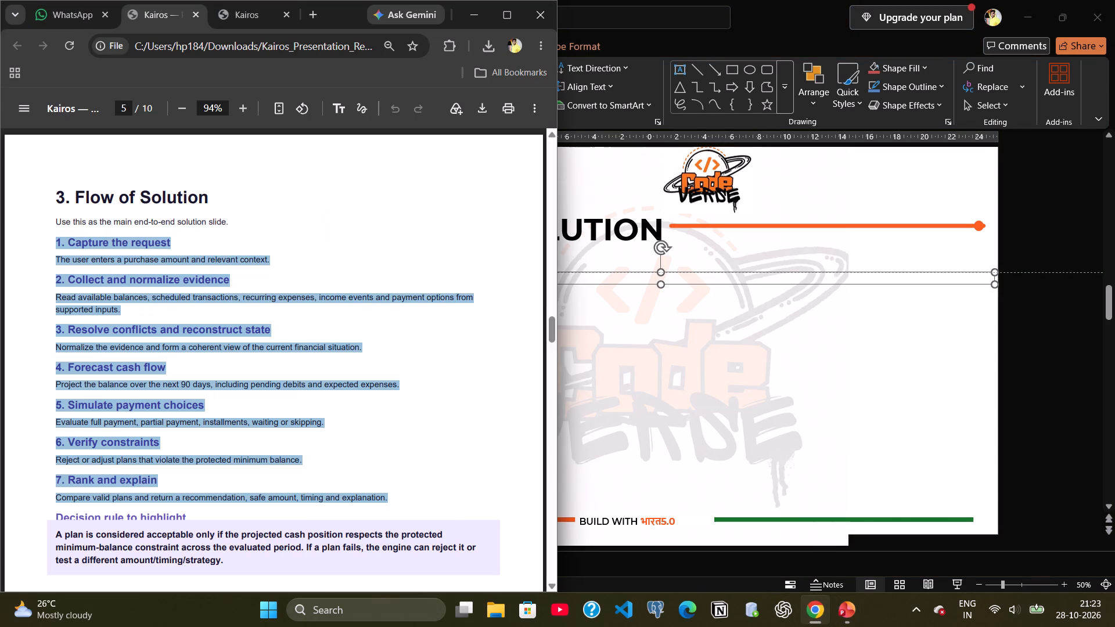
click(427, 143)
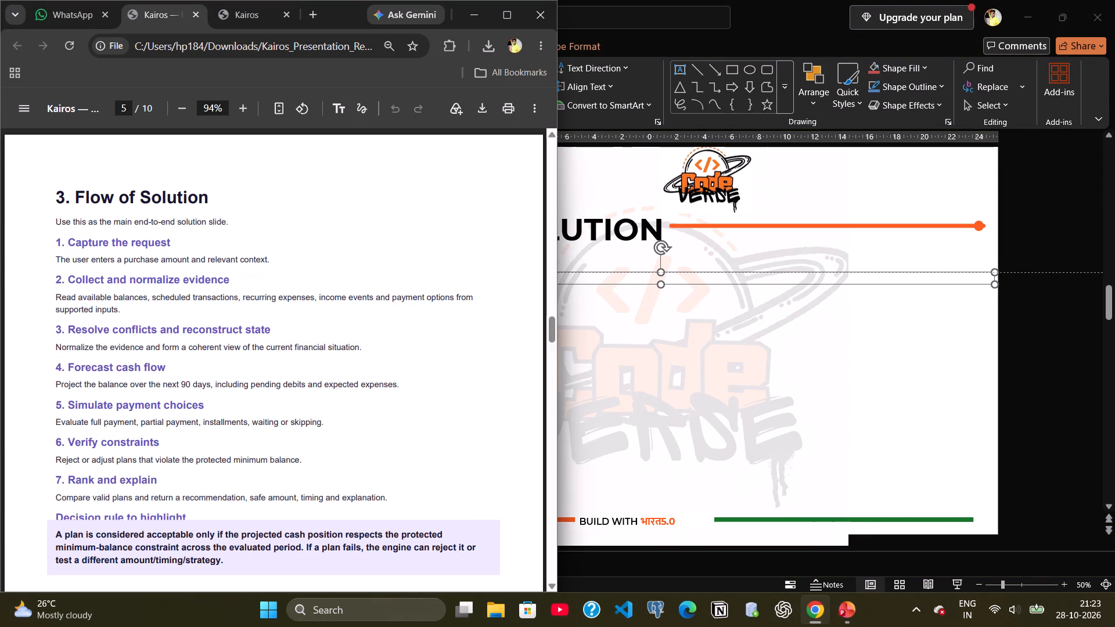
drag(56, 239, 276, 254)
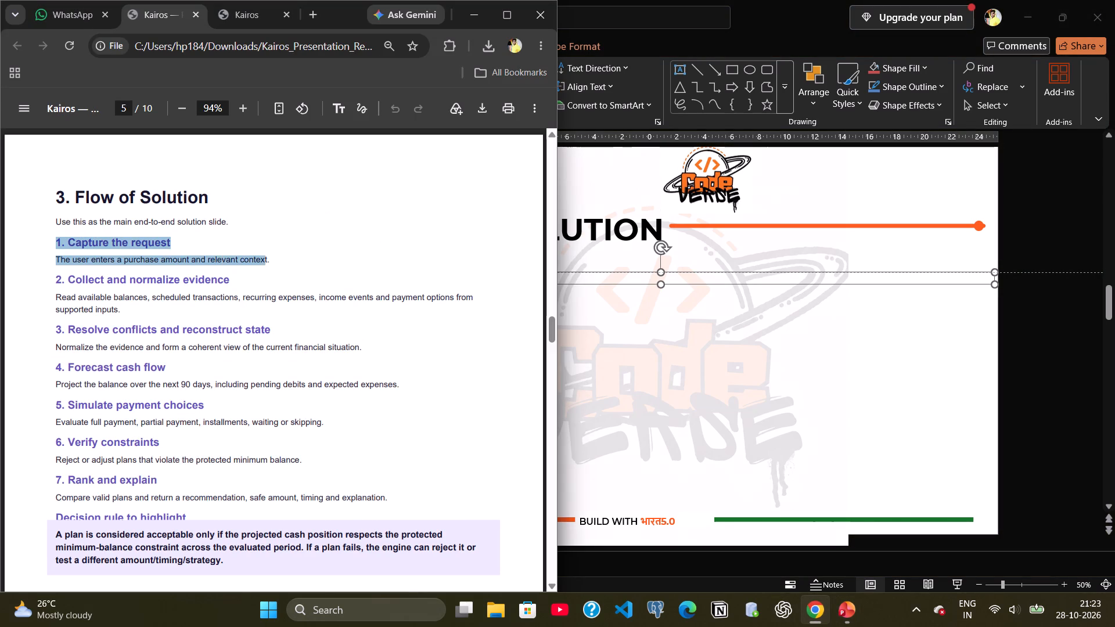
key(ctrl+c)
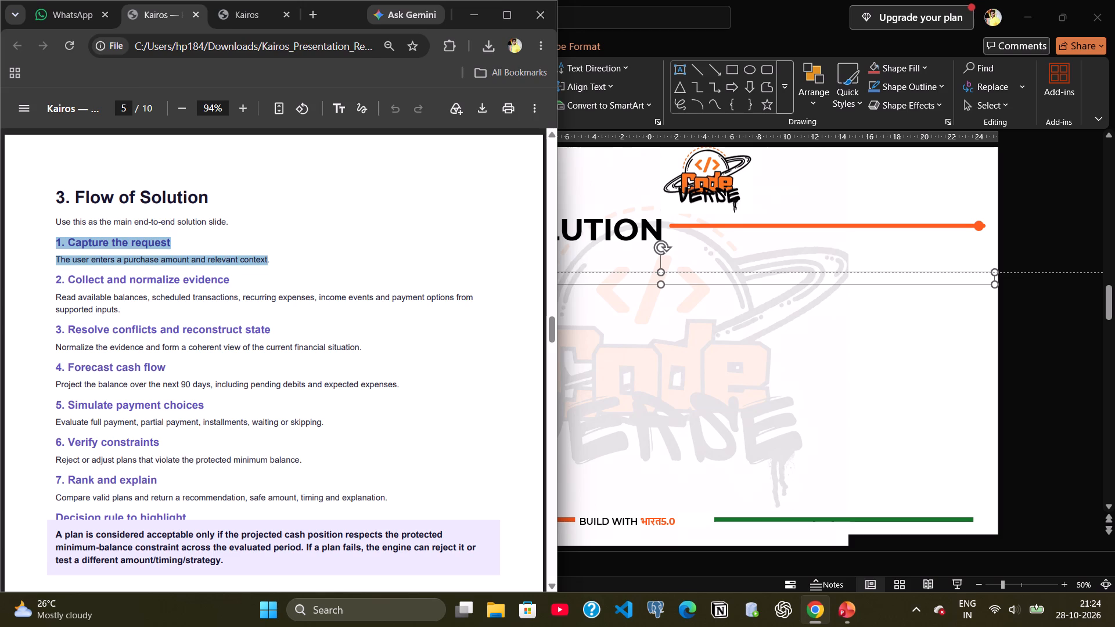
click(616, 273)
click(397, 276)
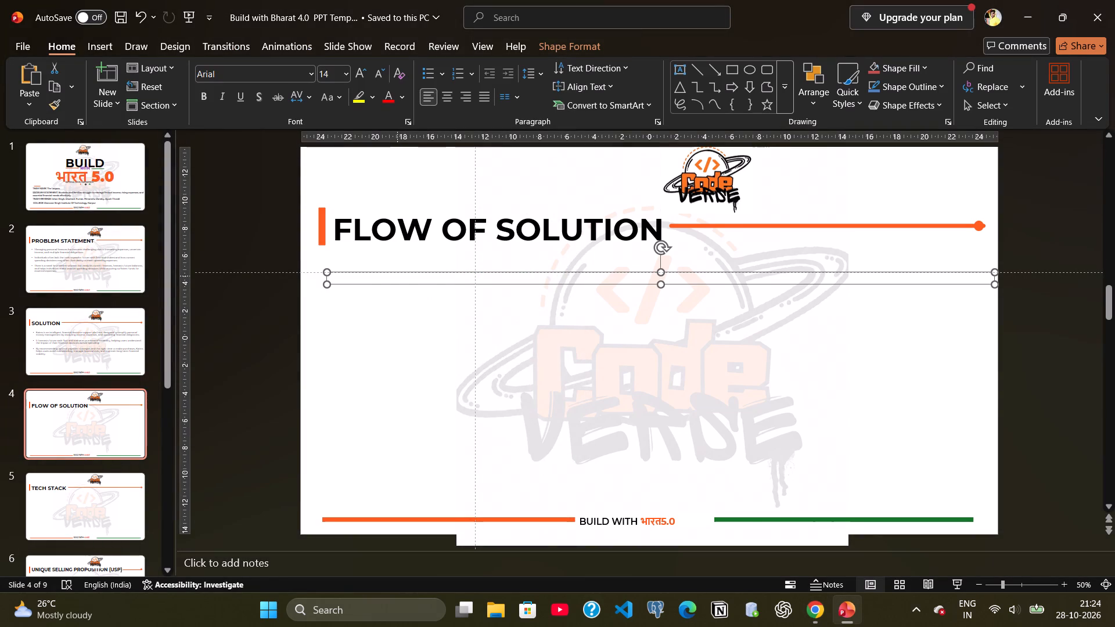
key(ctrl+v)
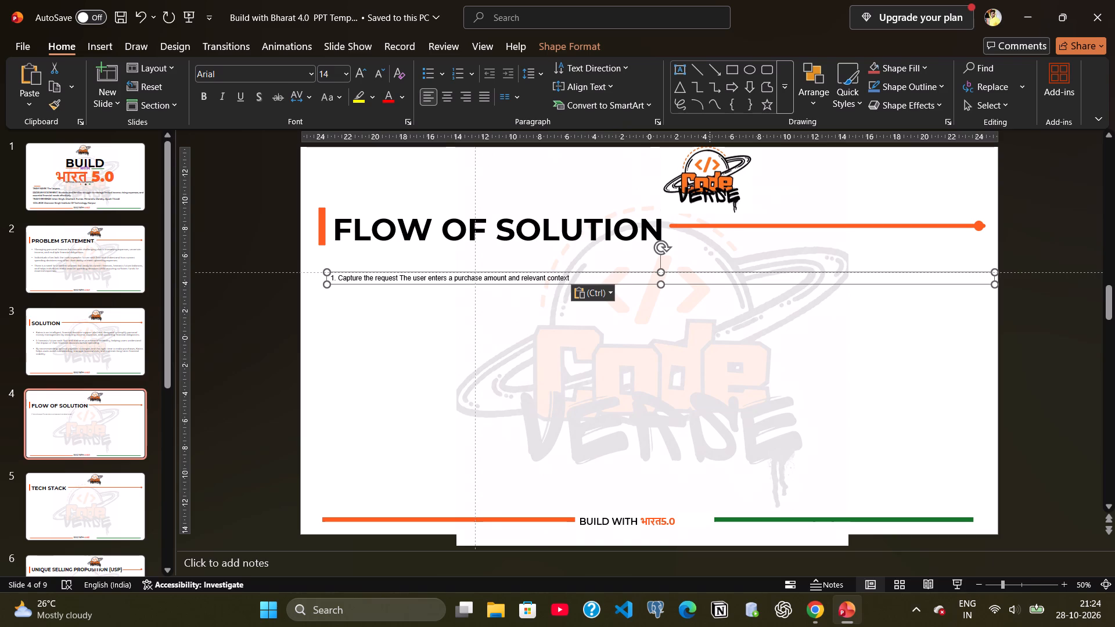
click(811, 614)
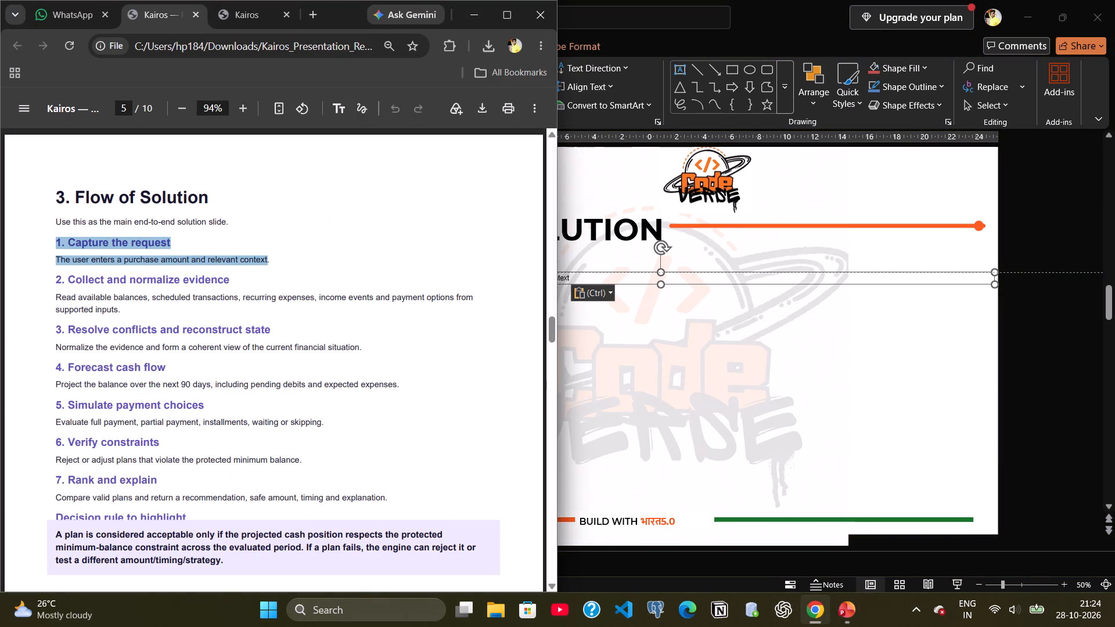
click(605, 362)
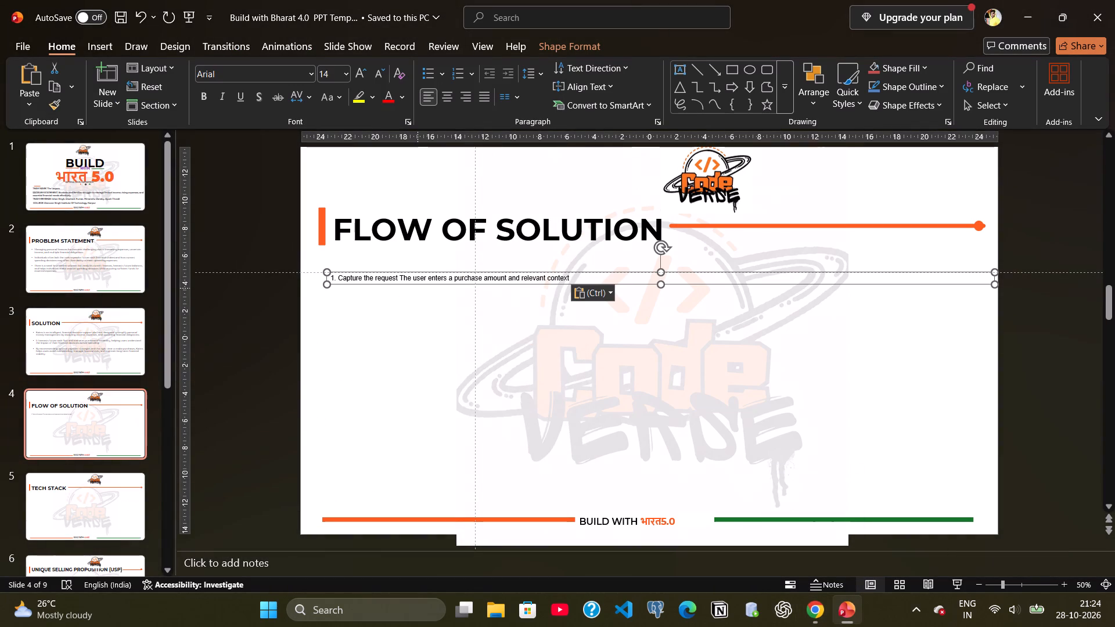
Put the description "The user enters a purchase amount and relevant context" on its own unnumbered line below "Capture the request".
click(400, 276)
key(Return)
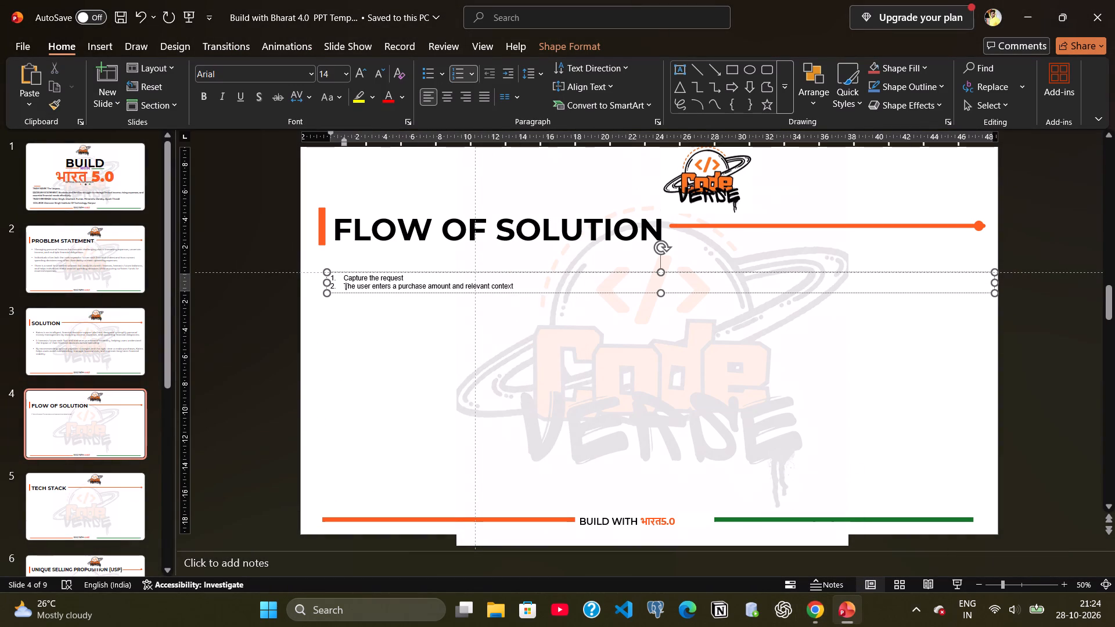
key(BackSpace)
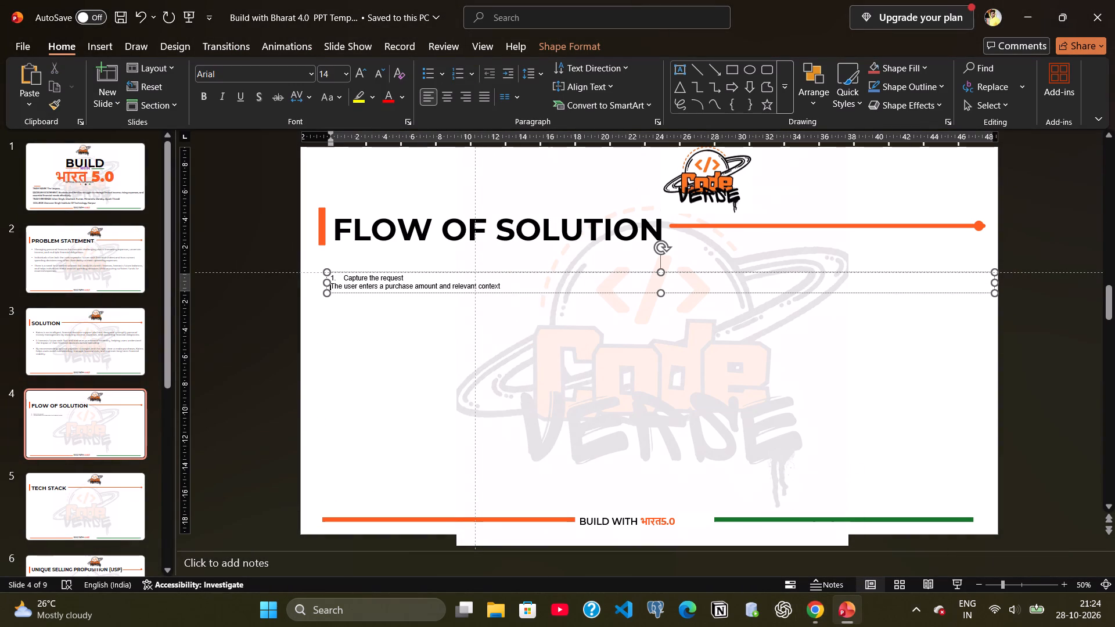
Indent the description line with spaces, cutting the indent back to a single leading space.
key(space)
key(space)
key(space)
key(space)
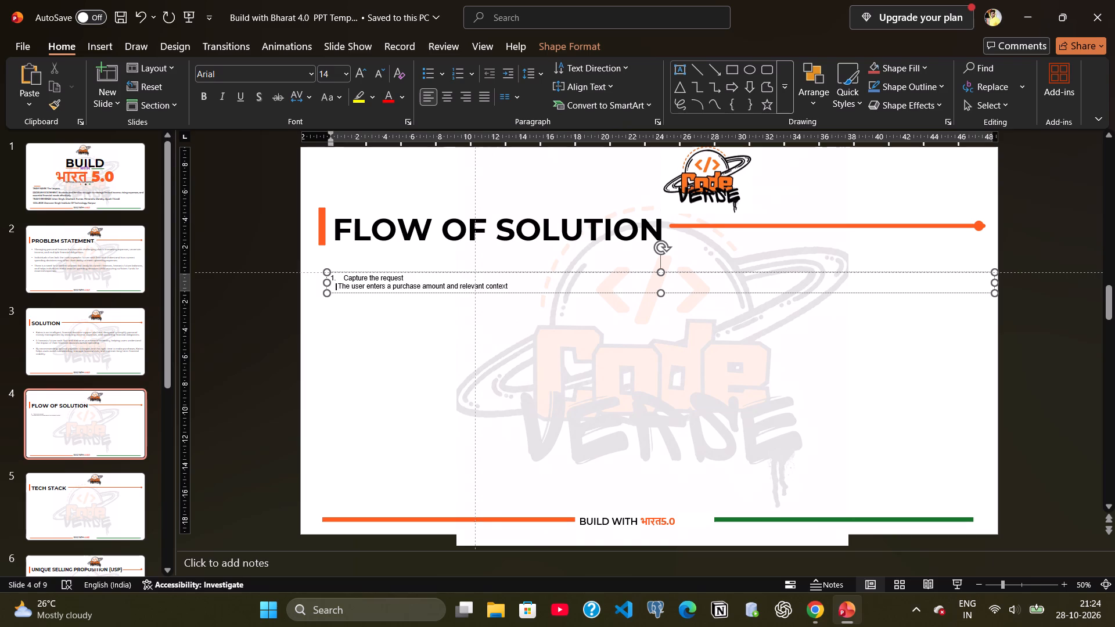
key(space)
key(space)
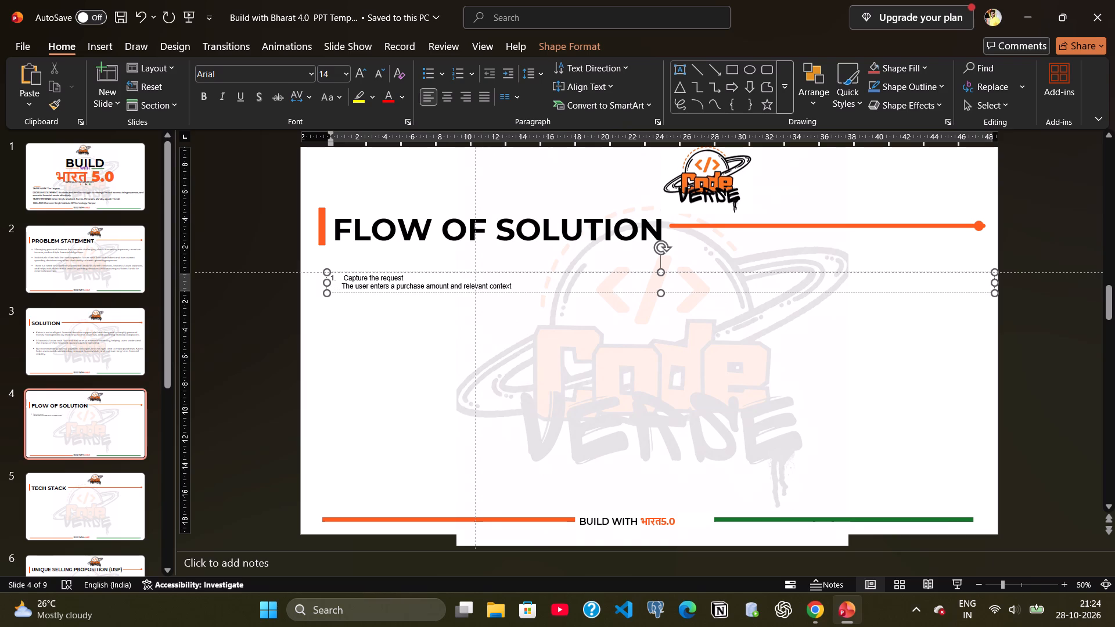
click(822, 613)
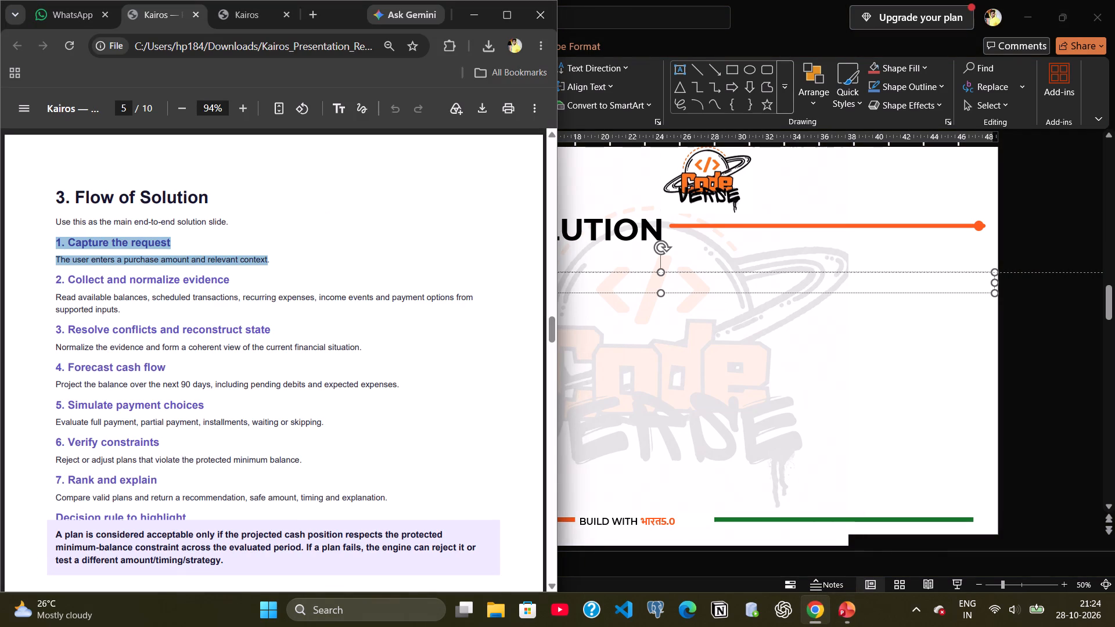
click(675, 417)
key(BackSpace)
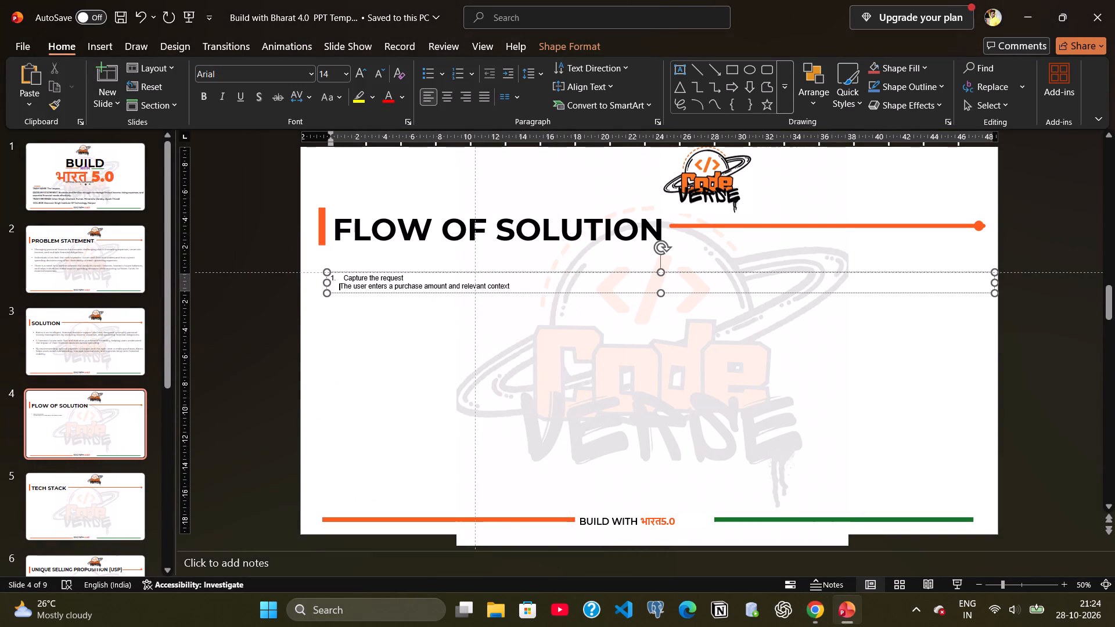
key(BackSpace)
key(BackSpace)
key(BackSpace)
key(BackSpace)
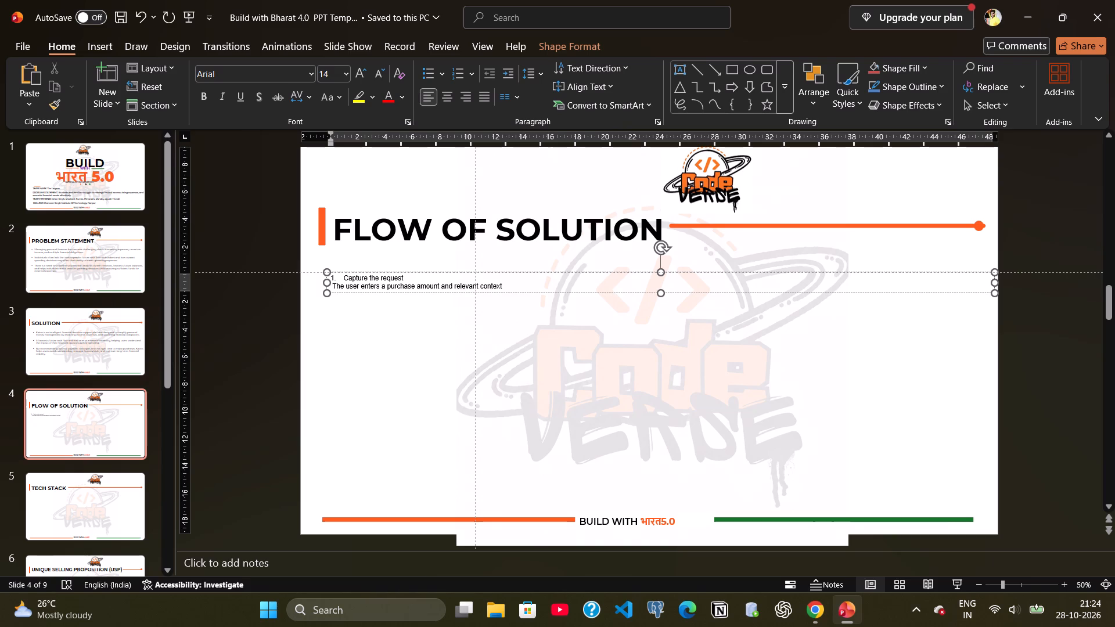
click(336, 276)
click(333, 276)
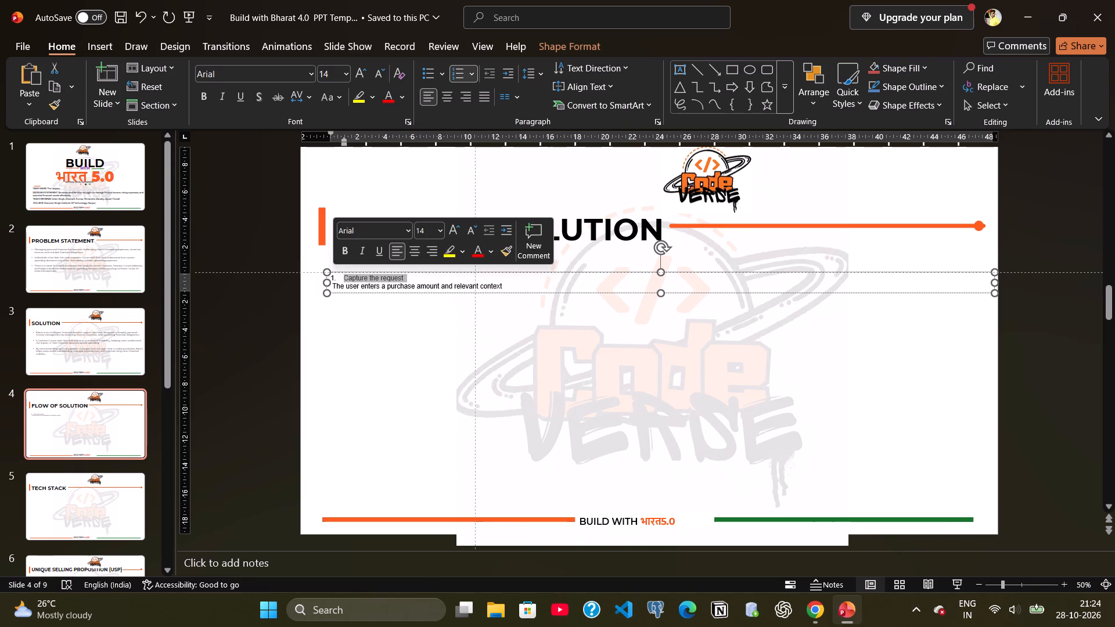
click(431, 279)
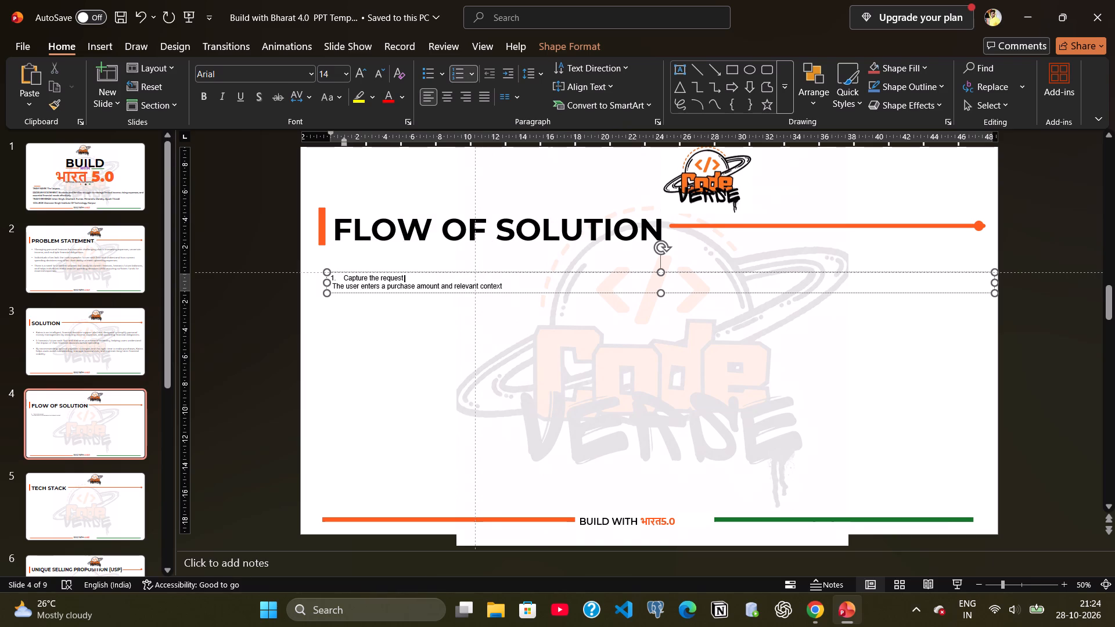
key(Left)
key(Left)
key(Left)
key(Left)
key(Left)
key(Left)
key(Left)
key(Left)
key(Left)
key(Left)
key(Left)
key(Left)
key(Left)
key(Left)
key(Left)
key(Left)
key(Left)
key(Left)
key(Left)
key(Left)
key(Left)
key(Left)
Set the font size of the "Capture the request" line to 32.
drag(343, 278, 416, 282)
drag(416, 282, 419, 280)
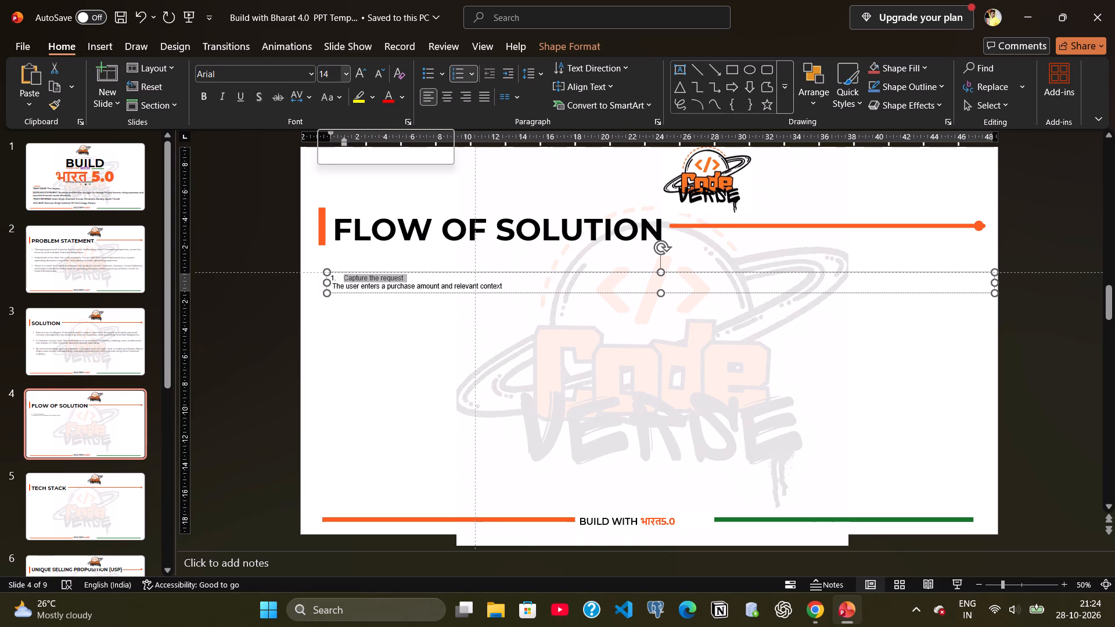
click(347, 77)
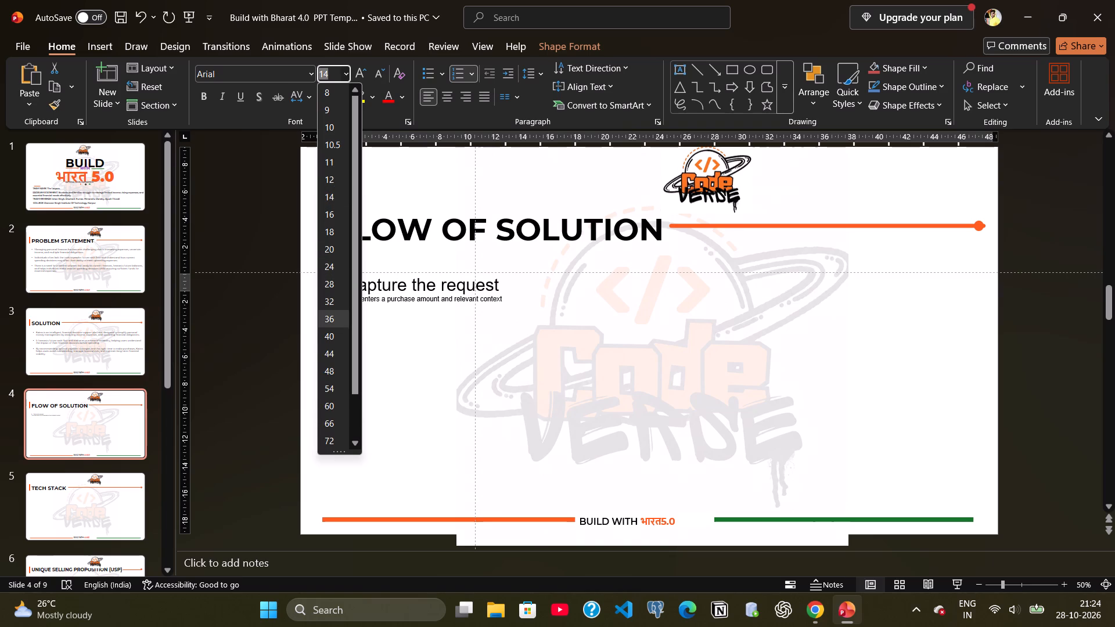
click(333, 306)
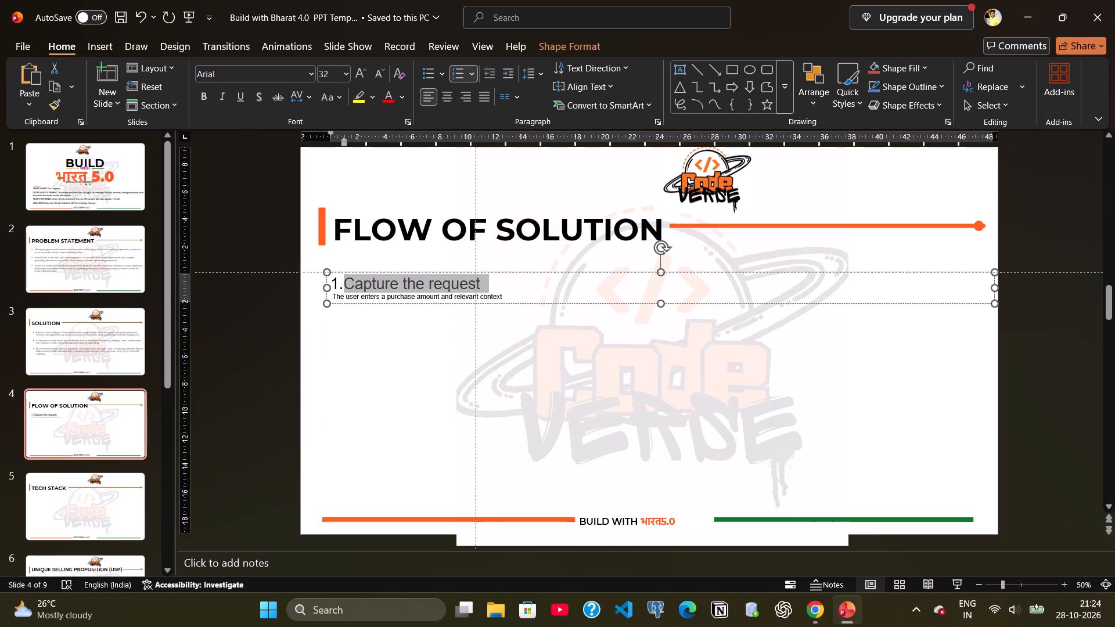
click(344, 76)
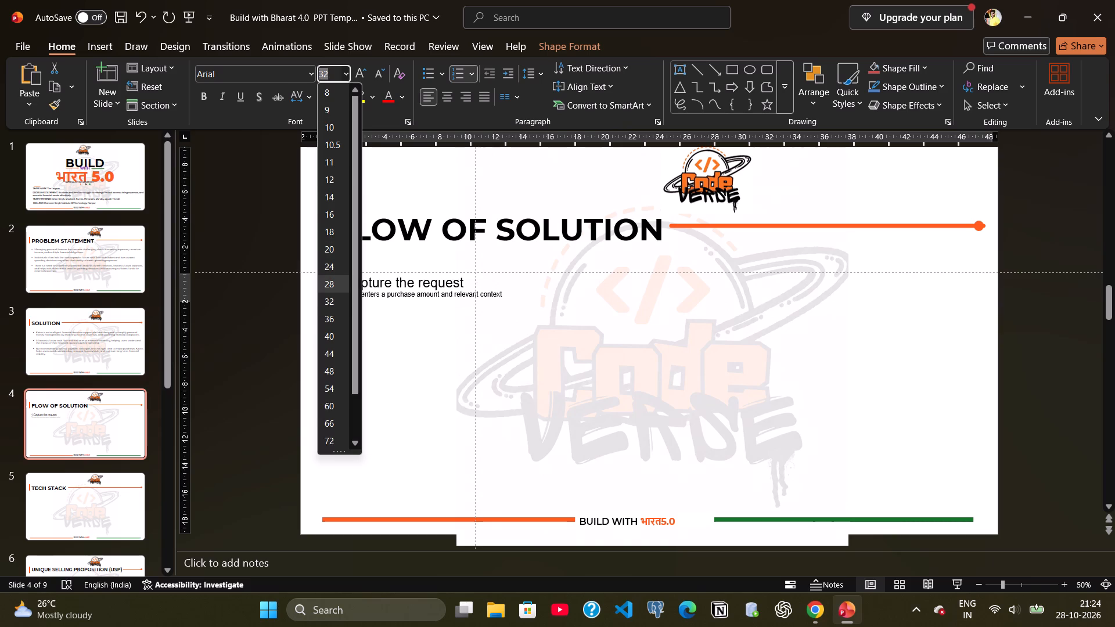
click(326, 299)
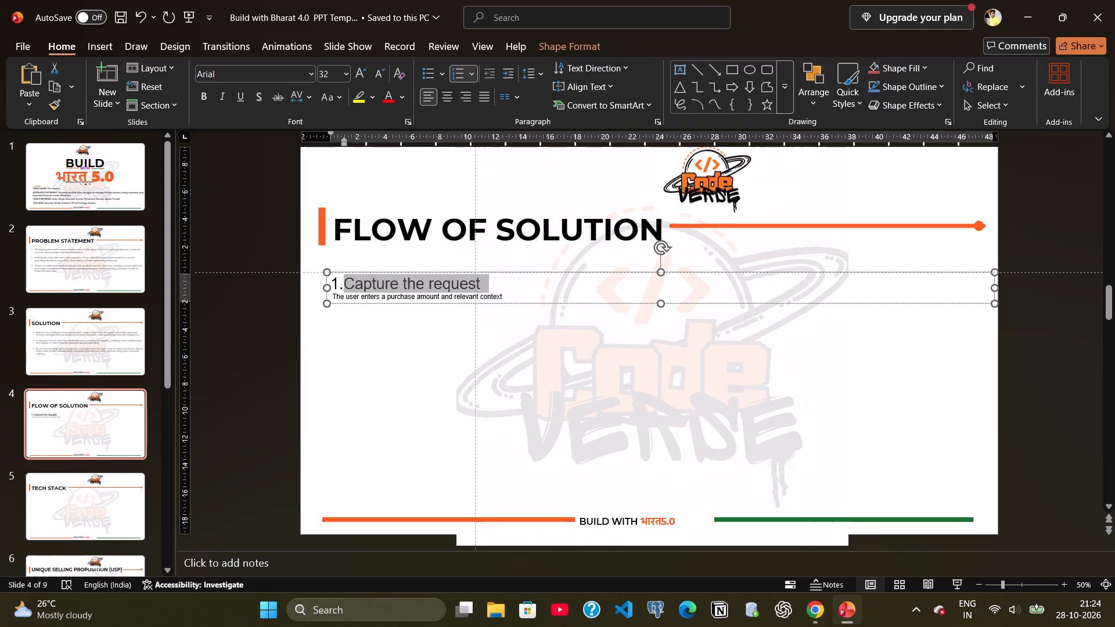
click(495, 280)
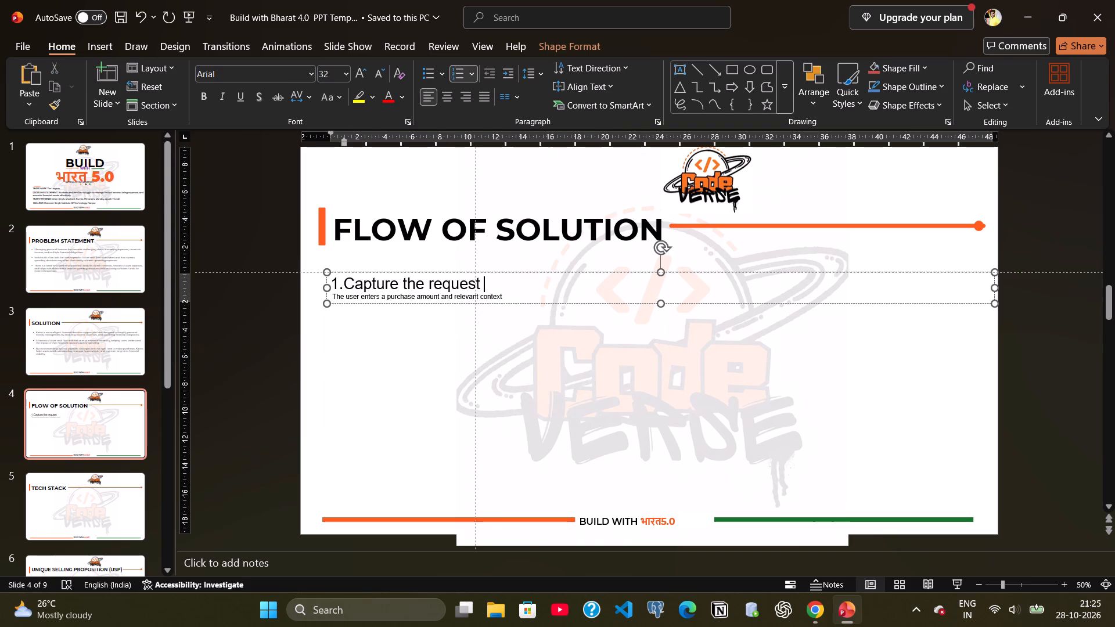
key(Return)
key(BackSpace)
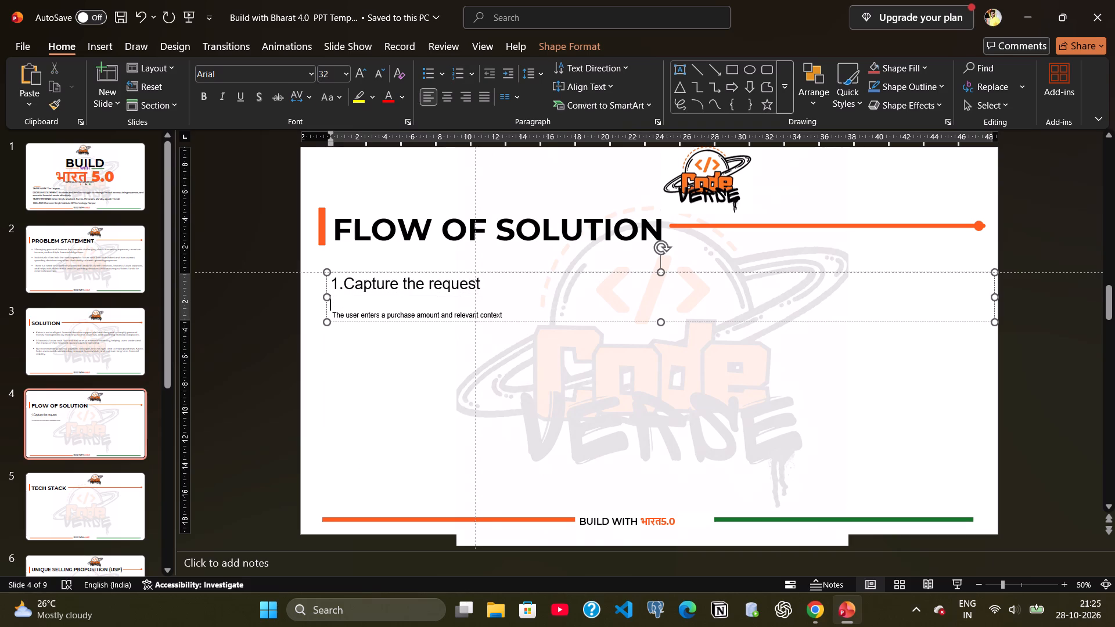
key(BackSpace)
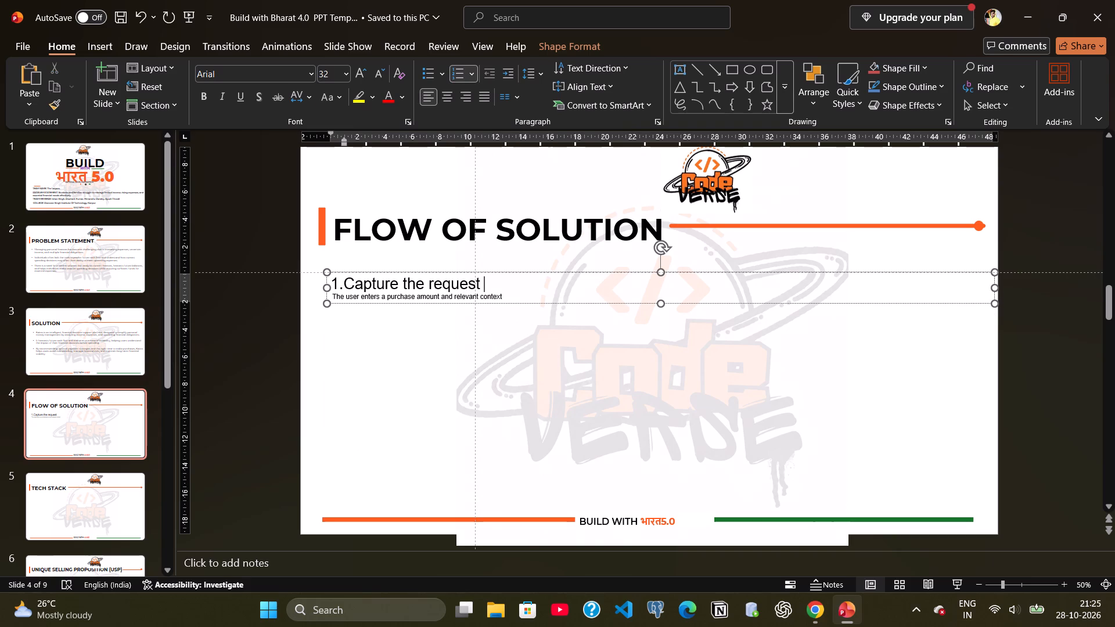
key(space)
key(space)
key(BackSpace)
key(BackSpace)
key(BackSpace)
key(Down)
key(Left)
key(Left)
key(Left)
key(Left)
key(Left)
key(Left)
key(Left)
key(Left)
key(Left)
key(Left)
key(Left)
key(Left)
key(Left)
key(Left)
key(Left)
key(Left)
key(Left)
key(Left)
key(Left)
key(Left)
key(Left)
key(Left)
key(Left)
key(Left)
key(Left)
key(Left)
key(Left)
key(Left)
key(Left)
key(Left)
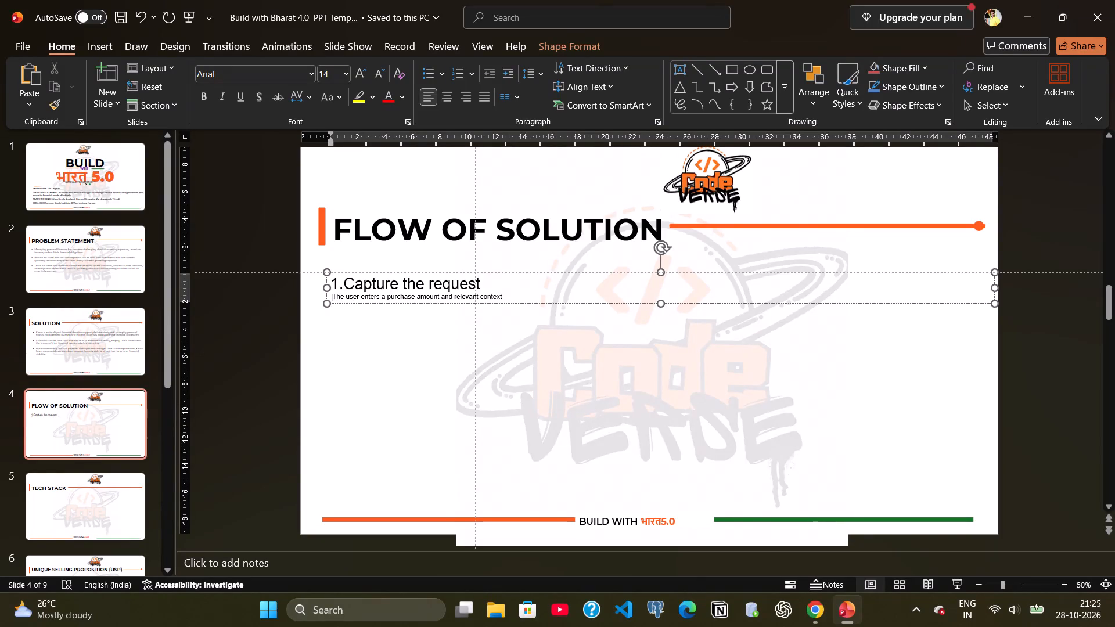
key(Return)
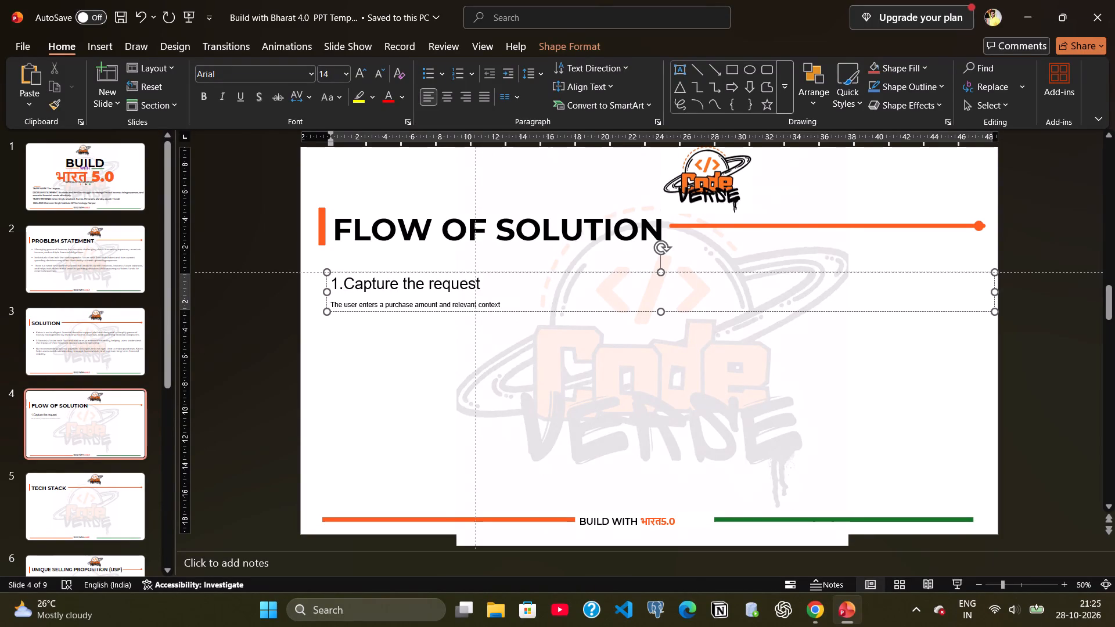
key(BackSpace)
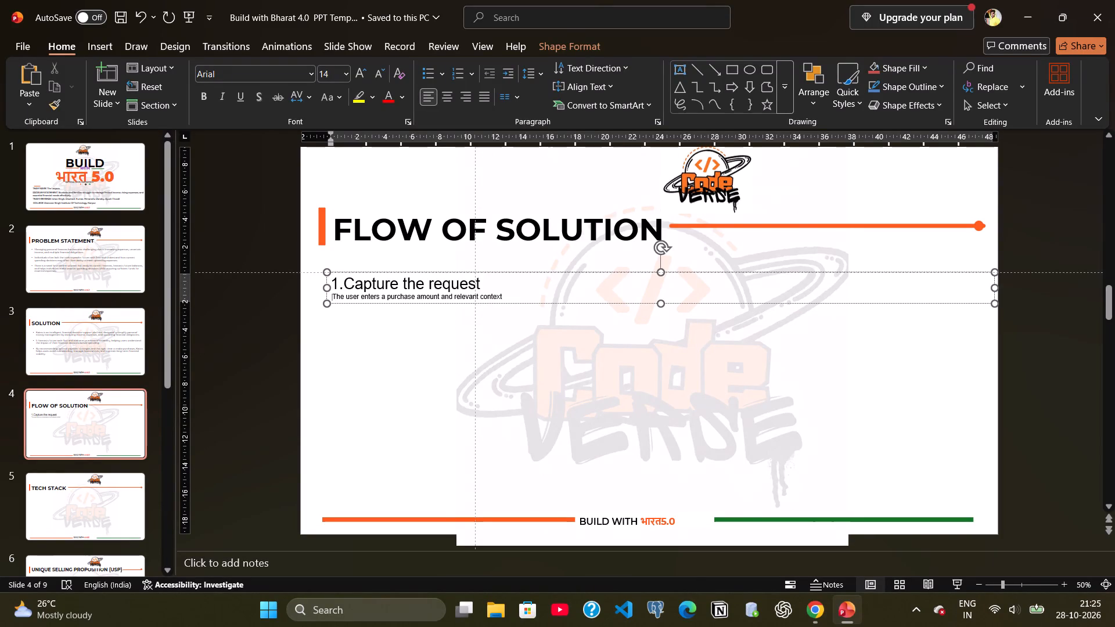
Set the font size of the description line "The user enters a purchase amount and relevant context" to 20.
drag(332, 295, 518, 305)
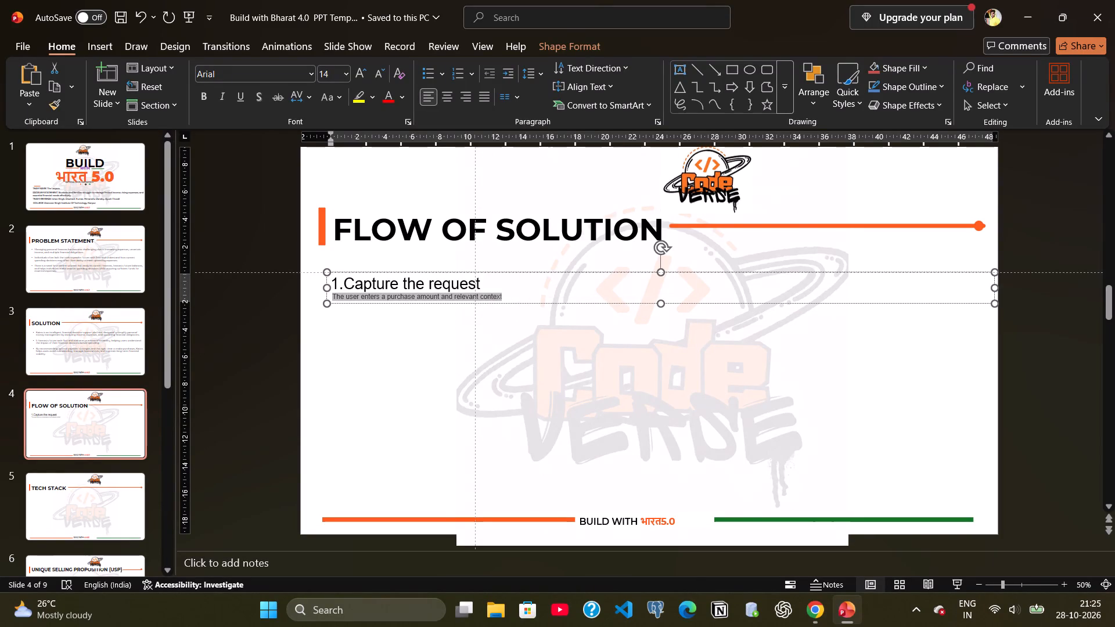
click(344, 77)
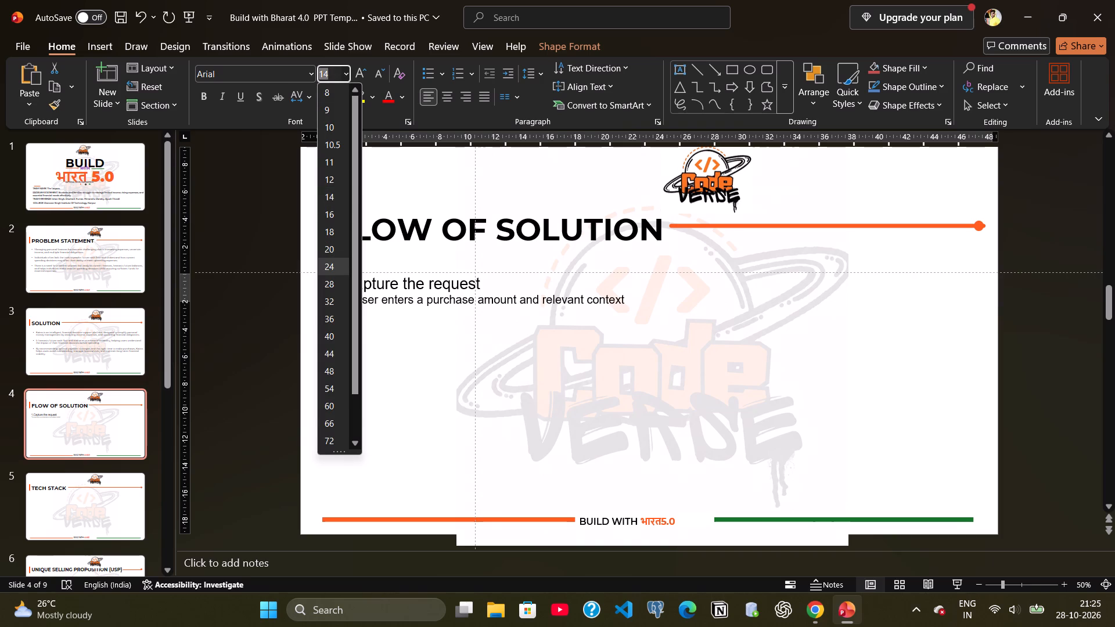
click(328, 253)
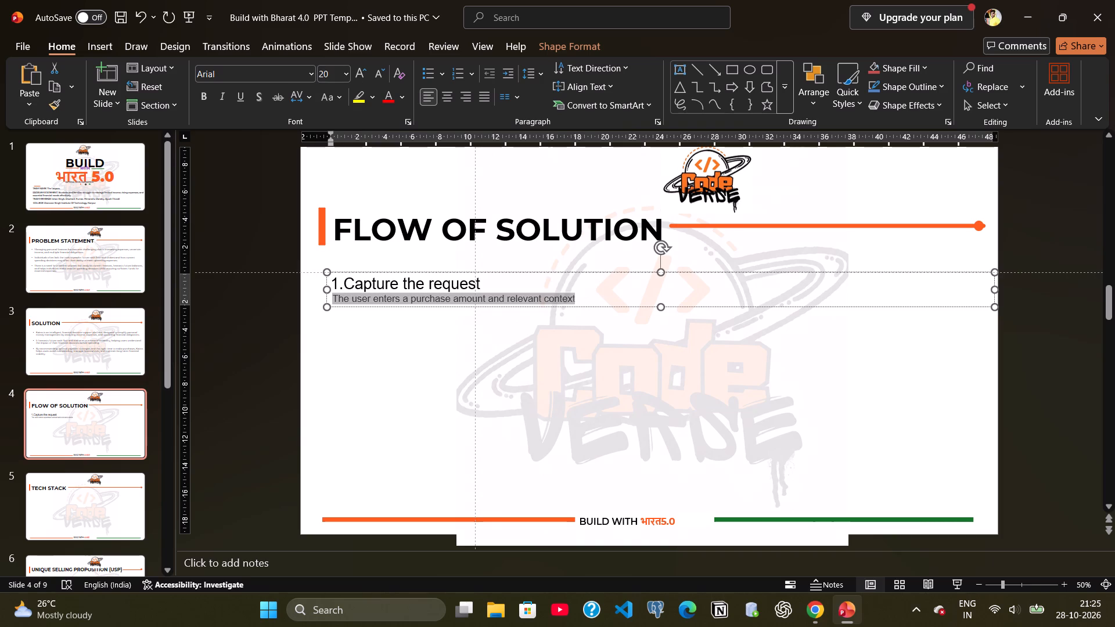
click(356, 326)
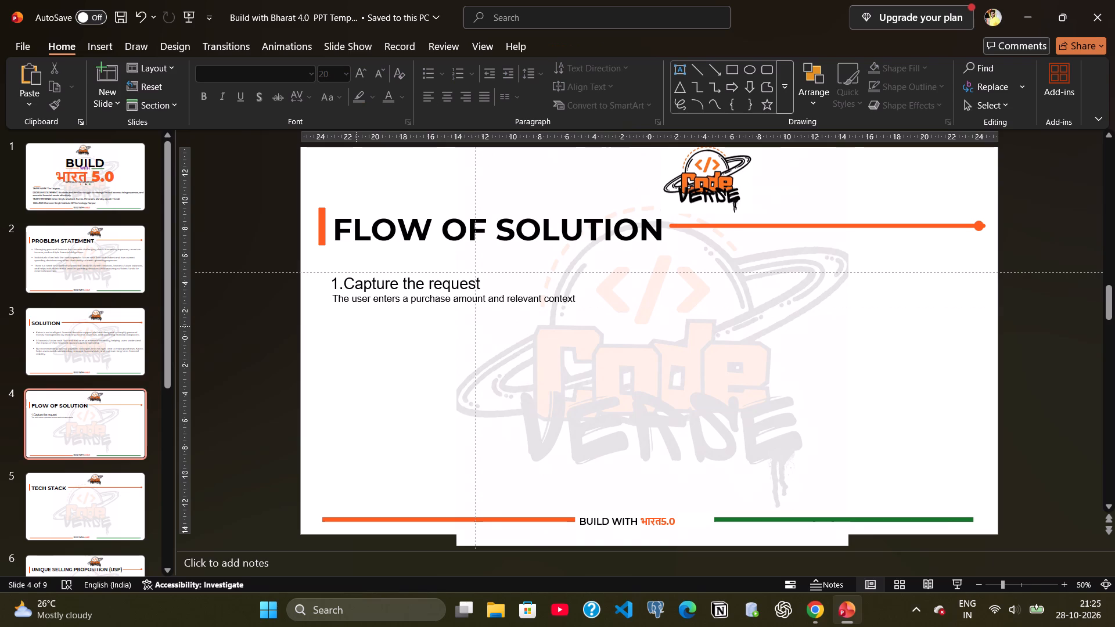
Indent the description line with six more leading spaces so it starts beneath the word "Capture".
click(334, 300)
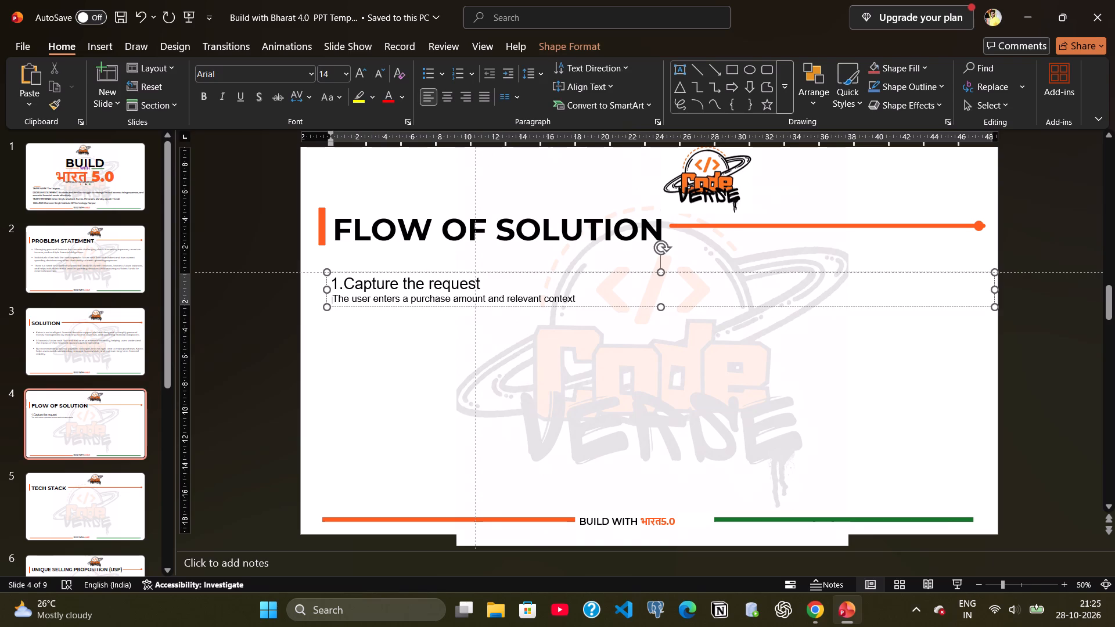
key(space)
key(space)
key(space)
key(space)
key(space)
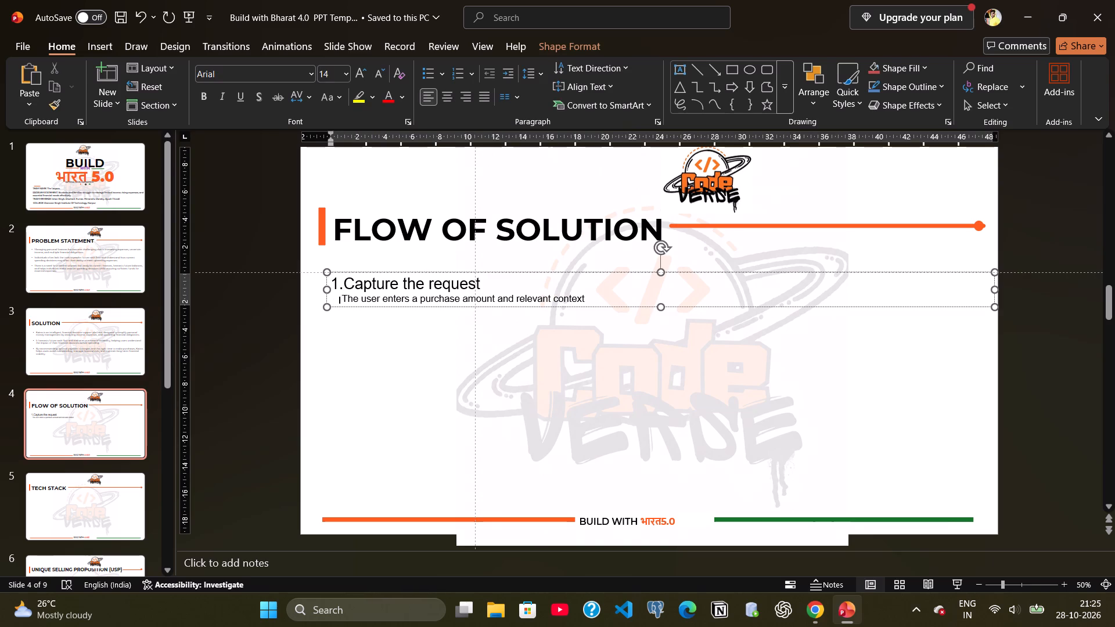
key(space)
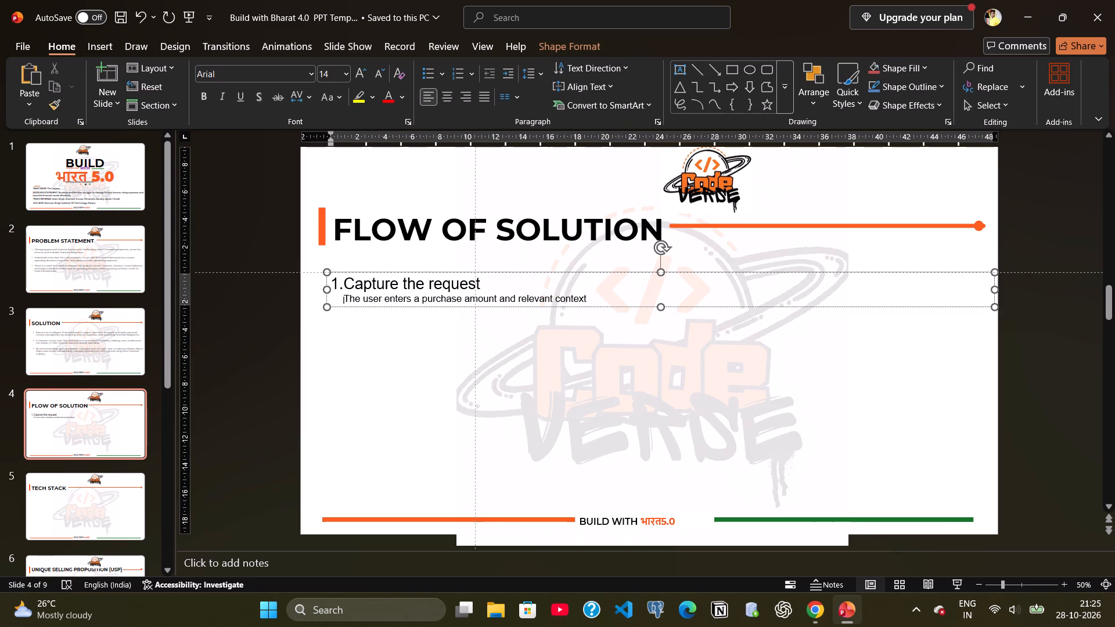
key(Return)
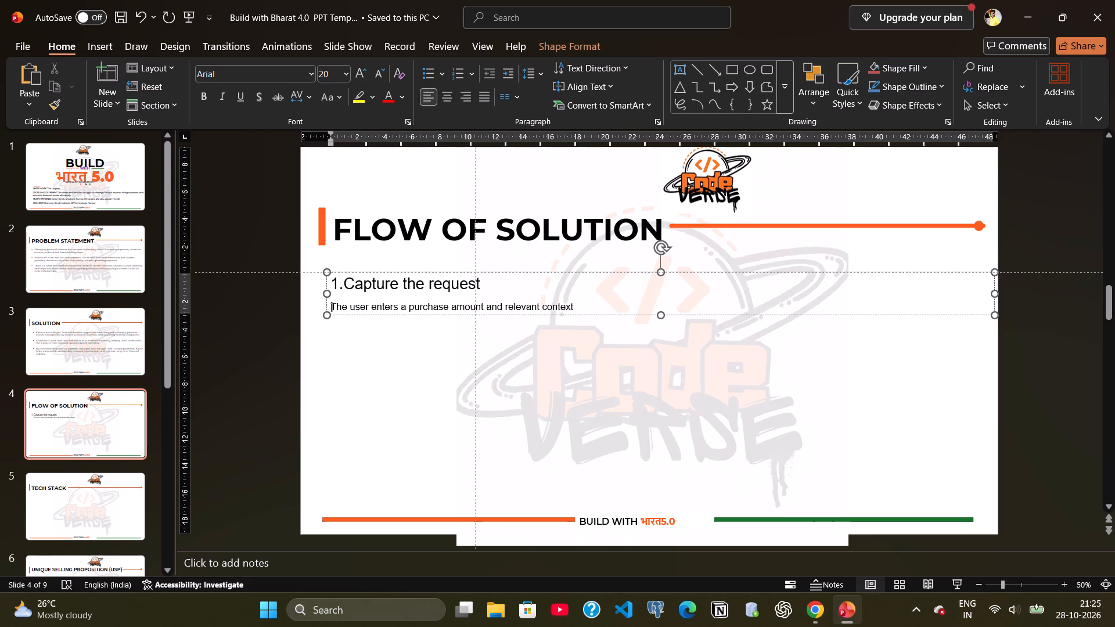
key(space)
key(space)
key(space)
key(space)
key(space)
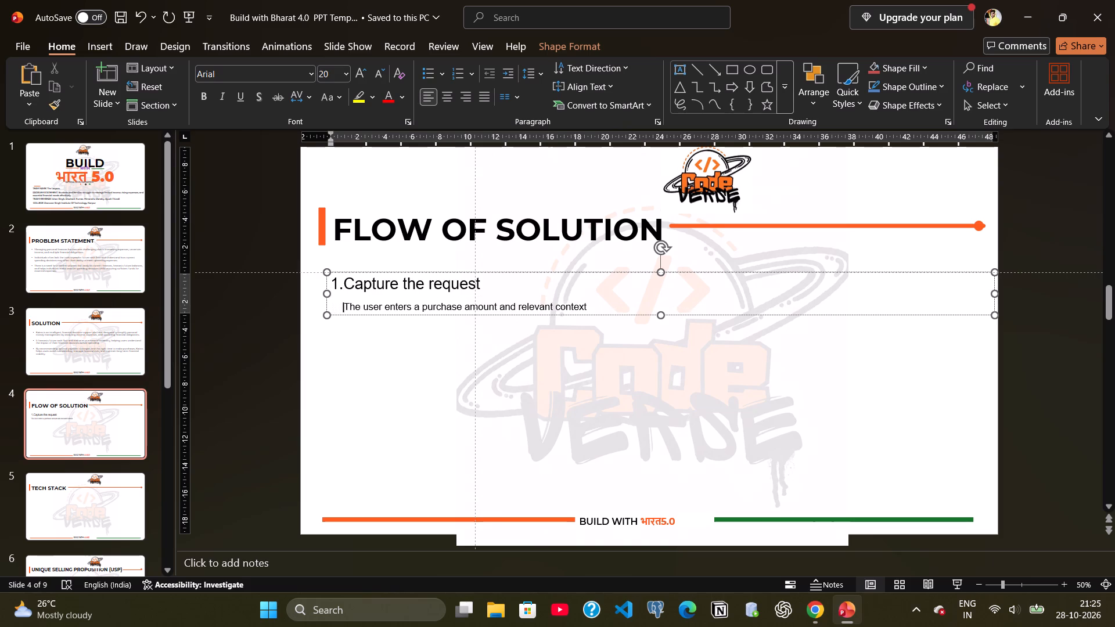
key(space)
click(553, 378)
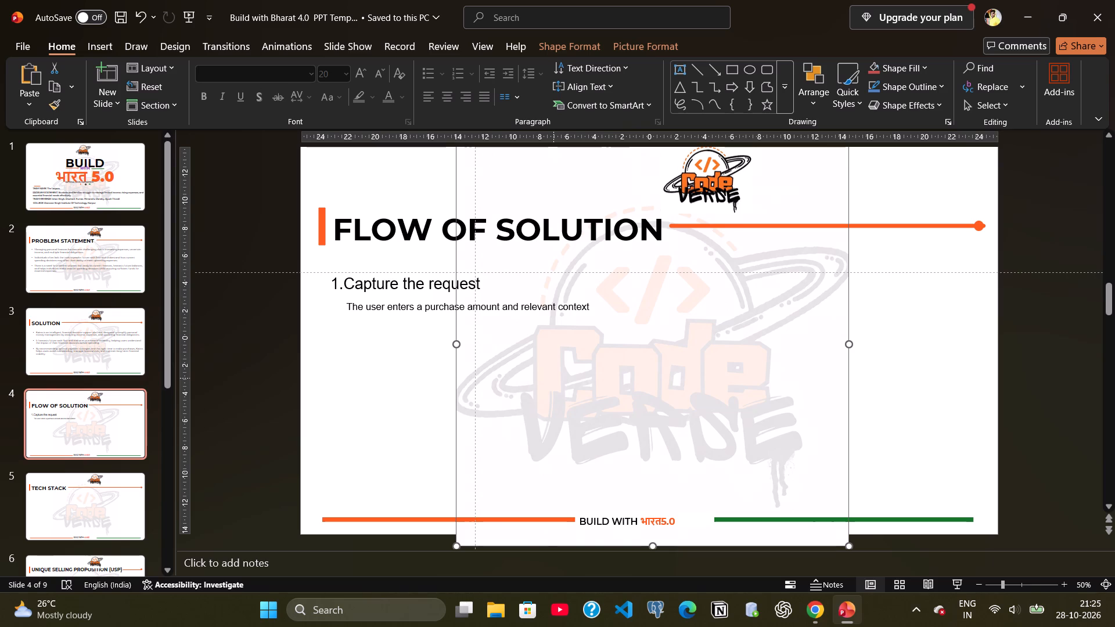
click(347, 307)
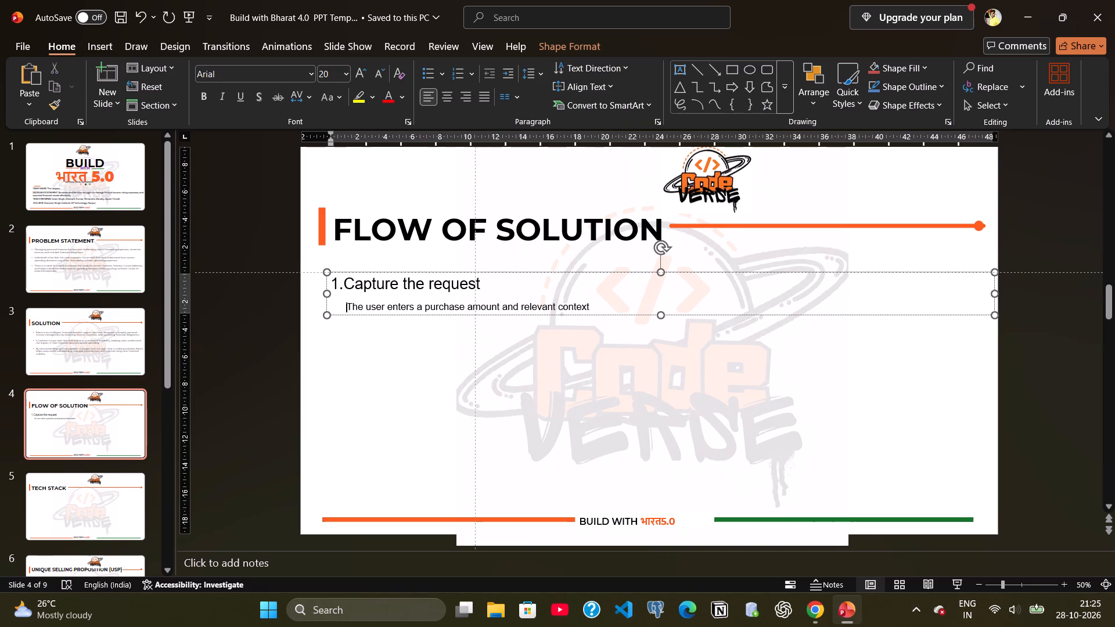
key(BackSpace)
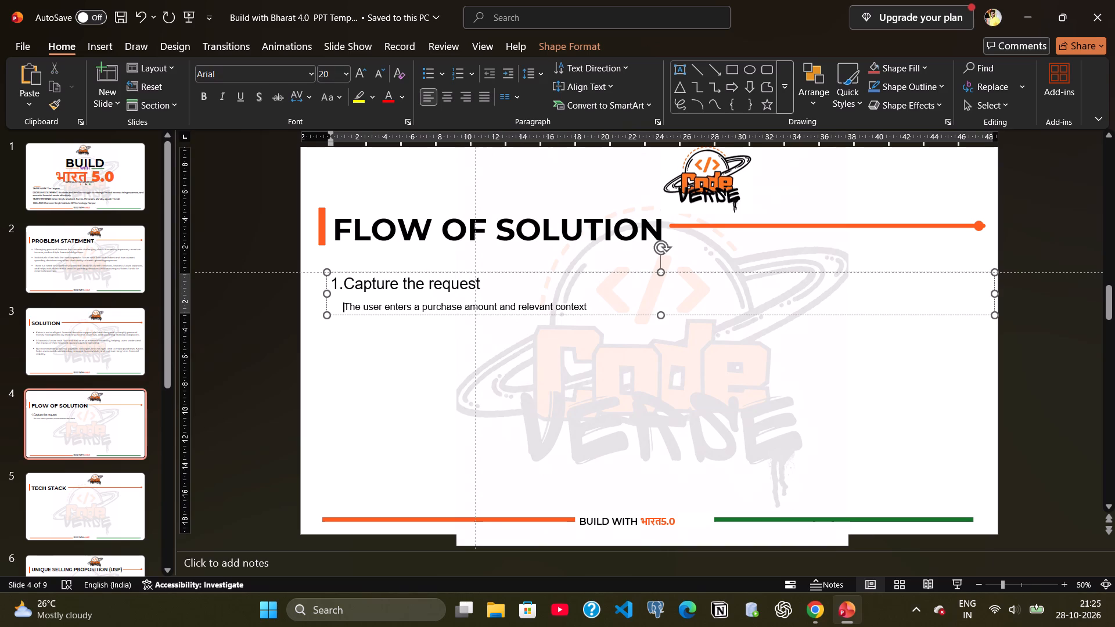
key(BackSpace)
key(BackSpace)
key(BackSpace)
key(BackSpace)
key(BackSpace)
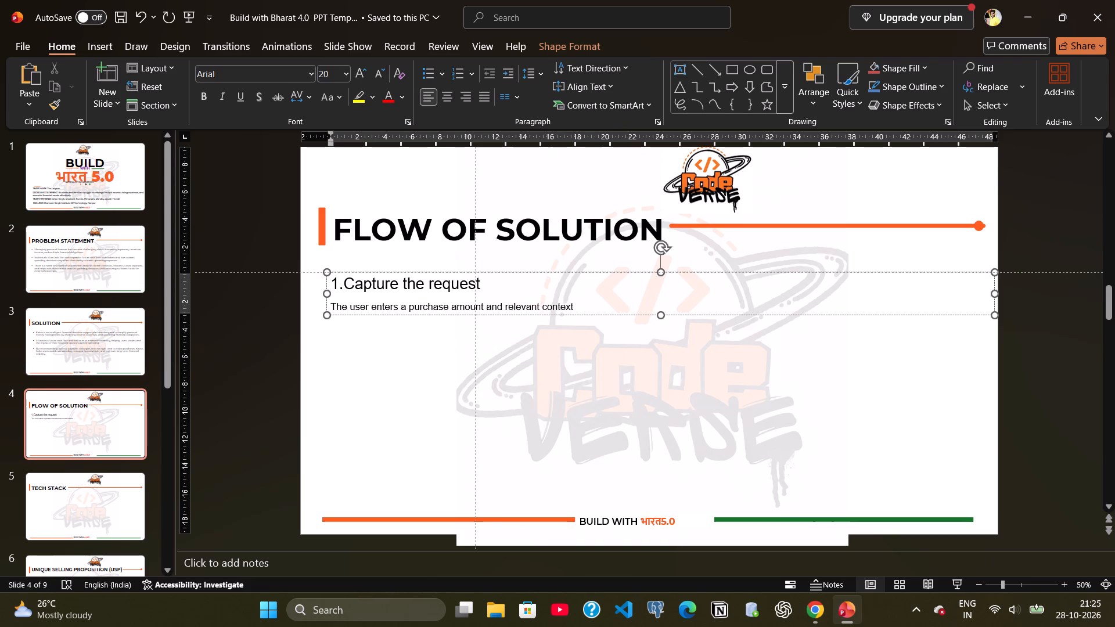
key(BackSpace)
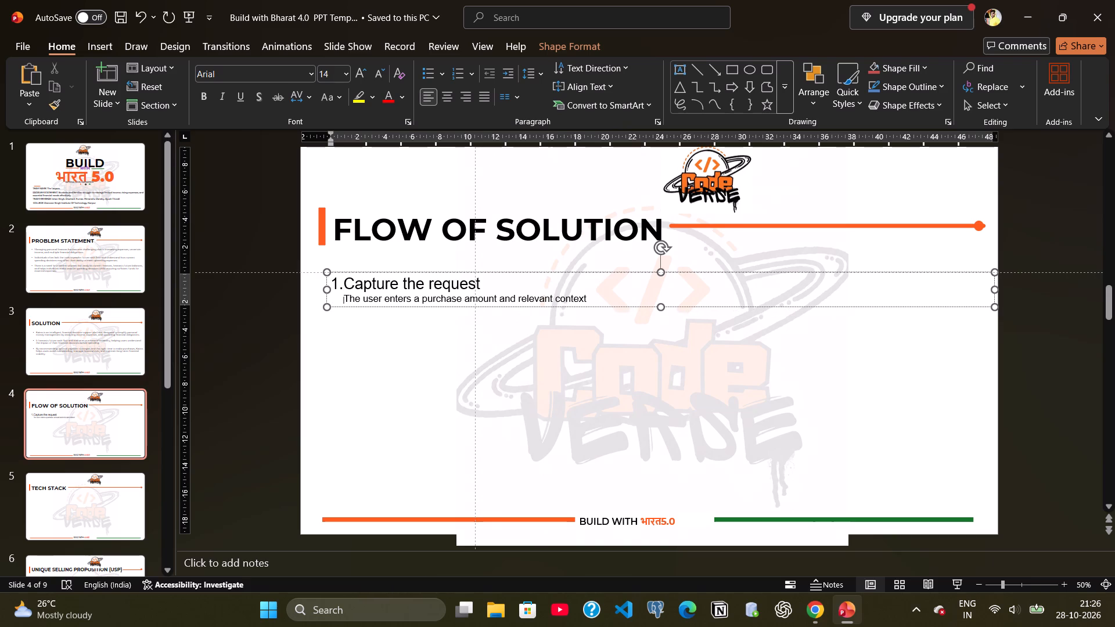
Move the flow-step text box up so it sits just below the "FLOW OF SOLUTION" title.
click(520, 284)
drag(670, 277, 667, 260)
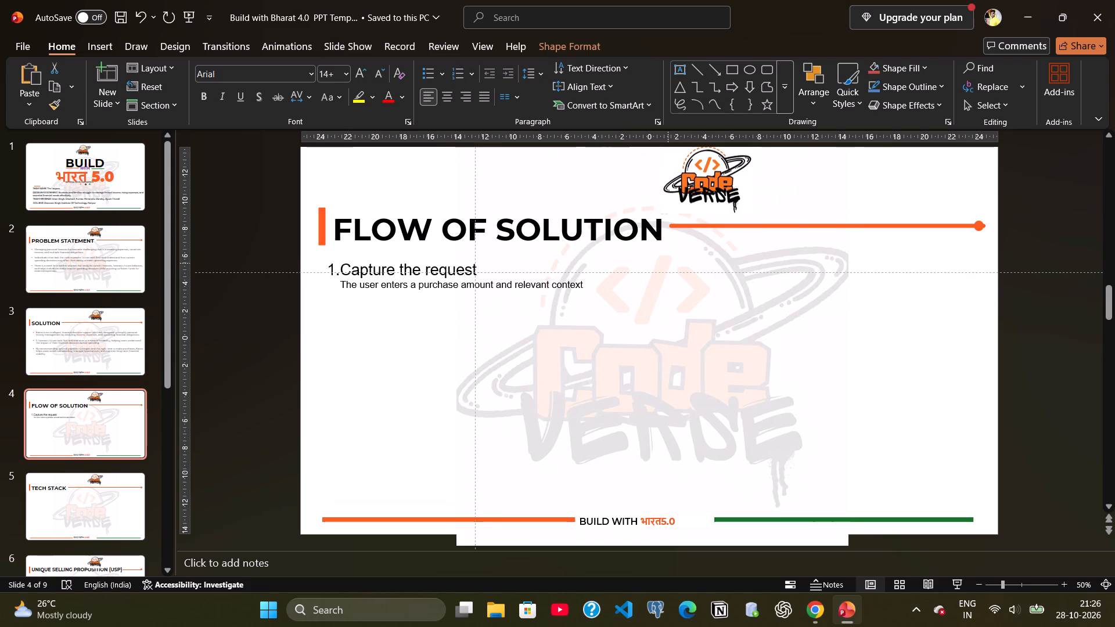
drag(667, 260, 672, 253)
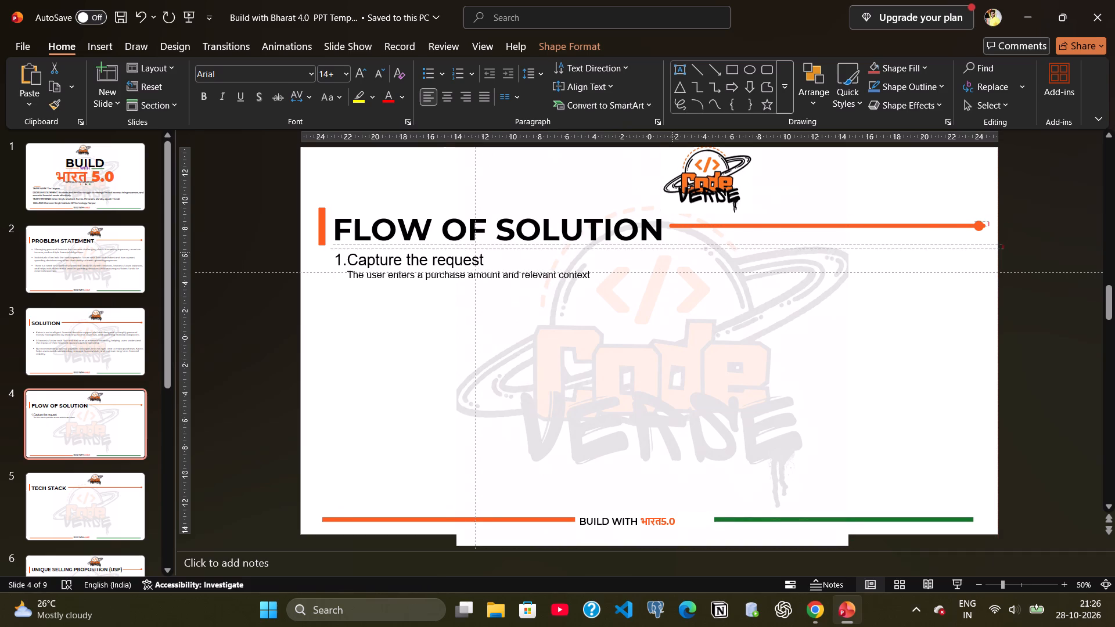
drag(672, 253, 675, 249)
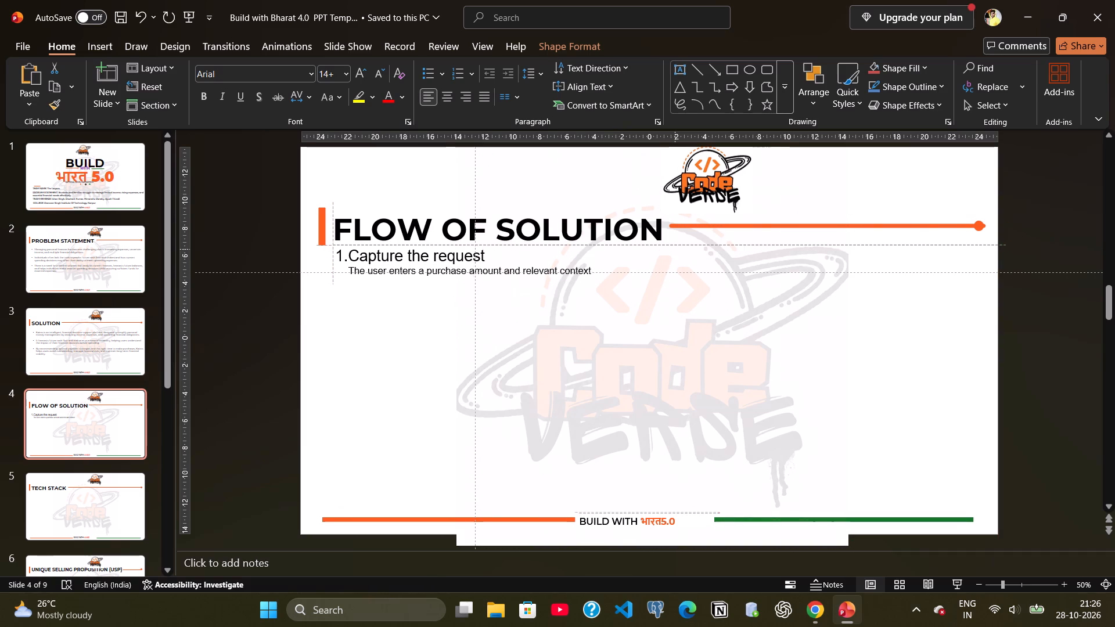
drag(675, 249, 673, 252)
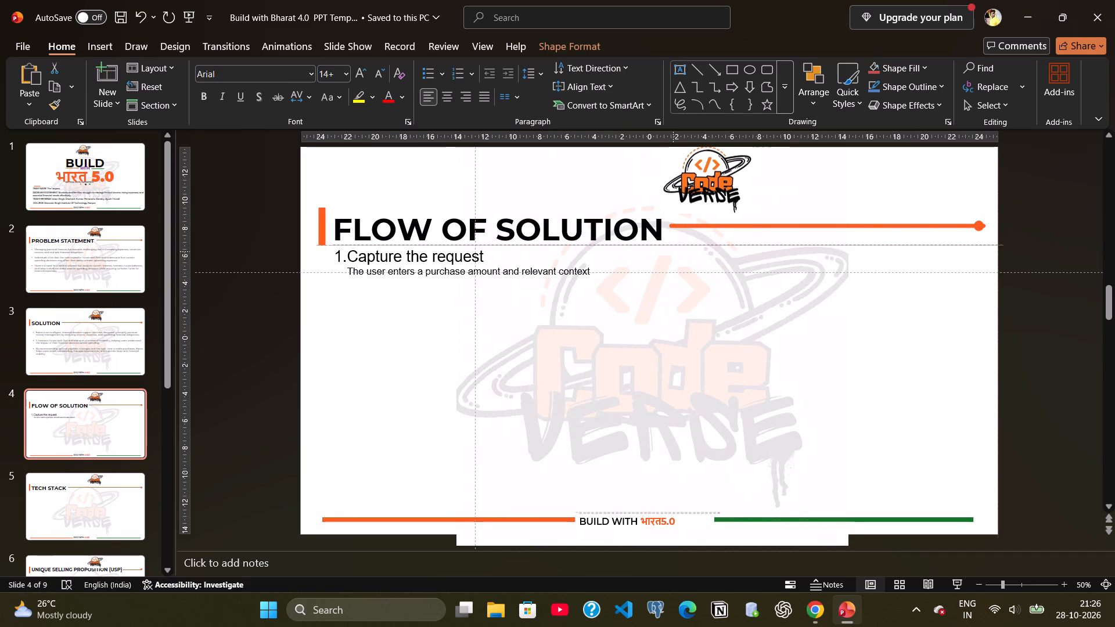
drag(673, 252, 675, 253)
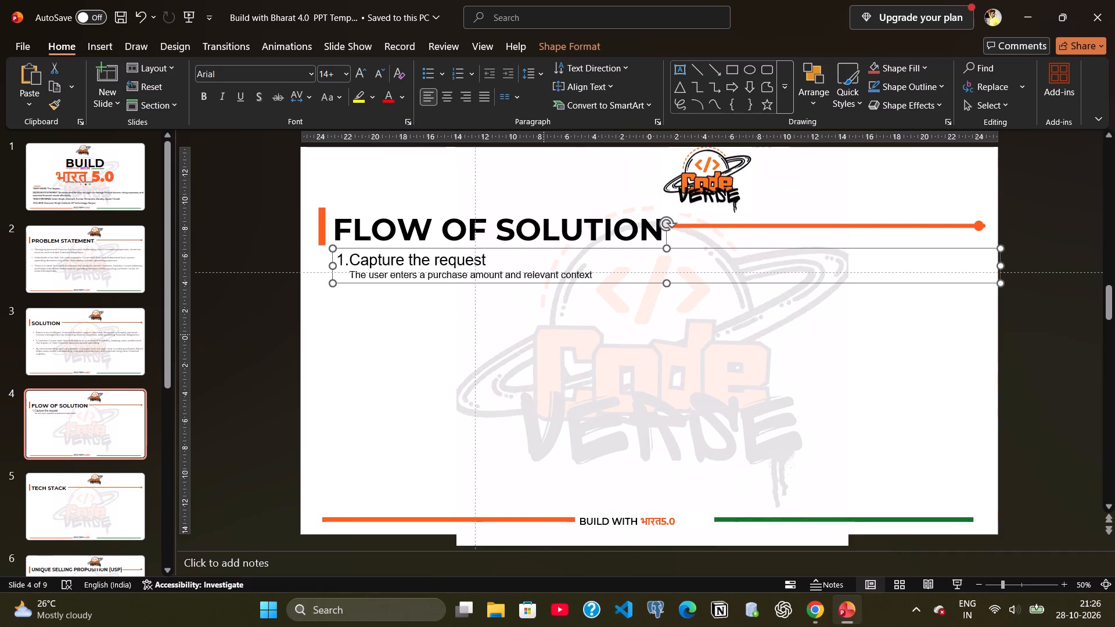
Add an empty line after the description "The user enters a purchase amount and relevant context".
click(629, 275)
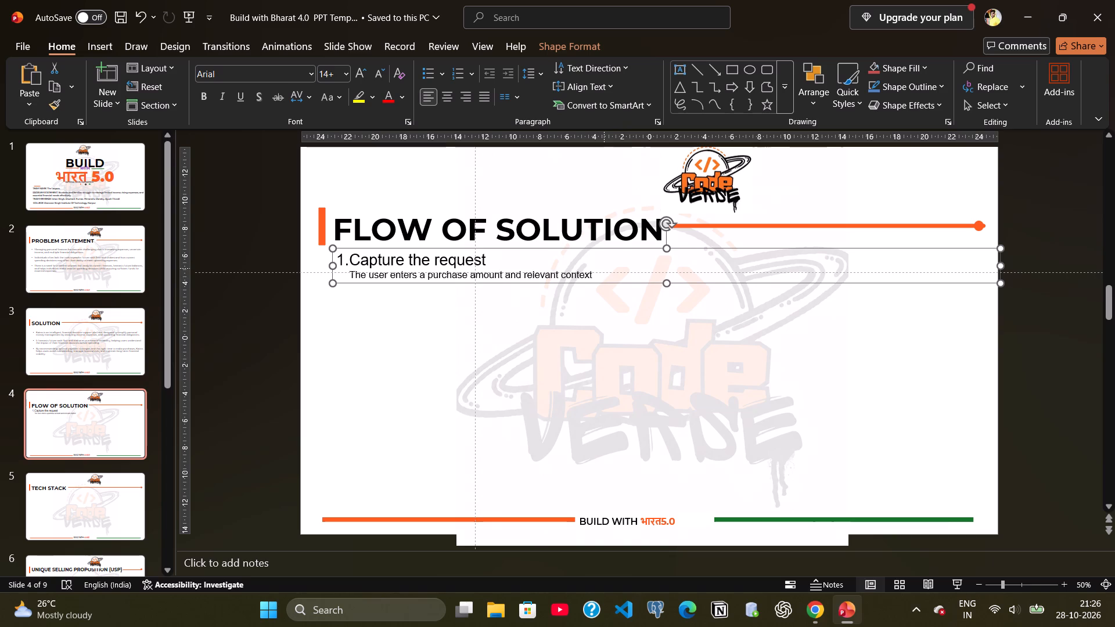
click(605, 267)
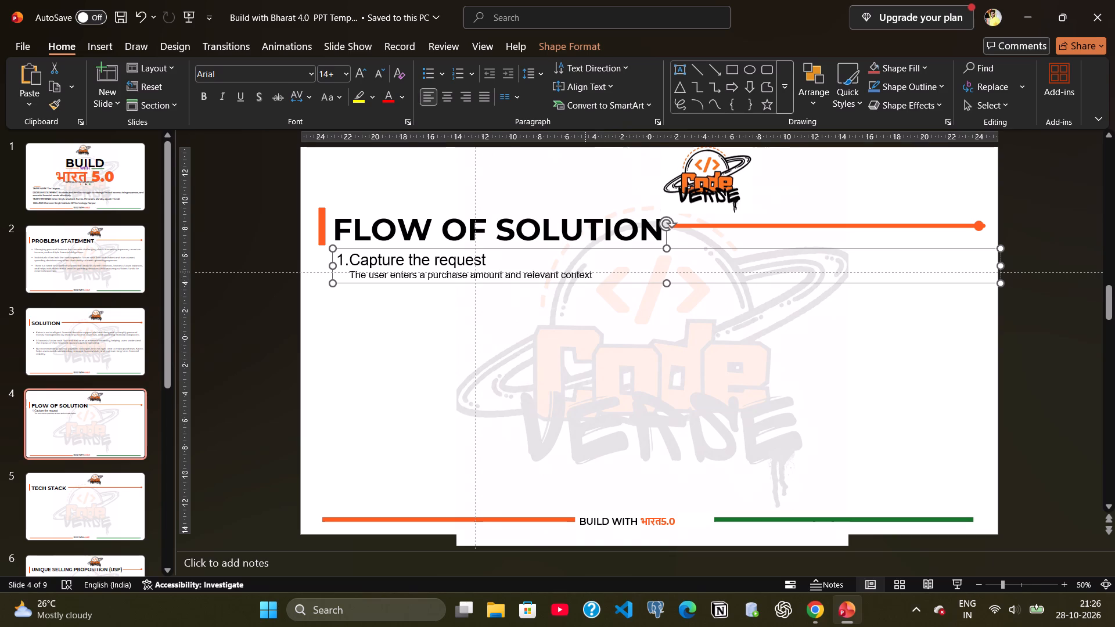
click(585, 272)
key(Right)
key(Right)
key(Right)
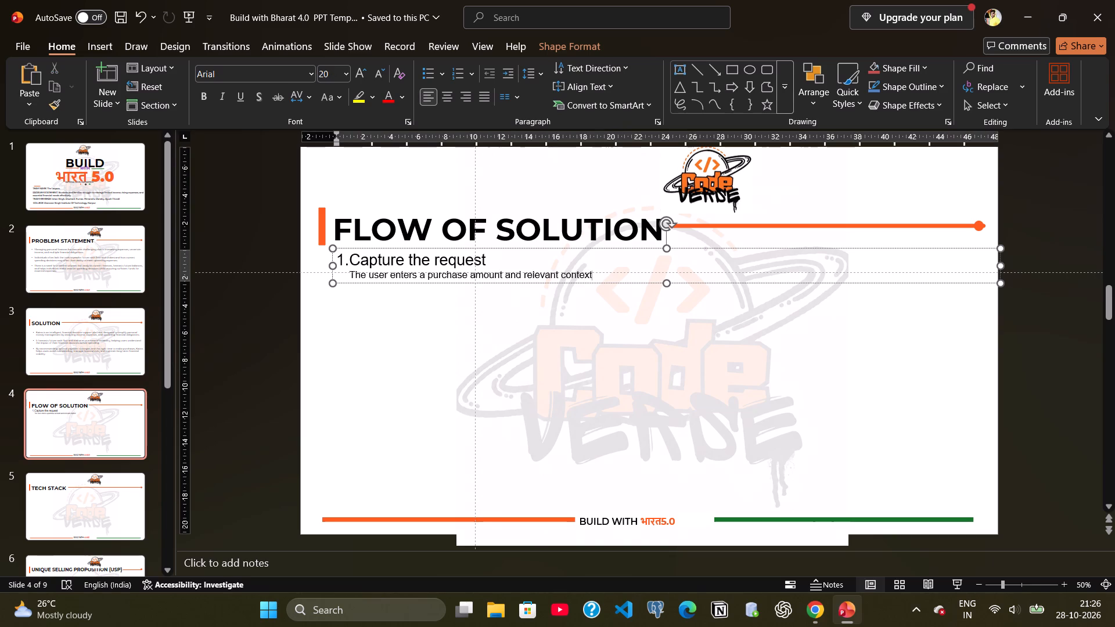
key(Return)
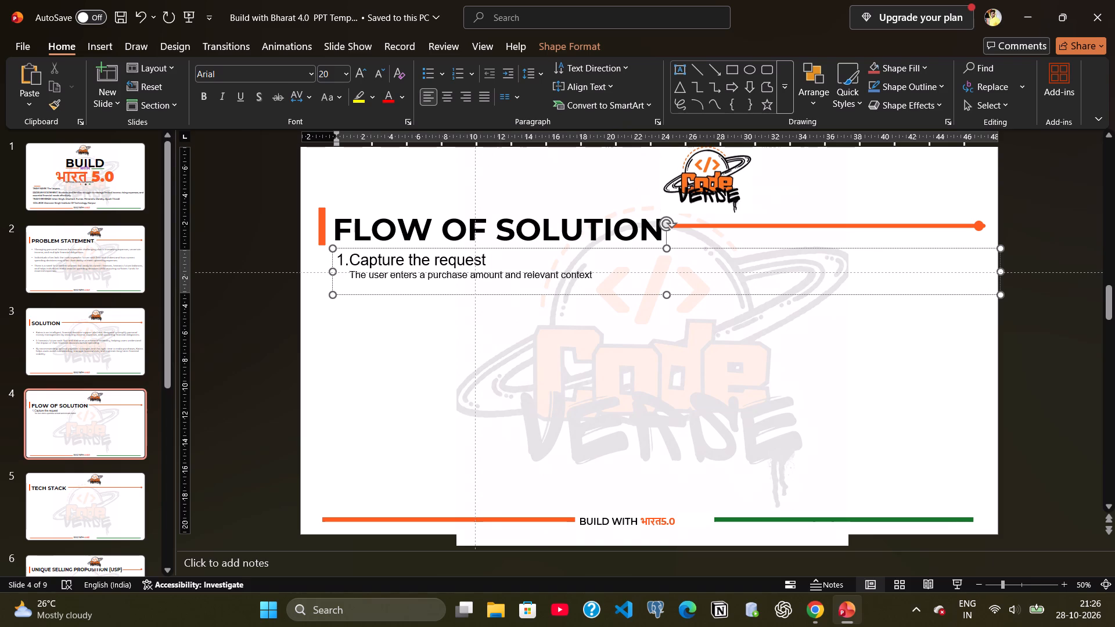
Copy step 2, "Collect and normalize evidence", with its description from the Kairos PDF into the slide's empty line below step 1.
click(802, 608)
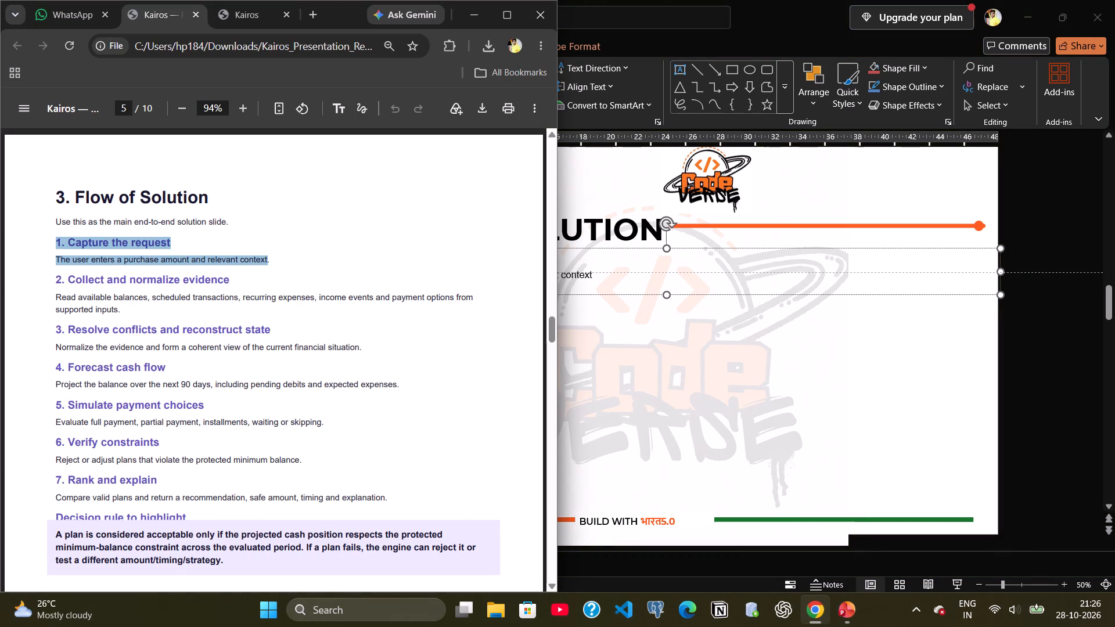
drag(55, 280, 104, 302)
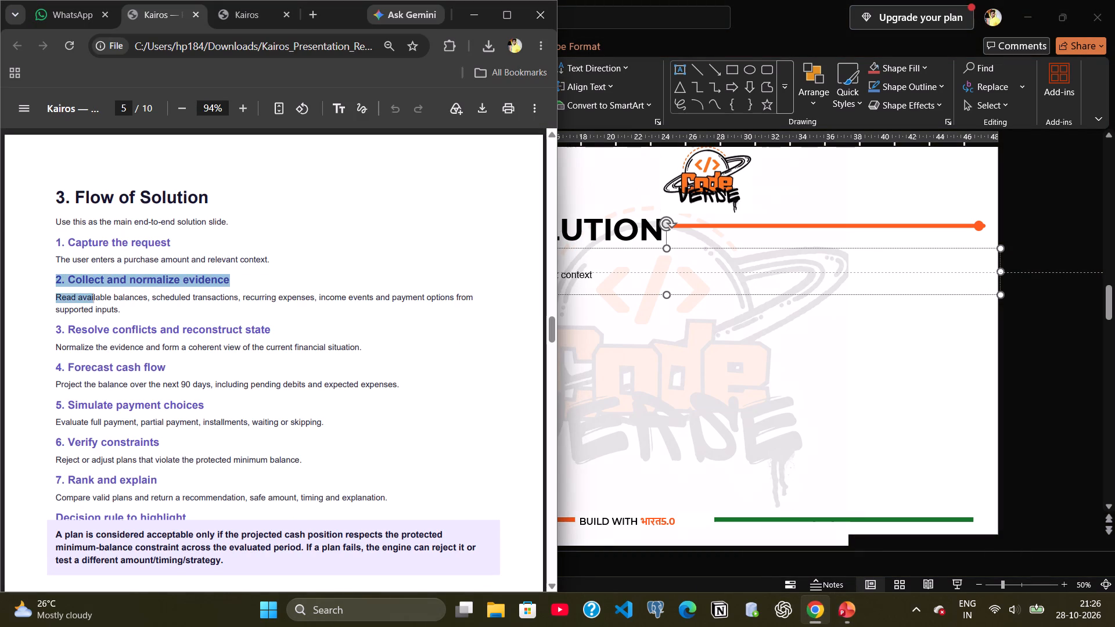
drag(104, 302, 127, 311)
key(ctrl+c)
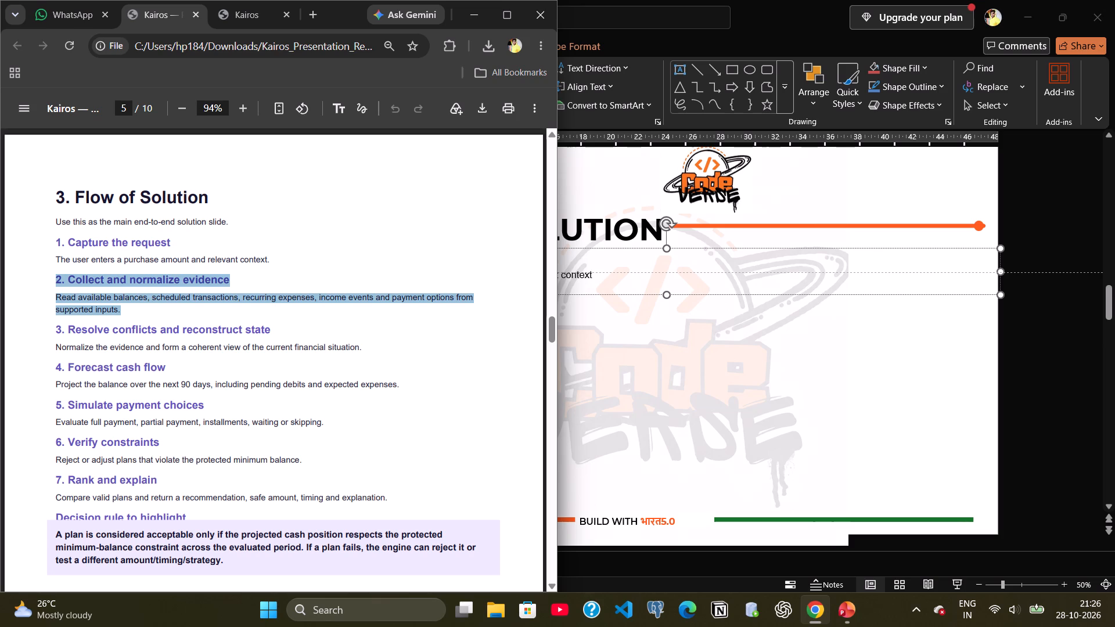
click(678, 349)
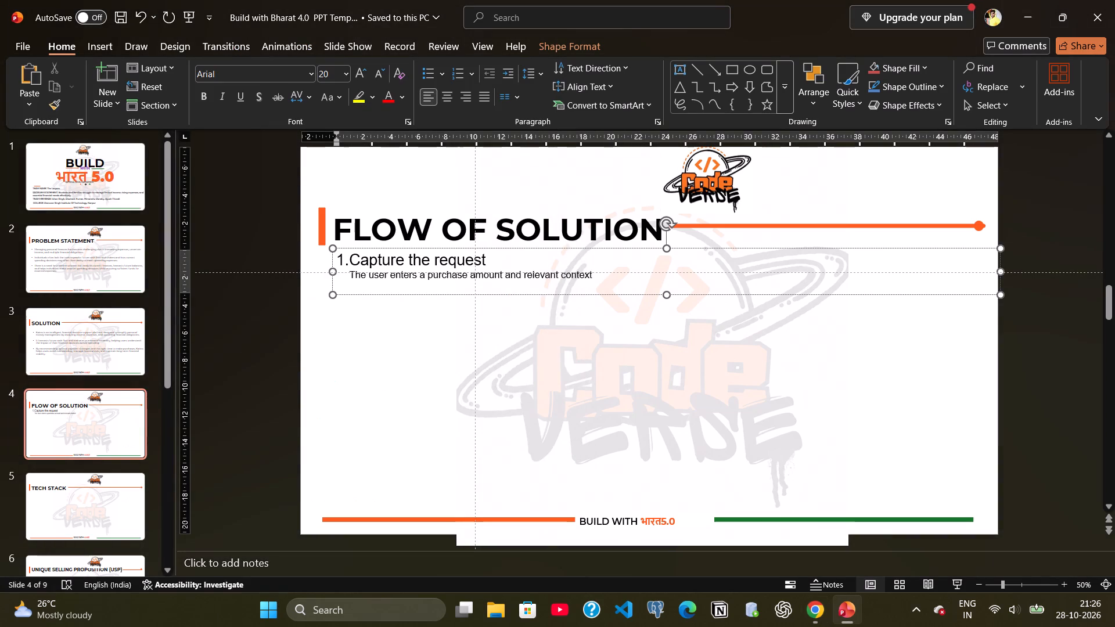
key(ctrl+v)
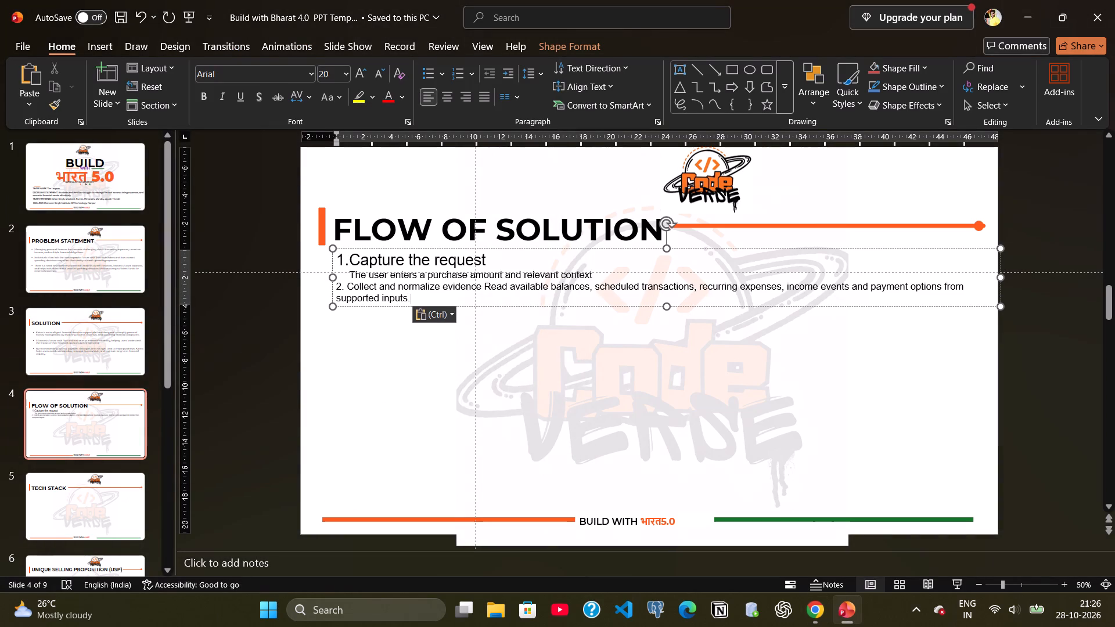
Break the description "Read available balances..." onto its own line after "evidence" and indent it with five leading spaces.
click(483, 287)
key(Return)
key(space)
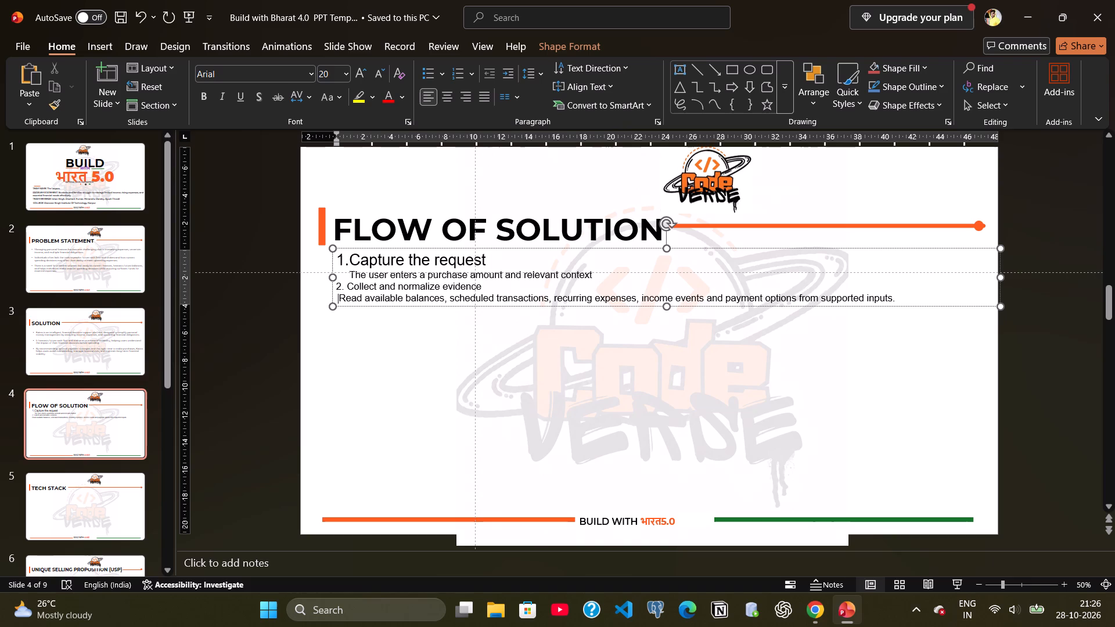
key(space)
key(space)
key(space)
key(space)
key(space)
key(BackSpace)
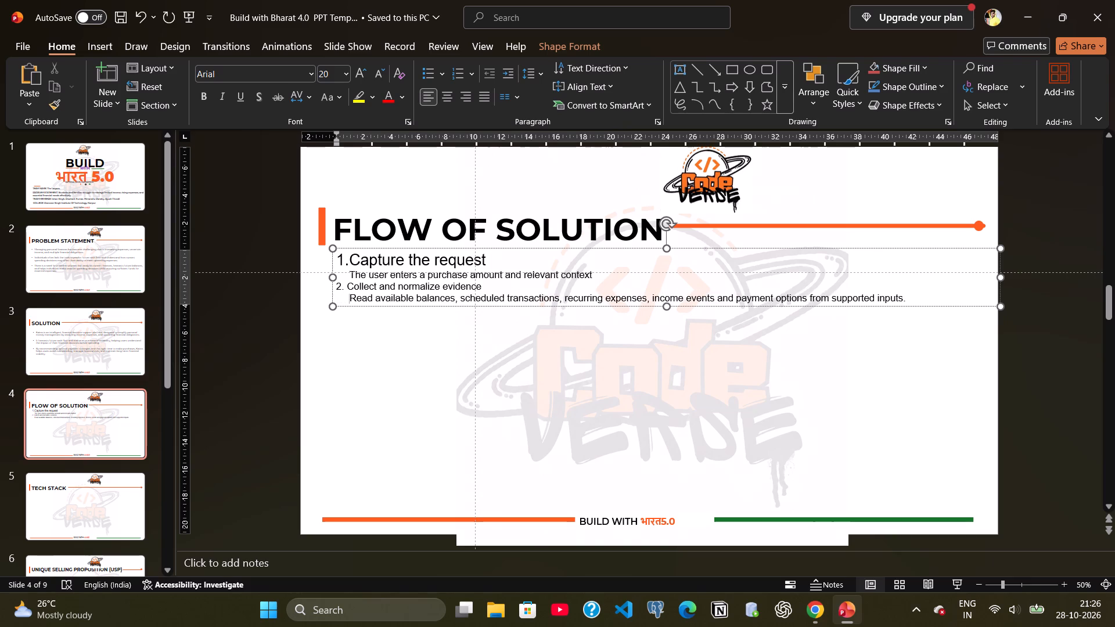
Set the font size of the heading line "2. Collect and normalize evidence" to 28.
drag(336, 289, 369, 291)
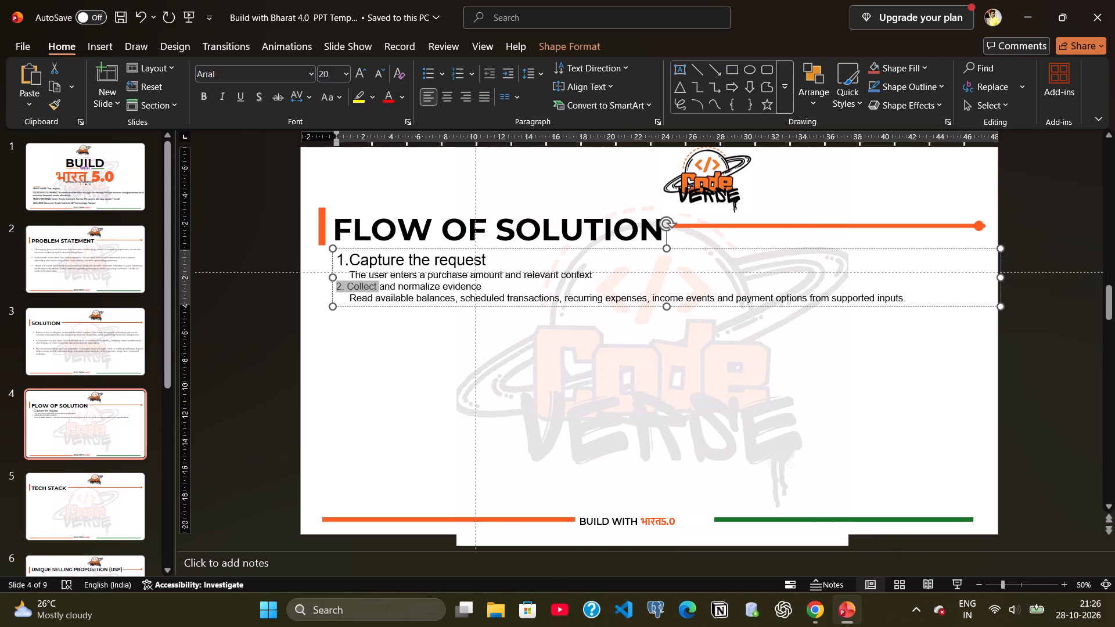
drag(369, 291, 488, 287)
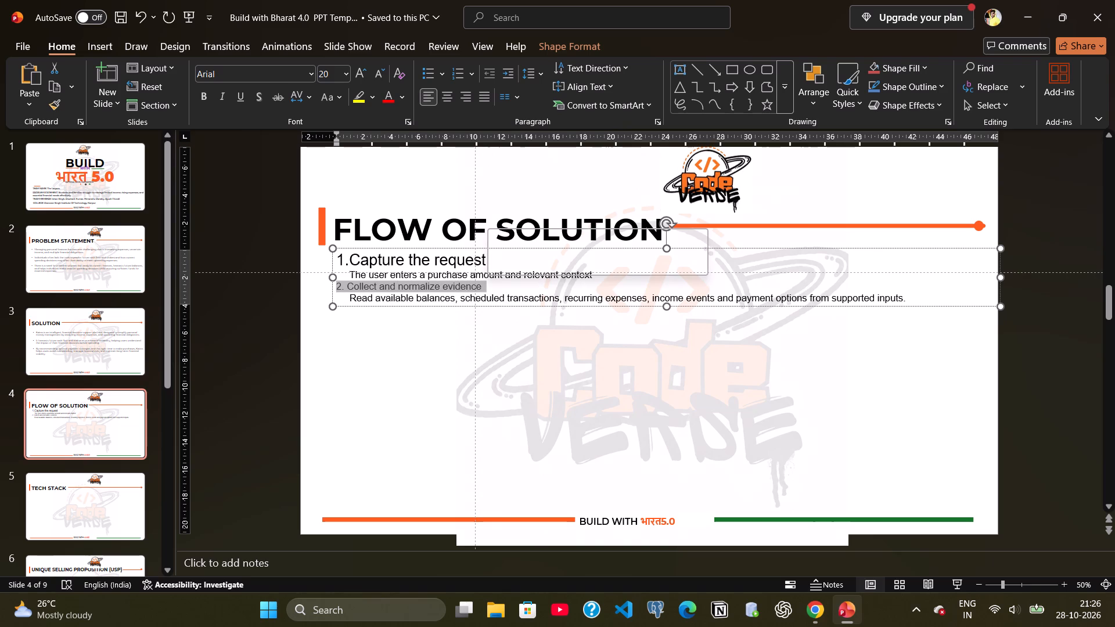
click(344, 73)
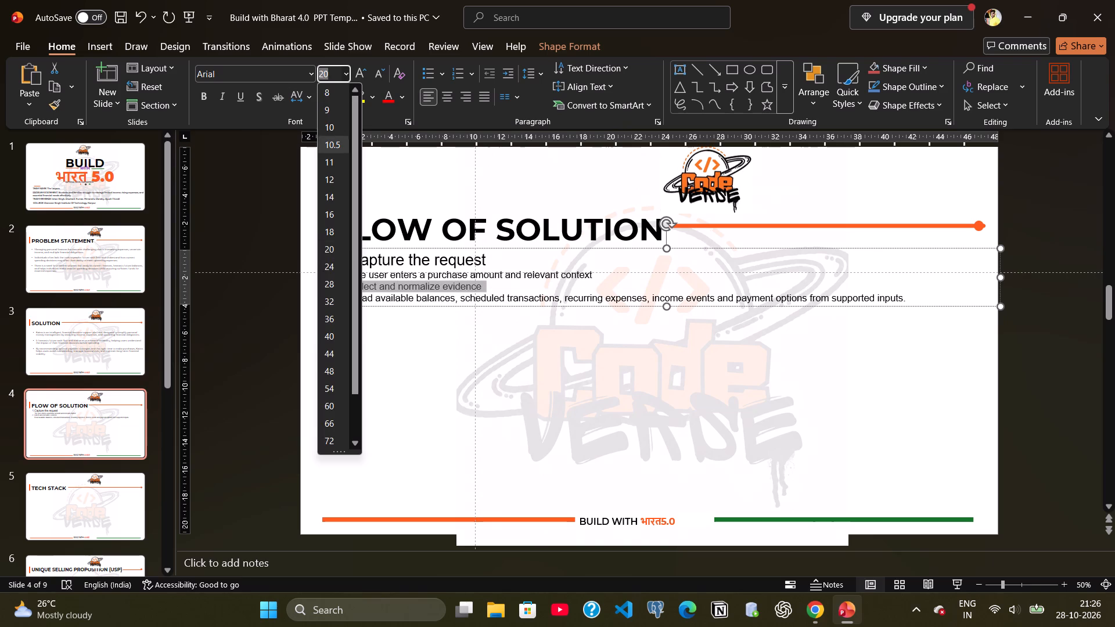
click(328, 279)
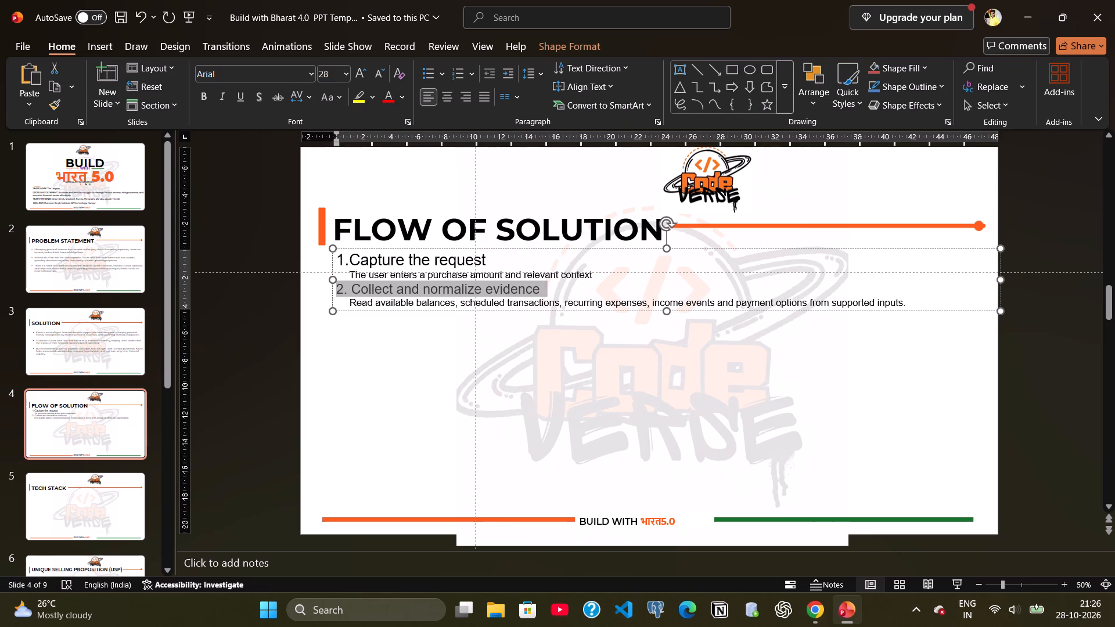
click(382, 326)
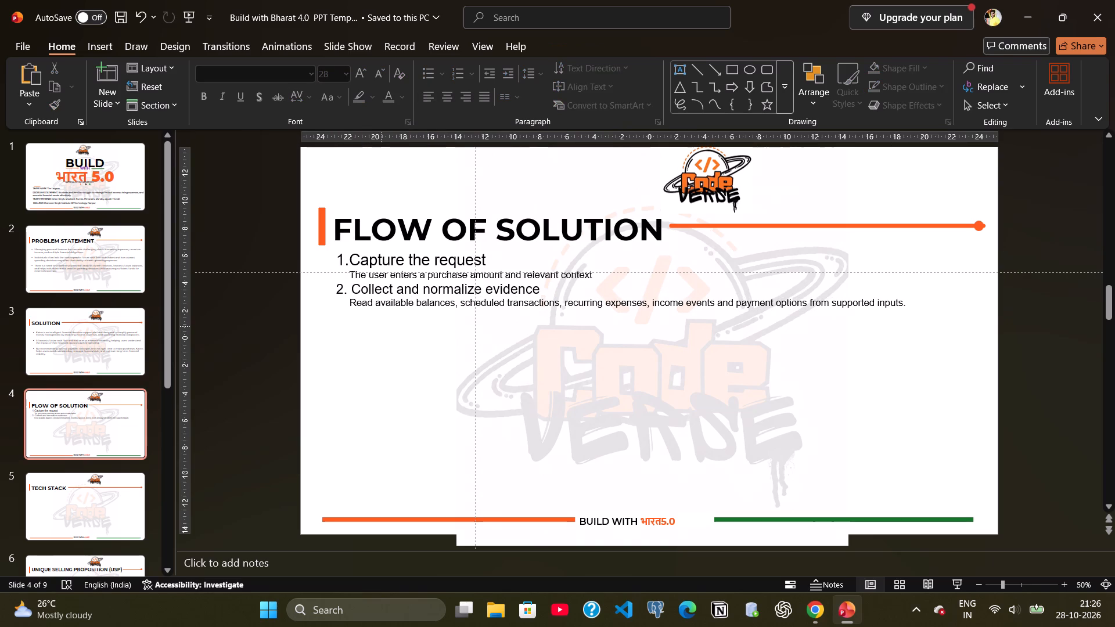
Add one more leading space to the "Read available balances" description so it starts beneath the word "Collect".
click(351, 304)
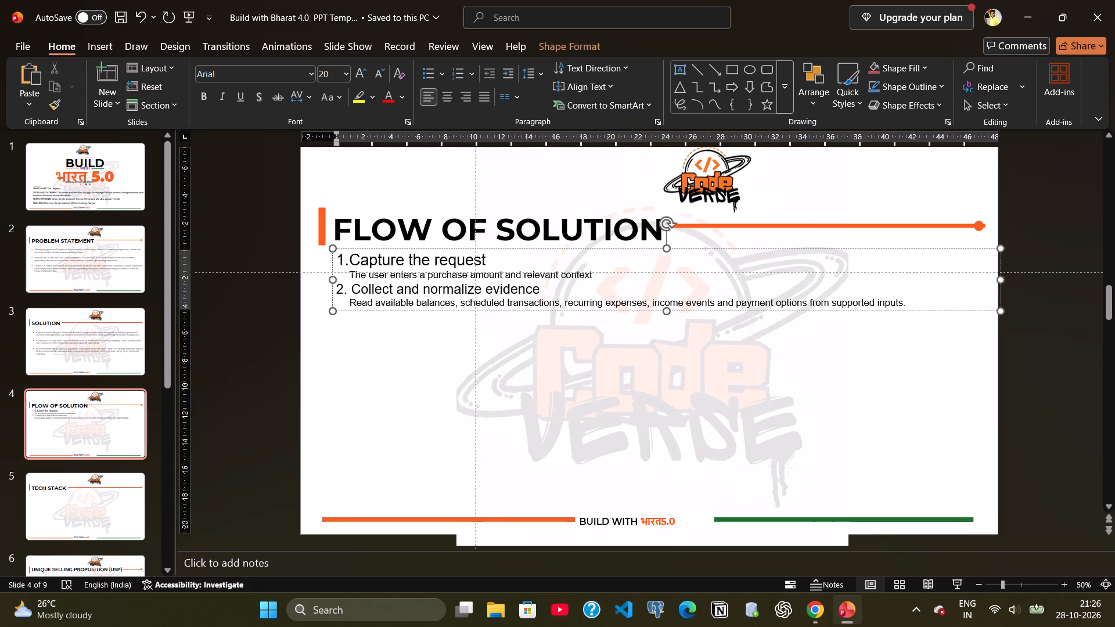
key(space)
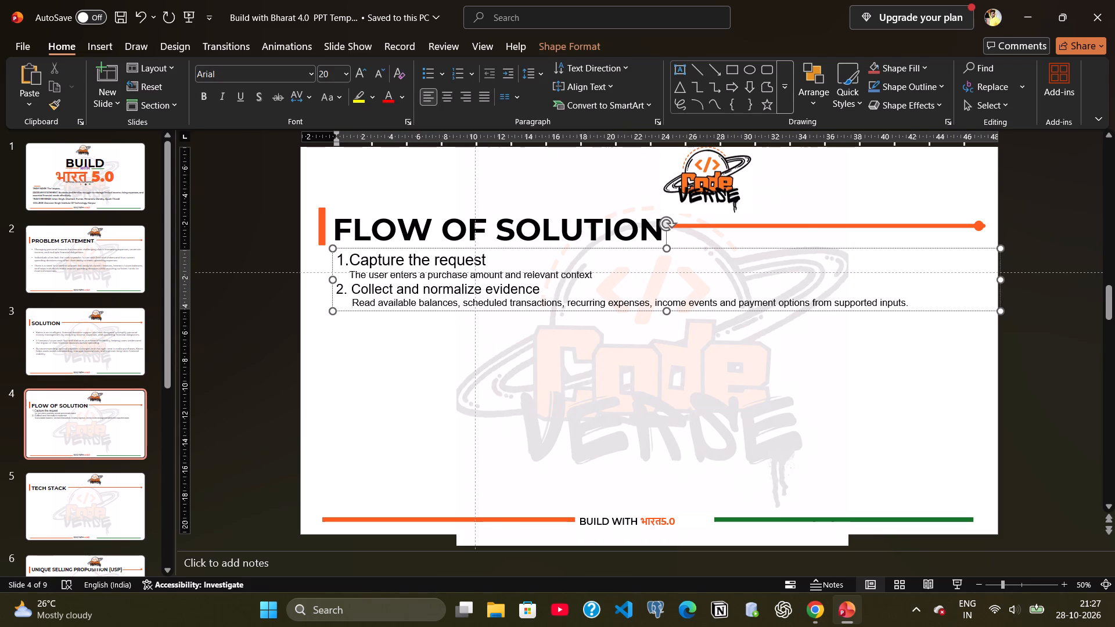
click(351, 271)
click(390, 275)
Place the text cursor at the end of the step 2 description, after "supported inputs.".
click(924, 302)
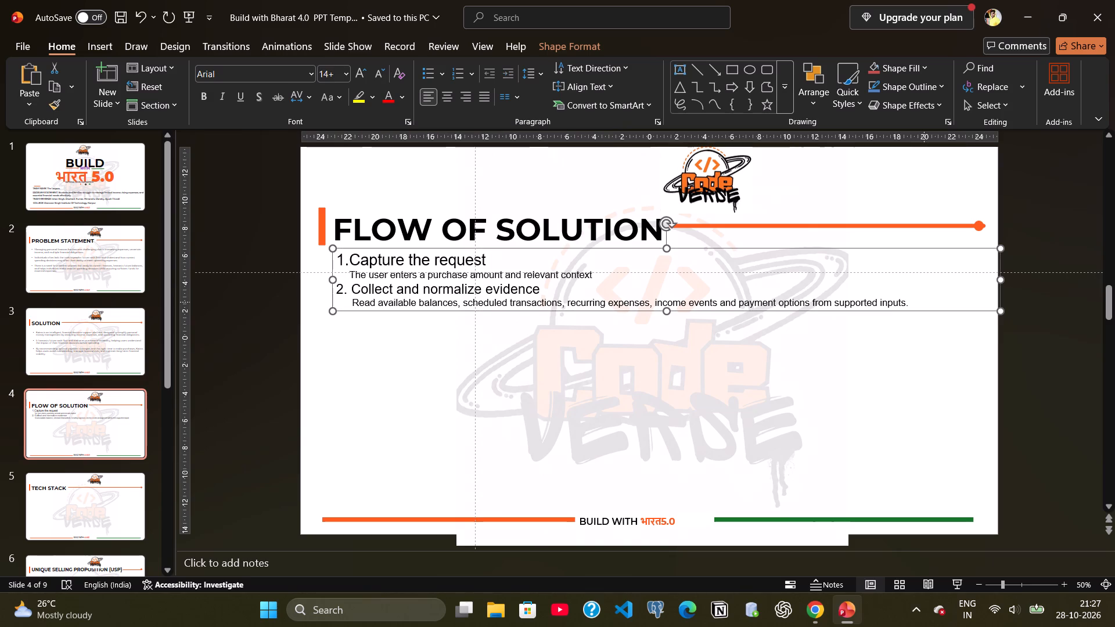
click(910, 302)
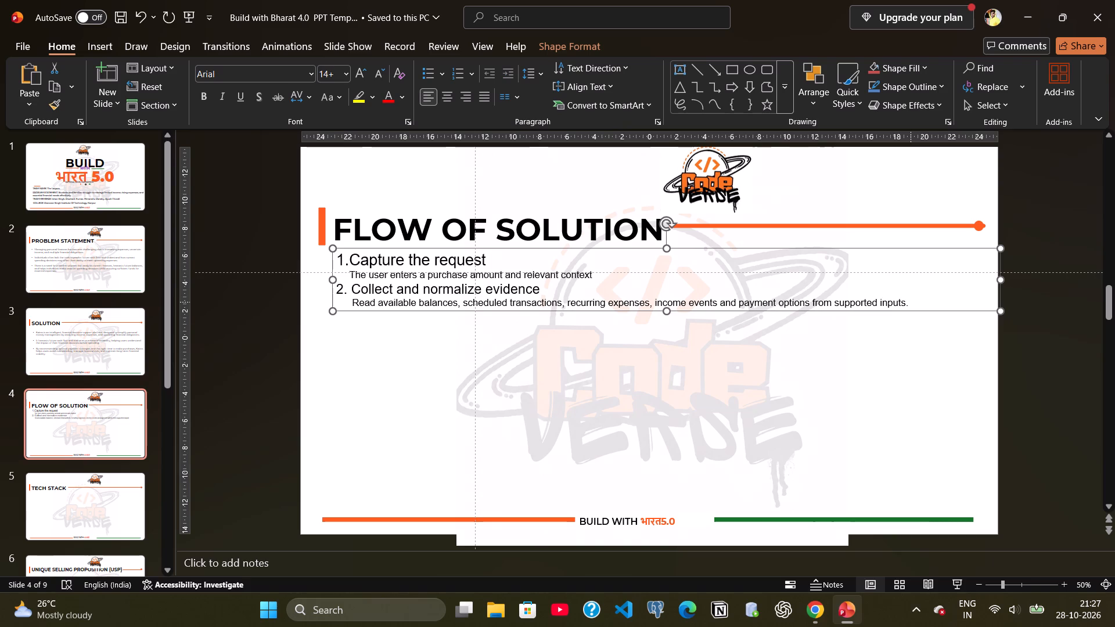
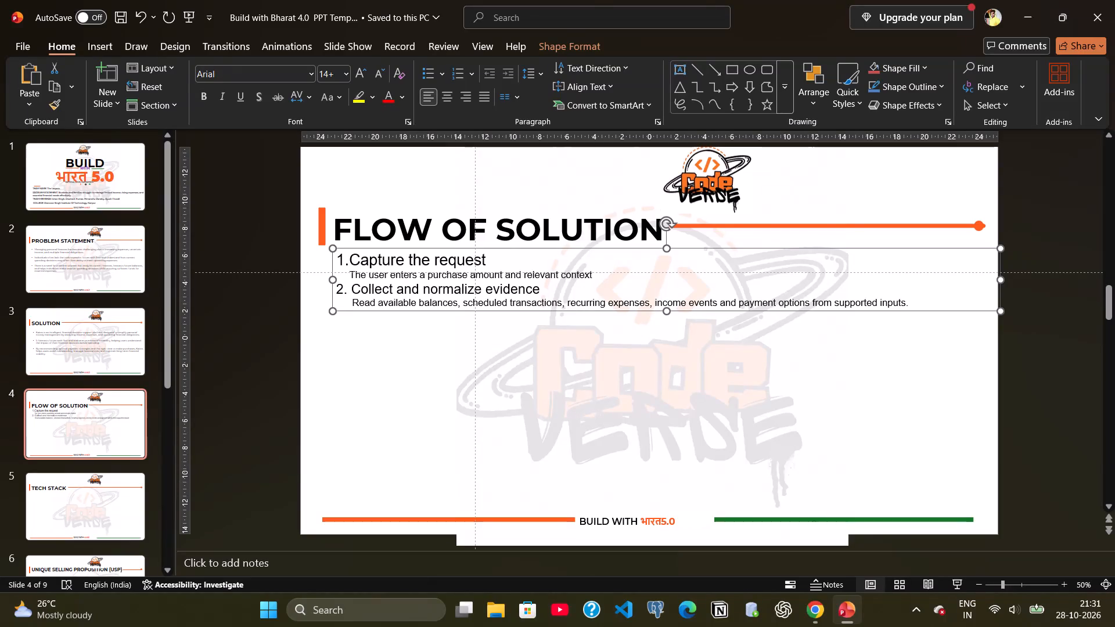
Switch to the Kairos PDF in Chrome and review its pages from Flow of Solution through the Workflow Diagram.
click(801, 622)
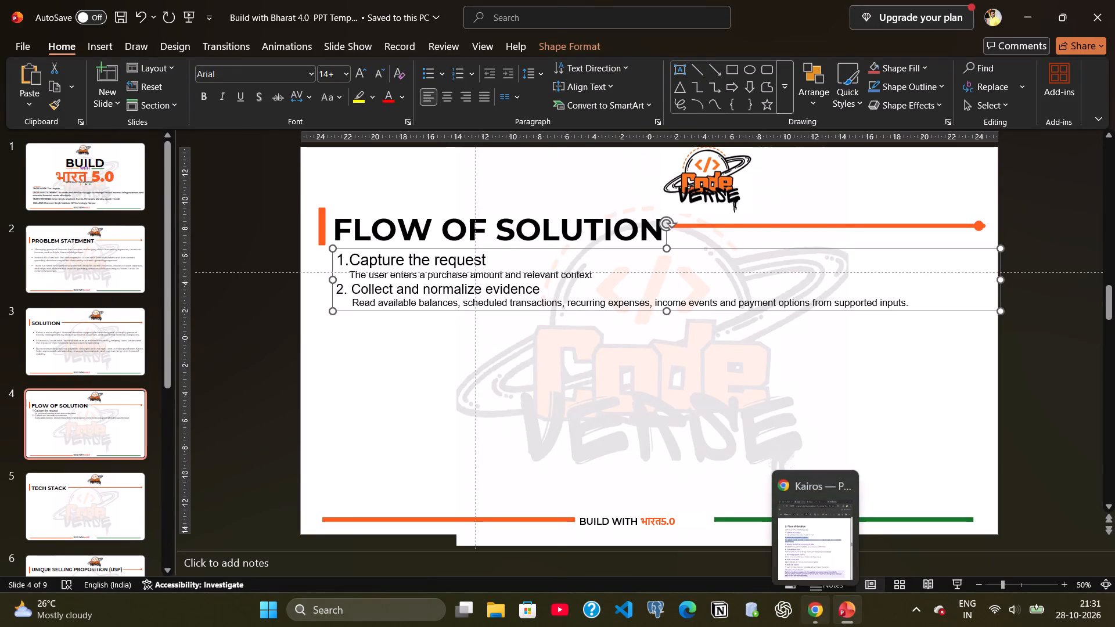
scroll(542, 496, down, 2)
scroll(426, 436, down, 2)
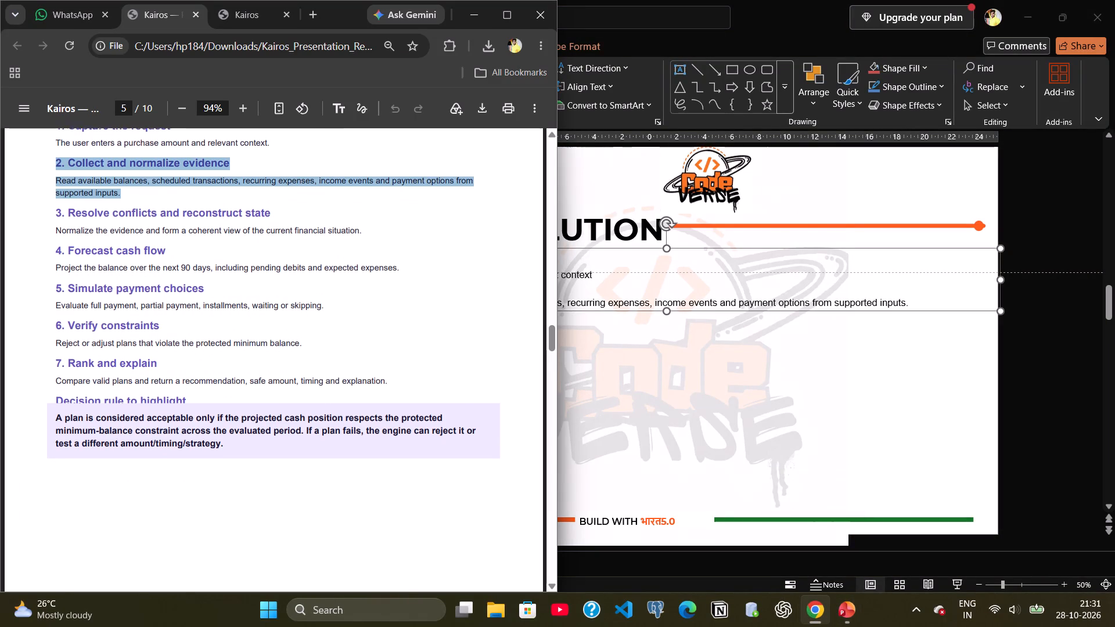
scroll(426, 436, down, 7)
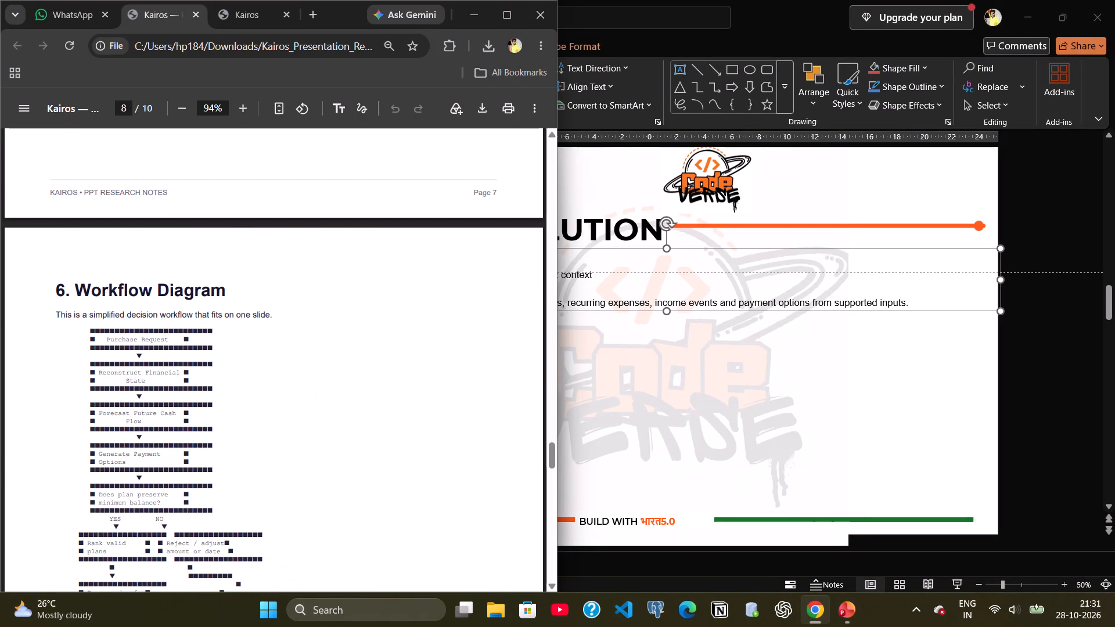
scroll(268, 424, down, 1)
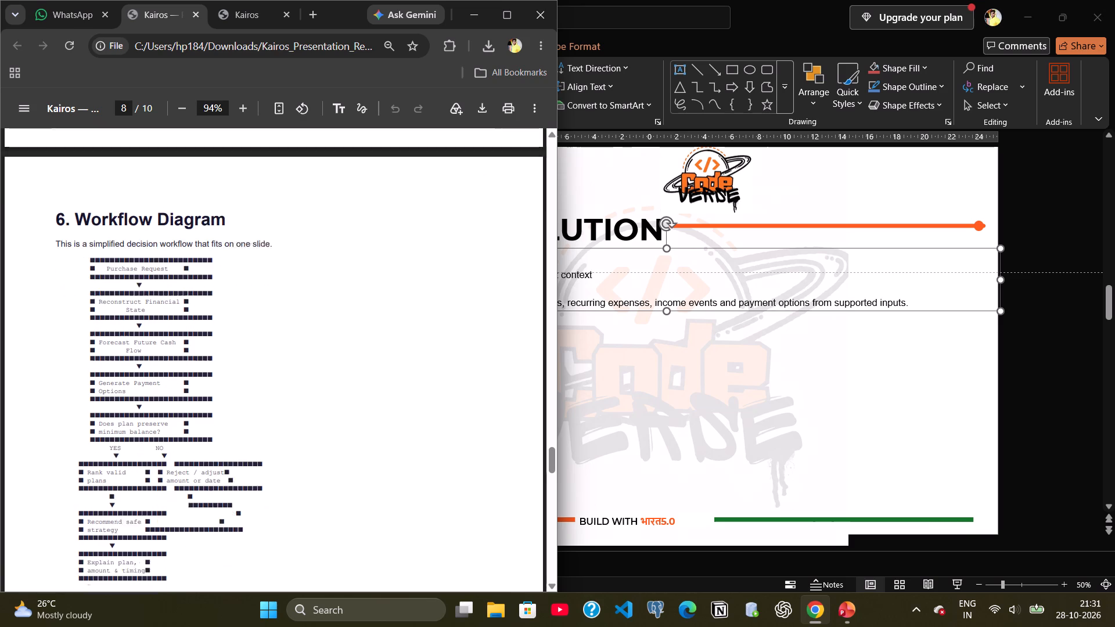
scroll(268, 424, down, 2)
scroll(268, 424, up, 1)
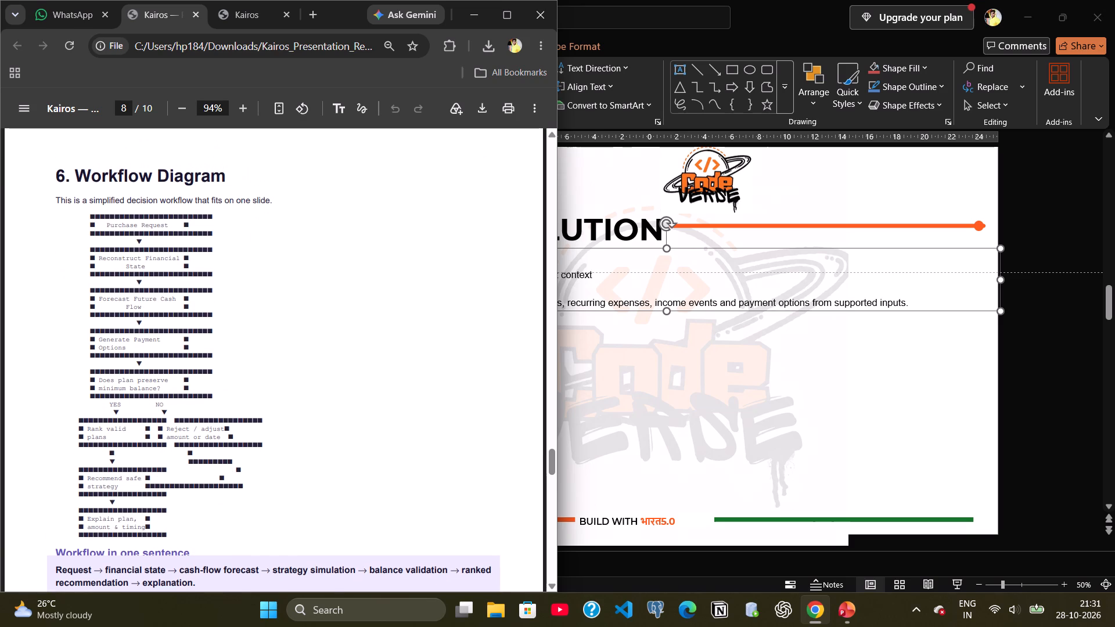
scroll(268, 424, up, 4)
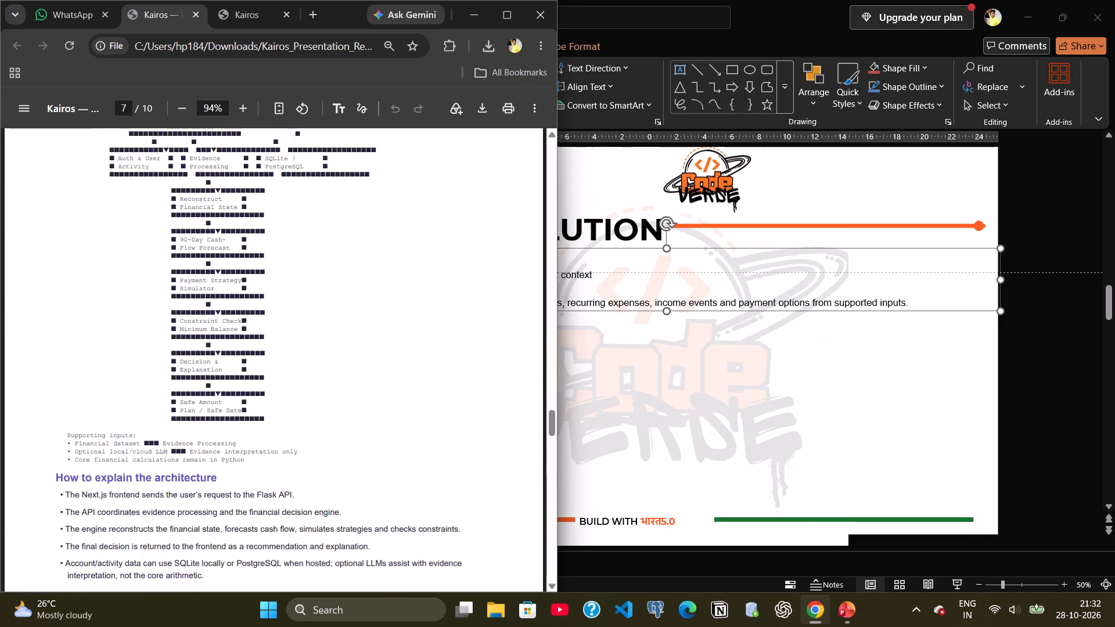
scroll(268, 424, up, 4)
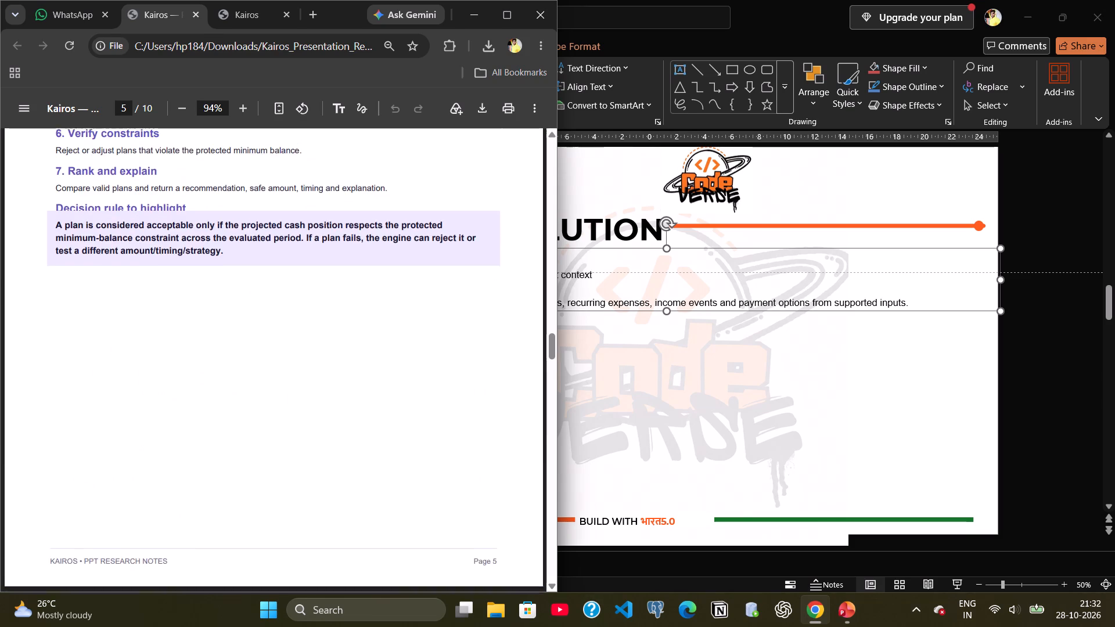
scroll(268, 424, up, 3)
scroll(268, 424, down, 1)
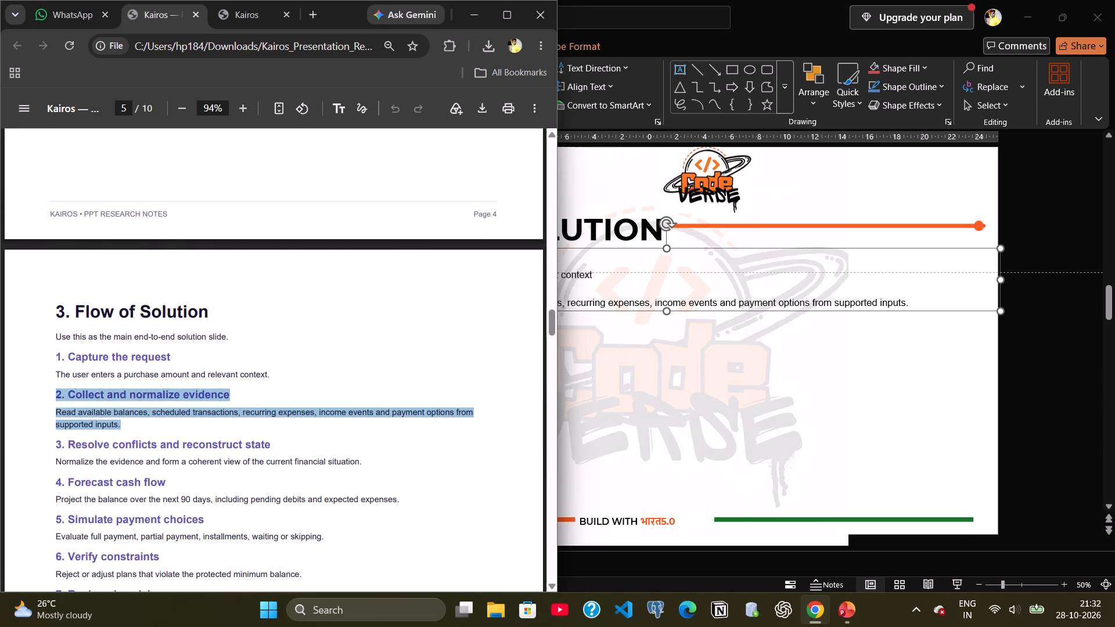
scroll(268, 424, down, 1)
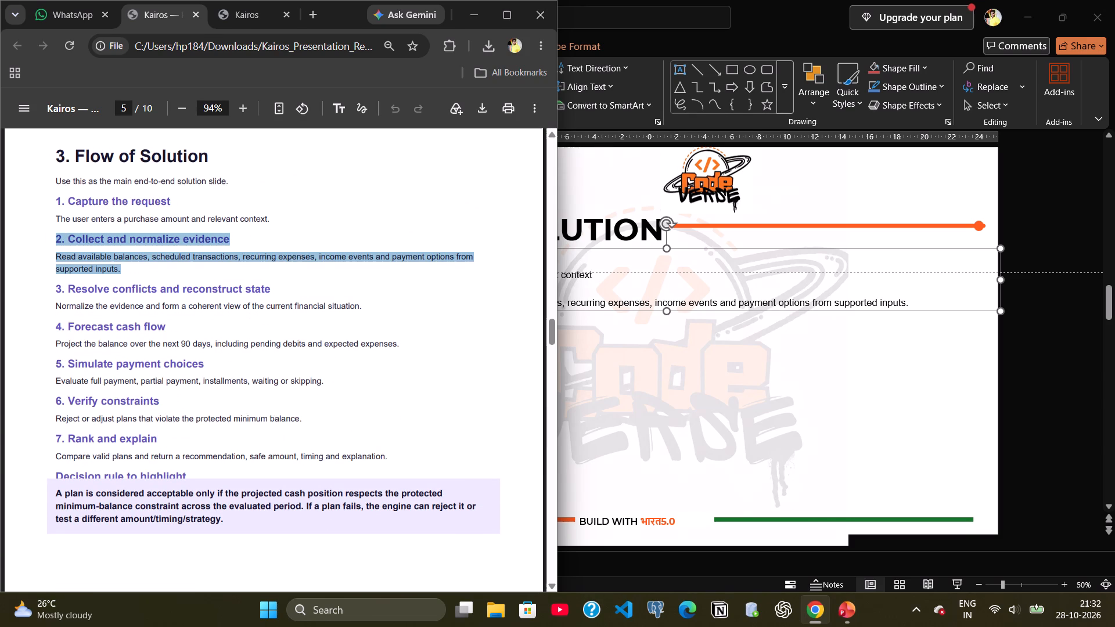
Capture a screenshot of the complete diagram under "6. Workflow Diagram" in the PDF, from "Purchase Request" down to "Explain plan, amount & timing".
click(384, 228)
scroll(384, 228, down, 5)
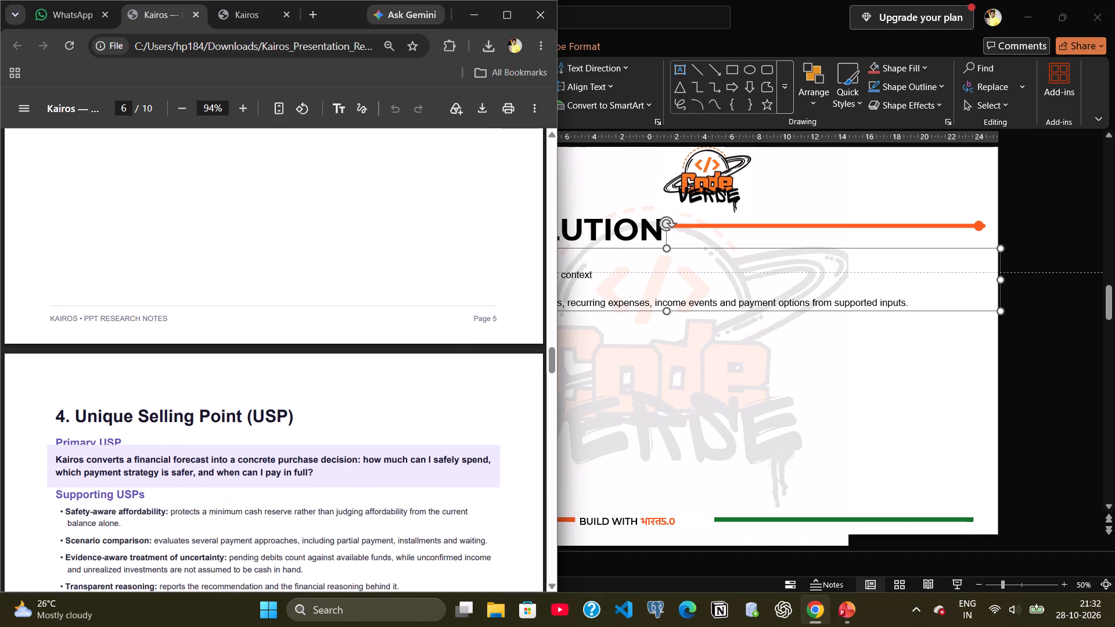
scroll(384, 228, down, 6)
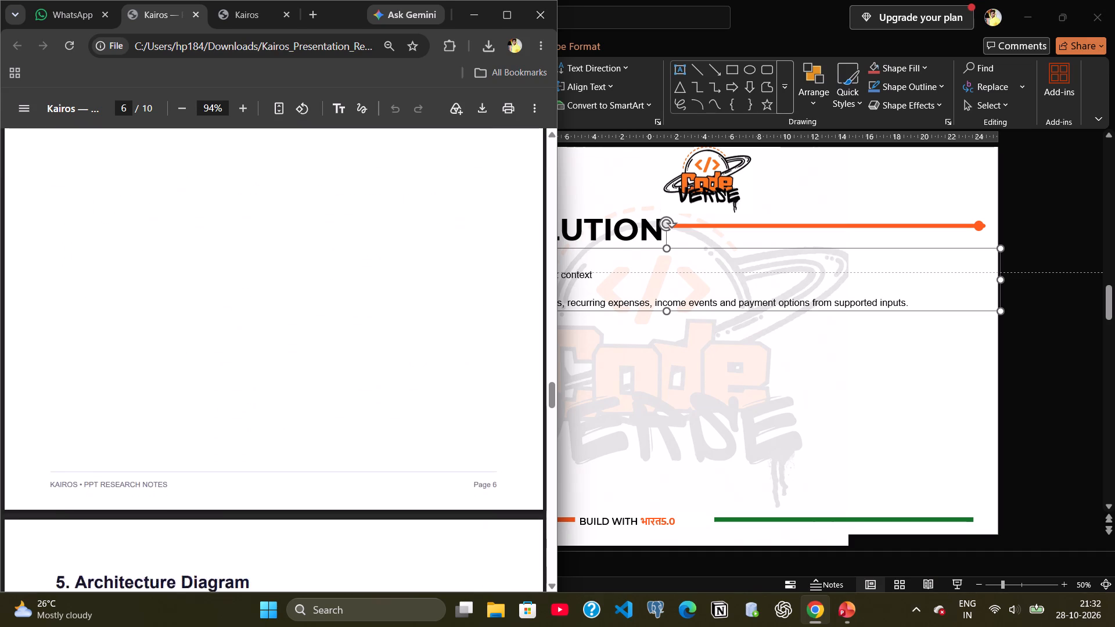
scroll(384, 228, down, 3)
scroll(384, 228, up, 1)
scroll(384, 228, down, 1)
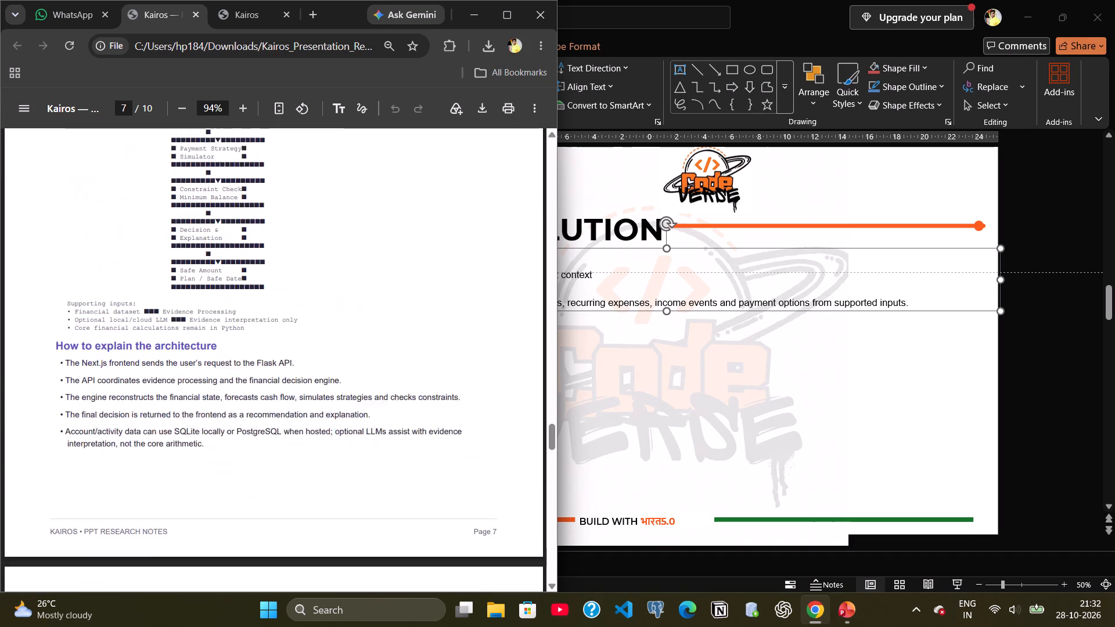
scroll(384, 228, down, 4)
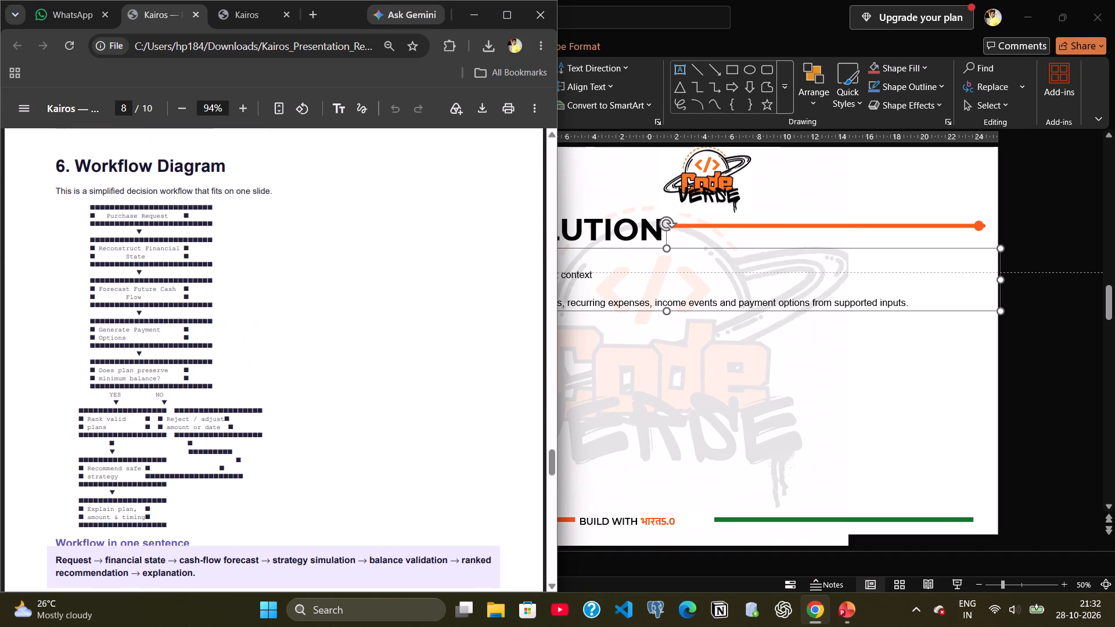
scroll(384, 228, down, 1)
key(Print)
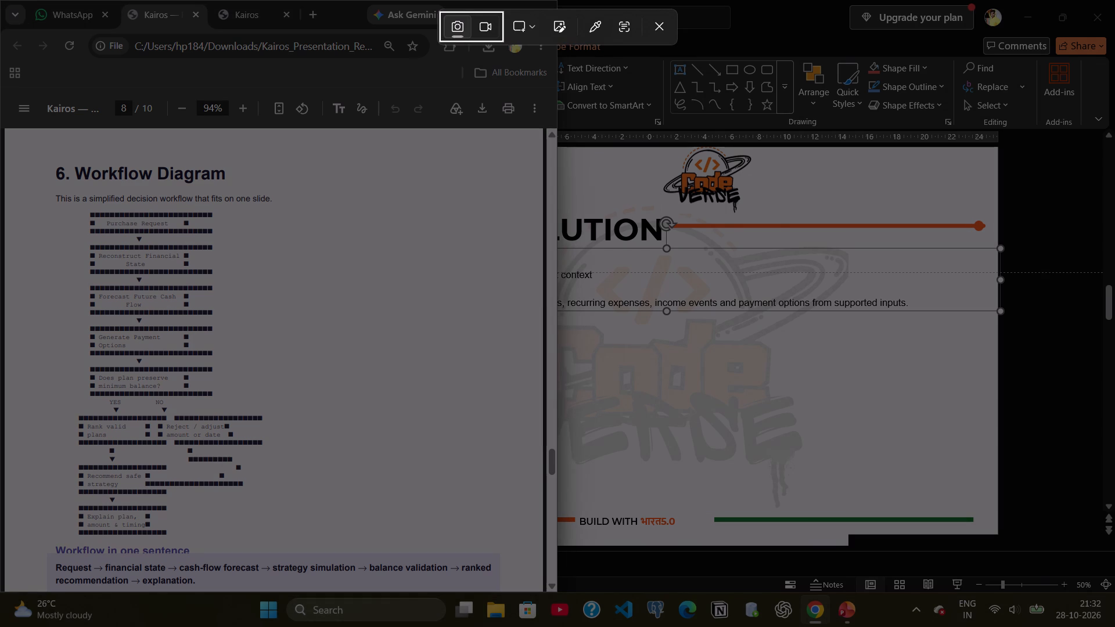
drag(69, 210, 291, 511)
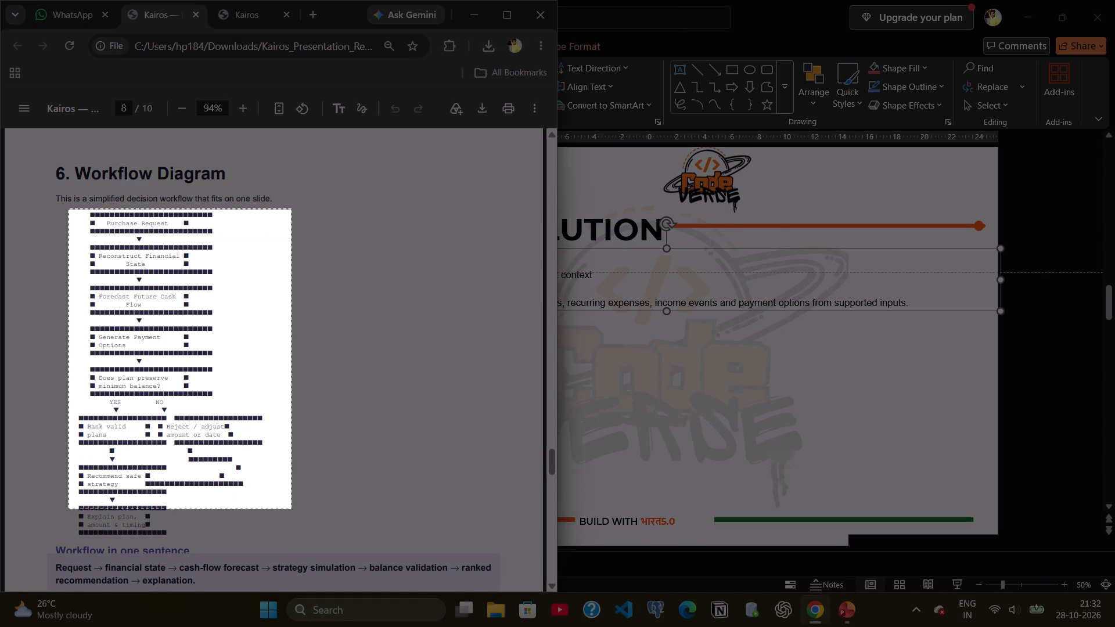
drag(291, 511, 298, 542)
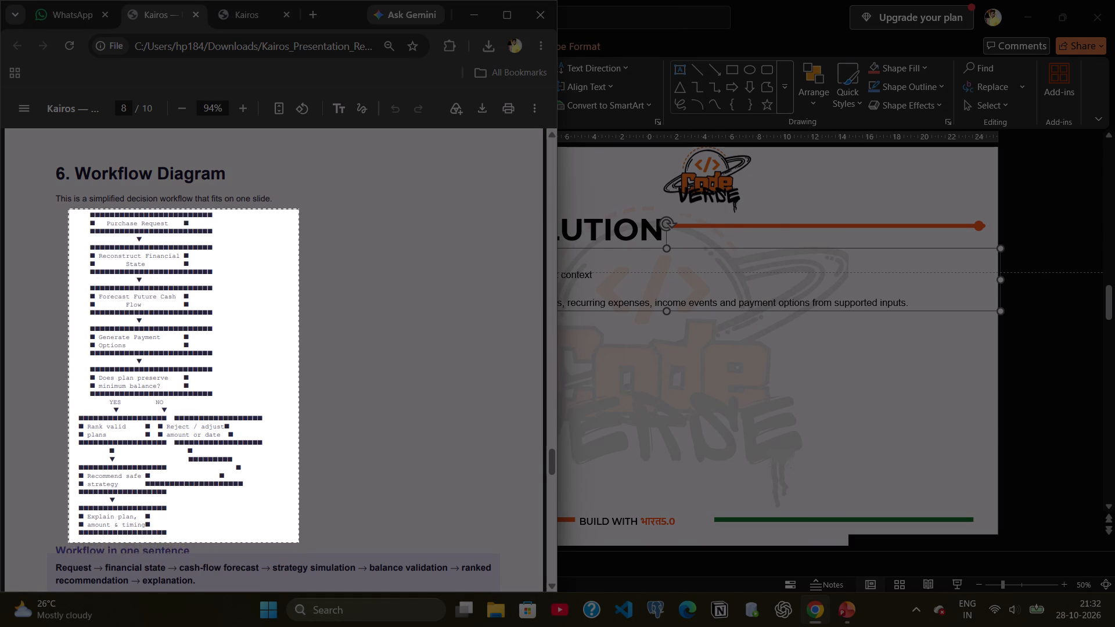
drag(298, 542, 298, 539)
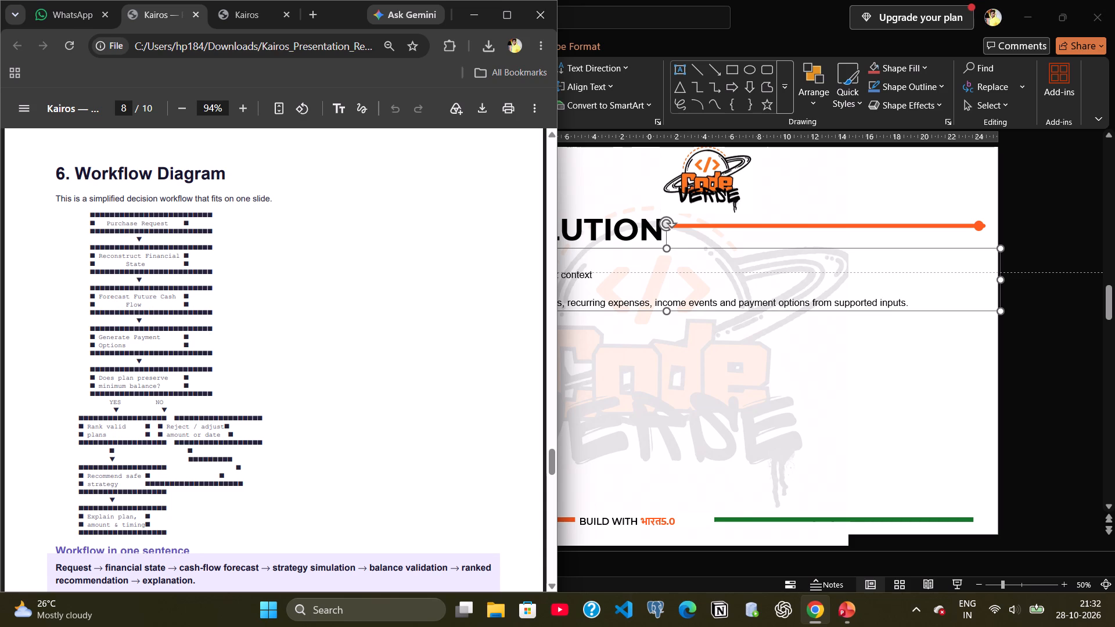
Open the captured workflow diagram in Snipping Tool, copy the image to the clipboard and close the window.
click(886, 394)
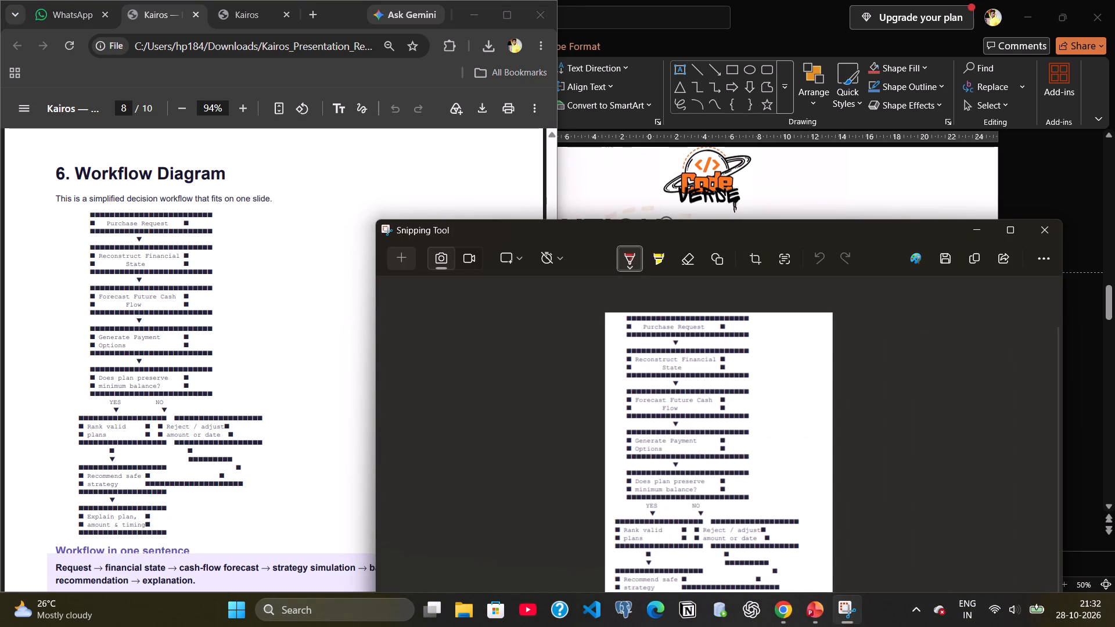
click(735, 394)
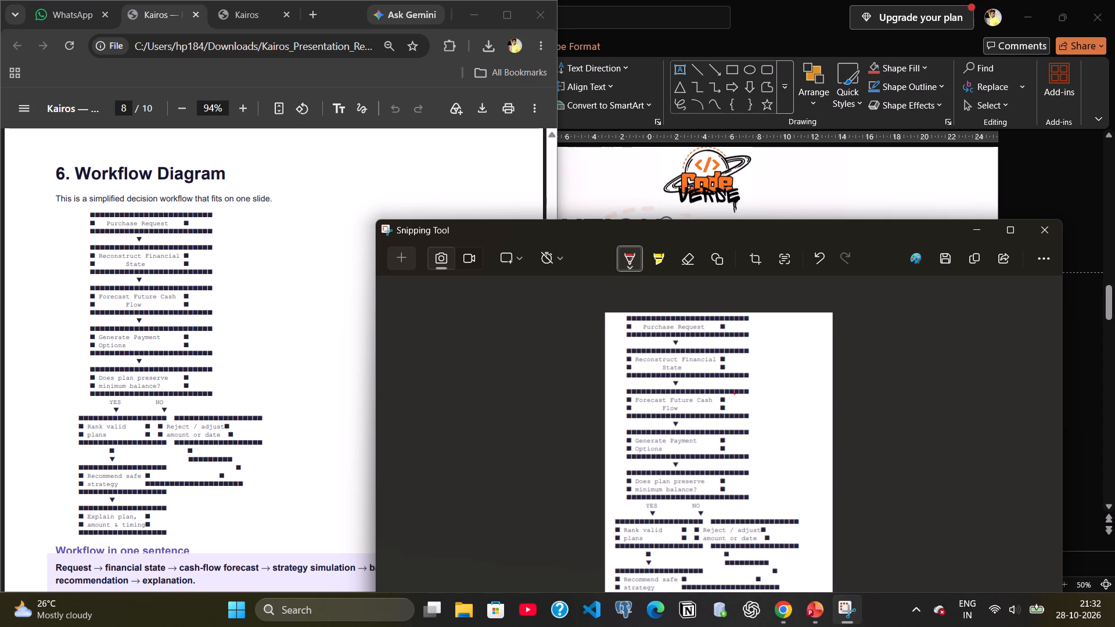
right_click(719, 400)
click(744, 452)
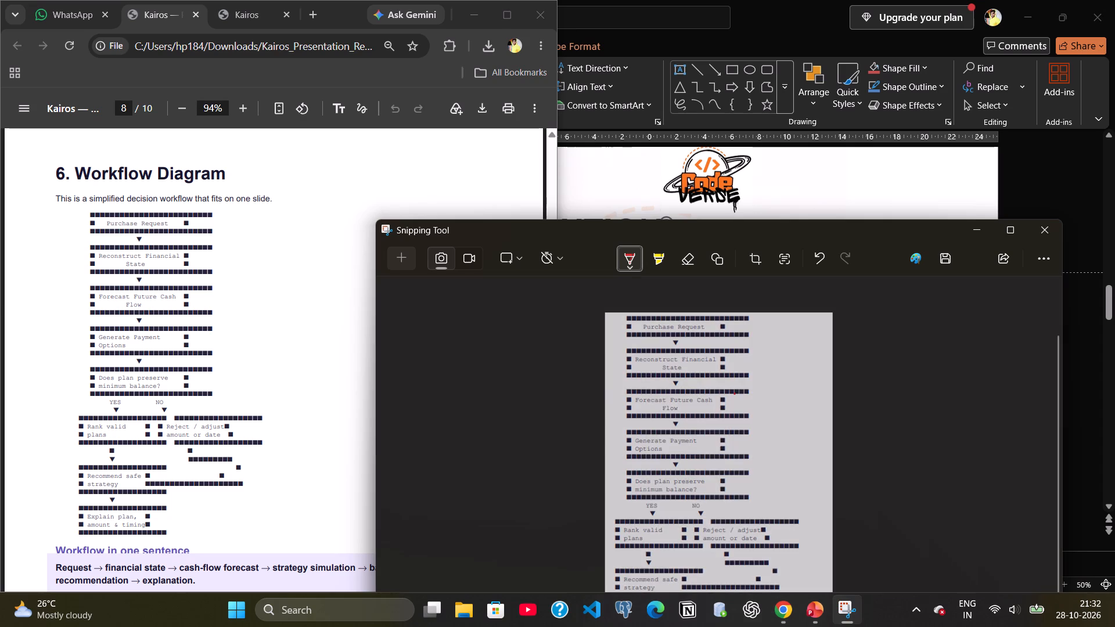
click(1048, 224)
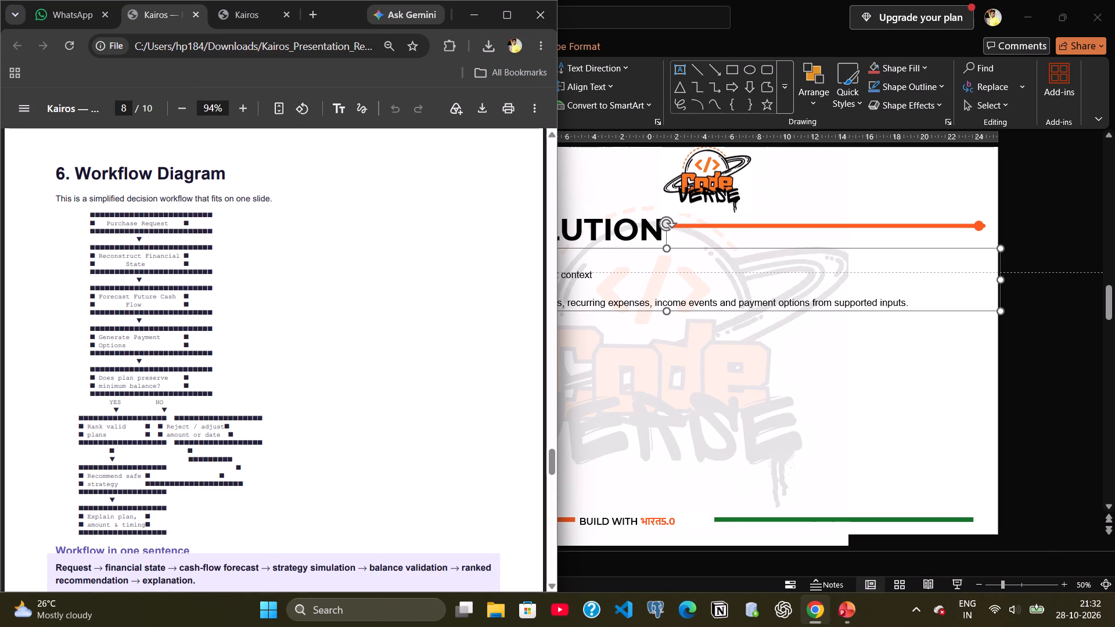
Return to PowerPoint and delete all the step text from the text box on the Flow of Solution slide.
click(690, 361)
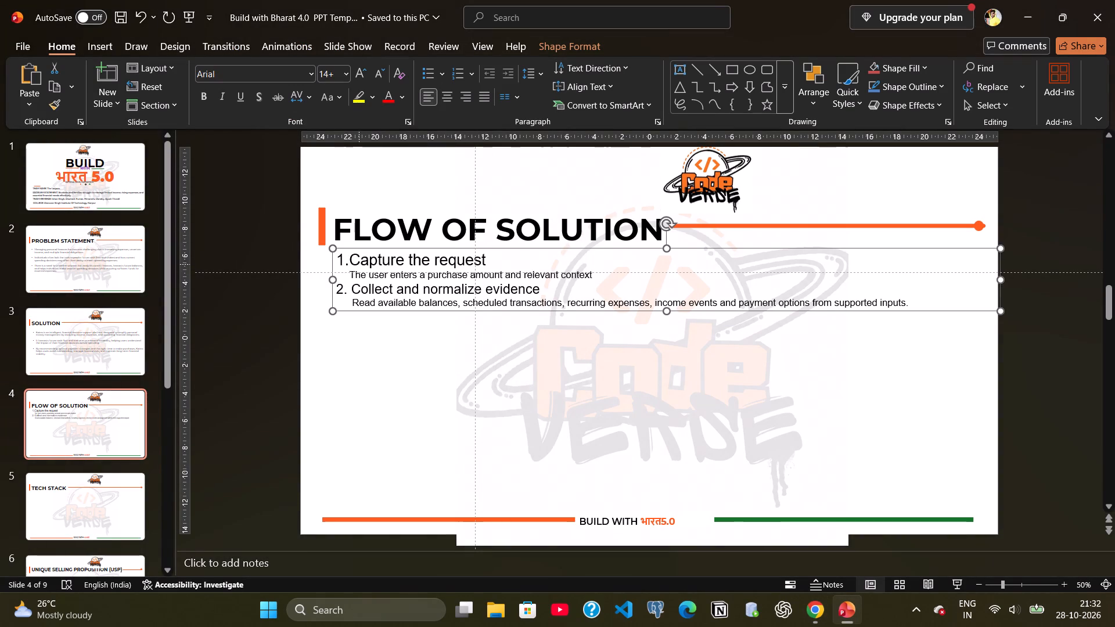
click(350, 262)
key(ctrl+a)
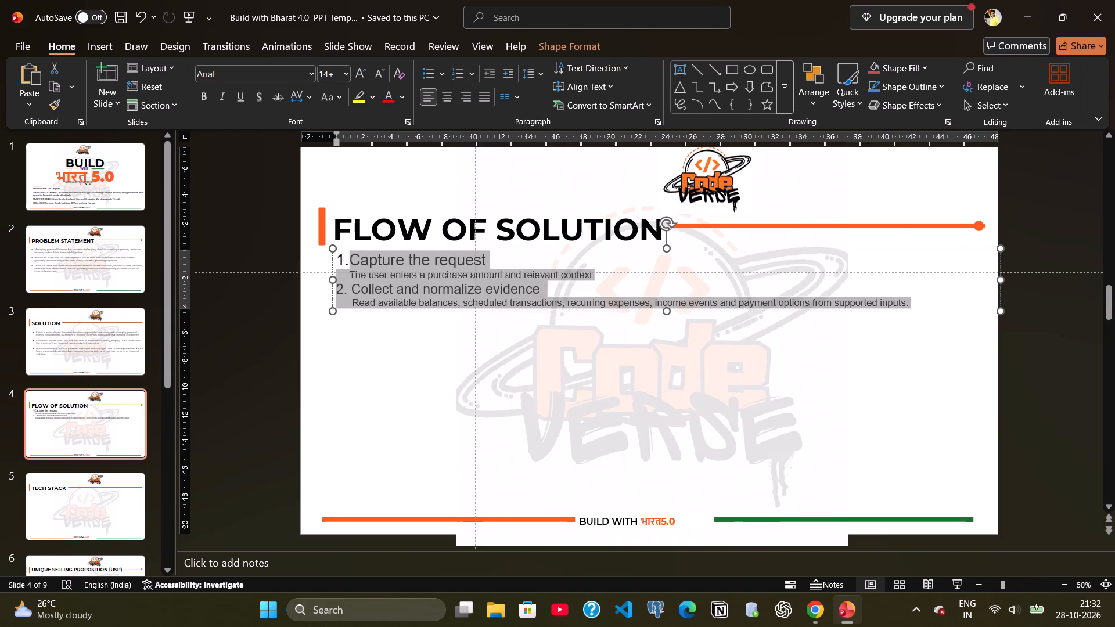
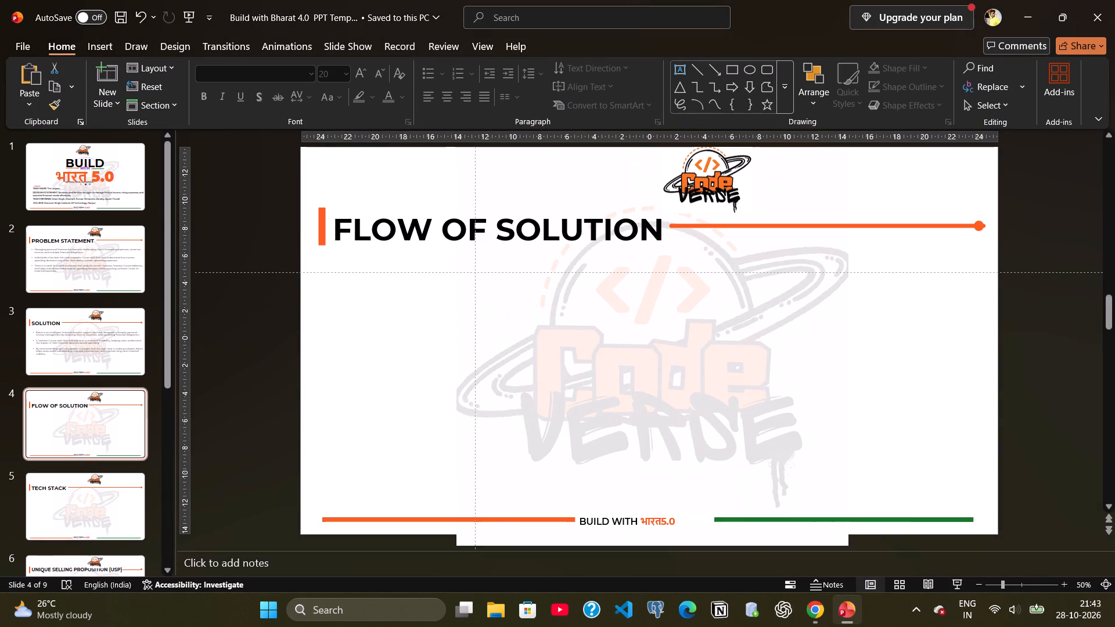
click(386, 272)
click(337, 264)
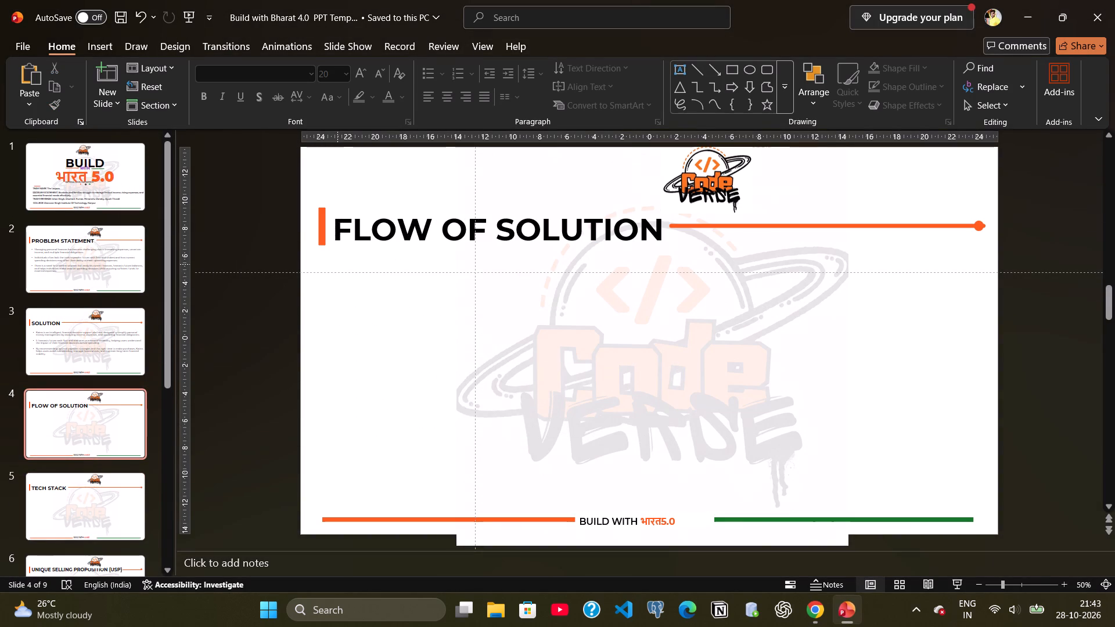
click(338, 276)
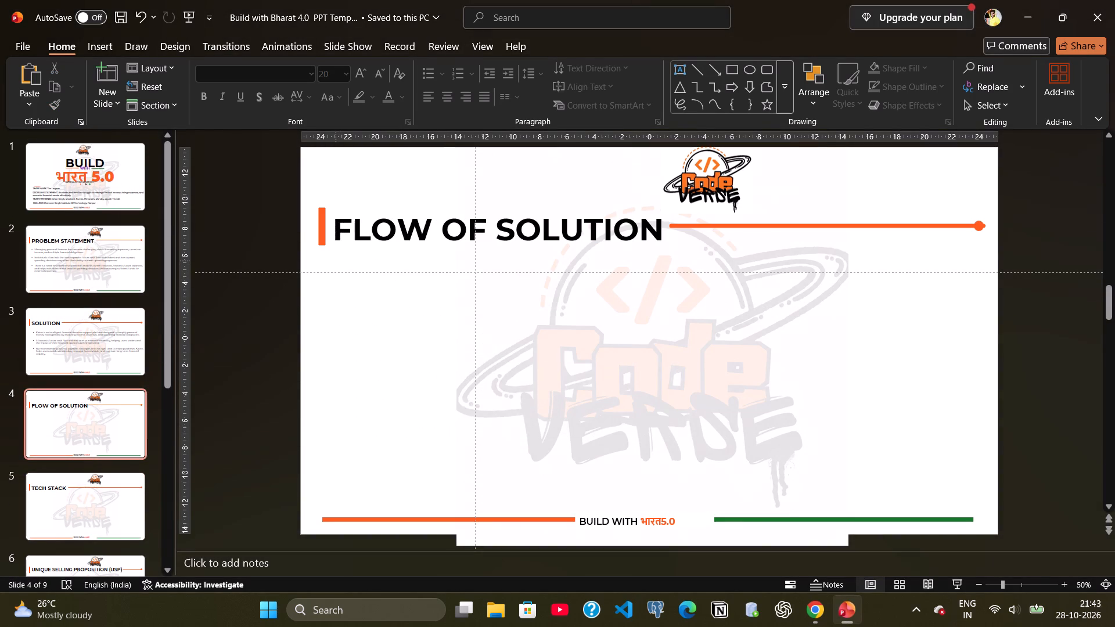
double_click(336, 254)
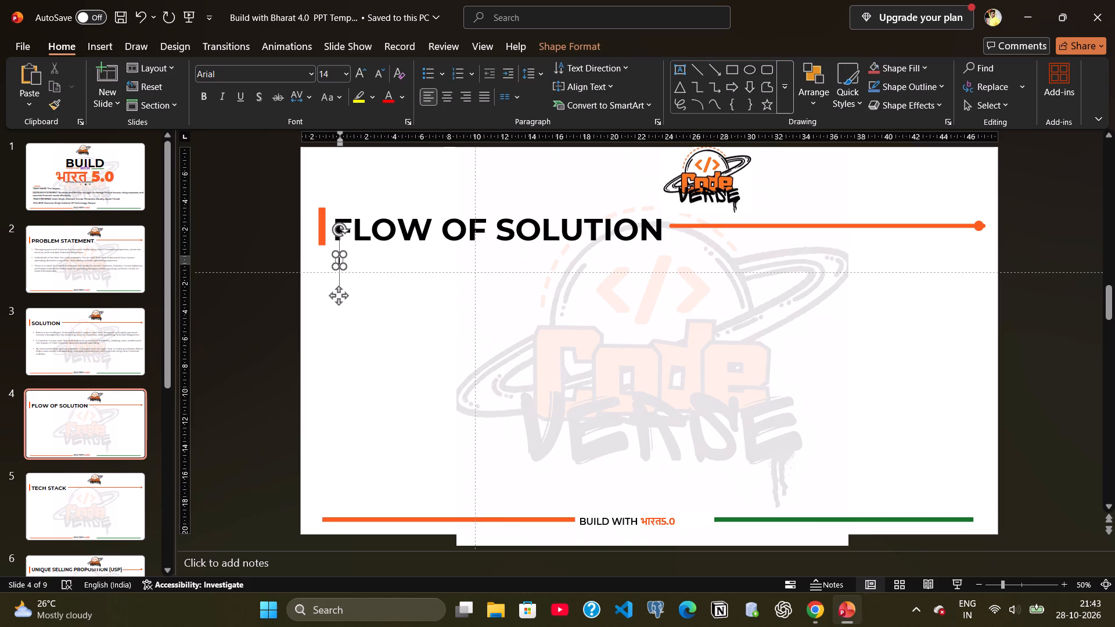
drag(342, 267, 500, 388)
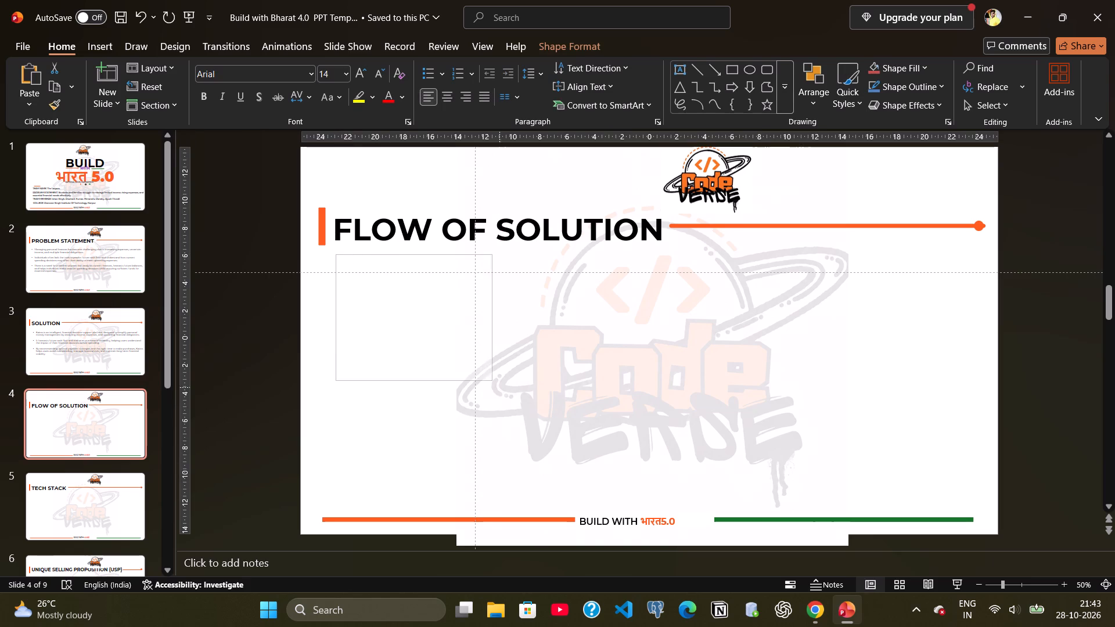
drag(500, 388, 720, 470)
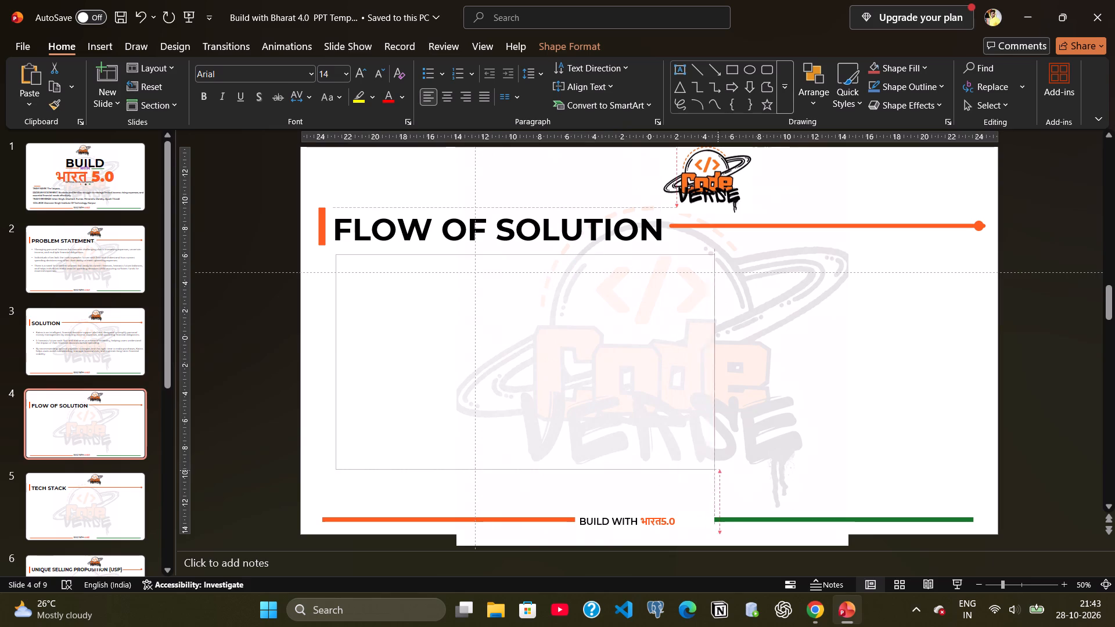
drag(720, 470, 911, 481)
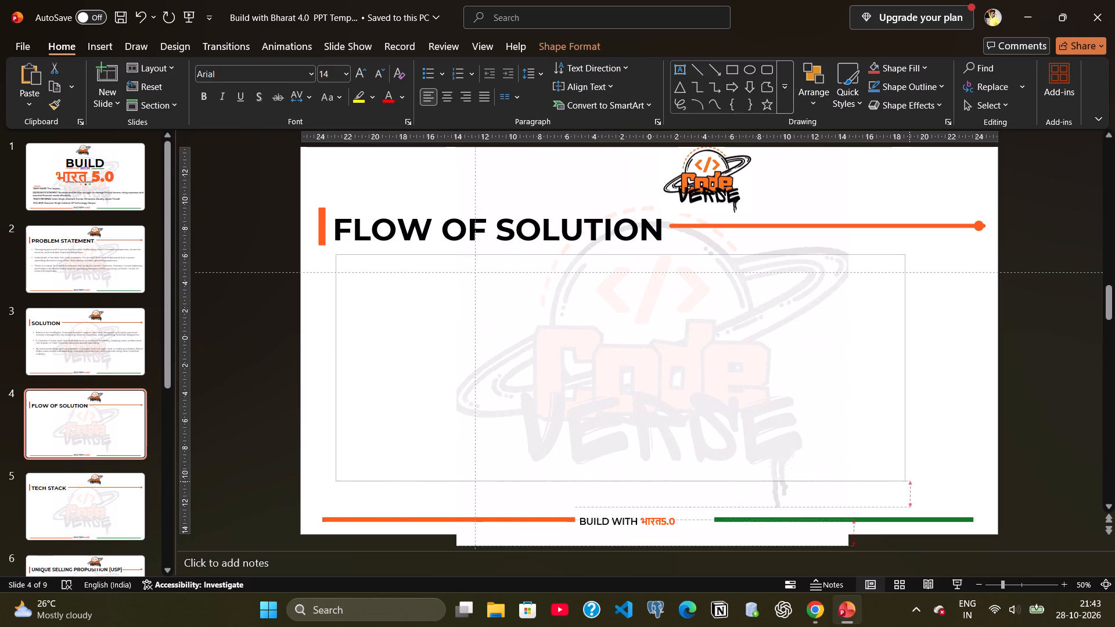
drag(911, 481, 985, 517)
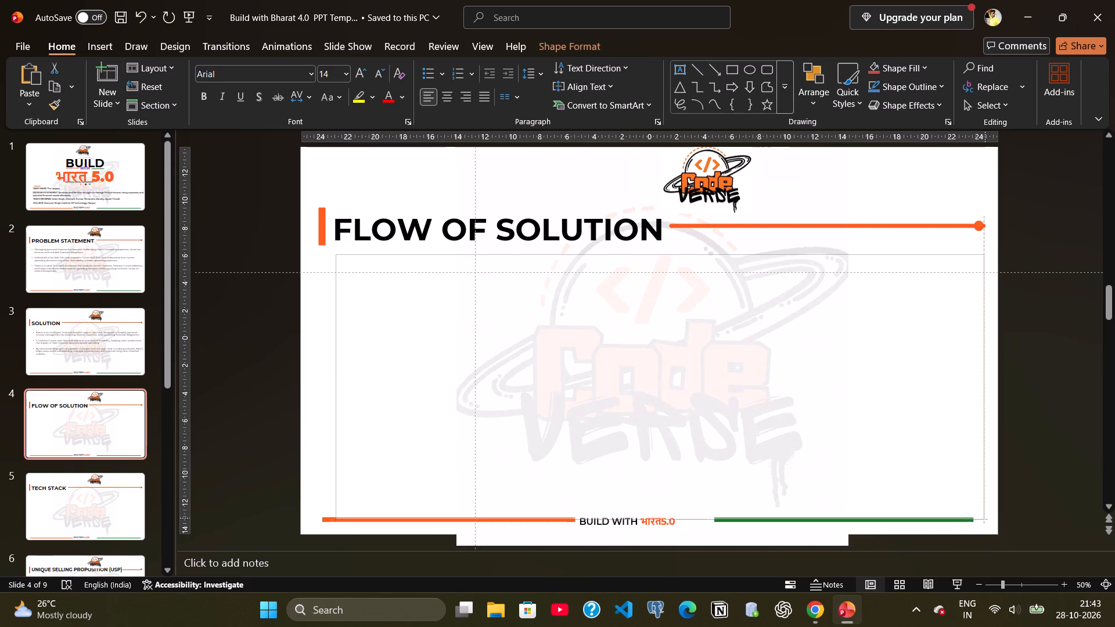
drag(985, 517, 983, 512)
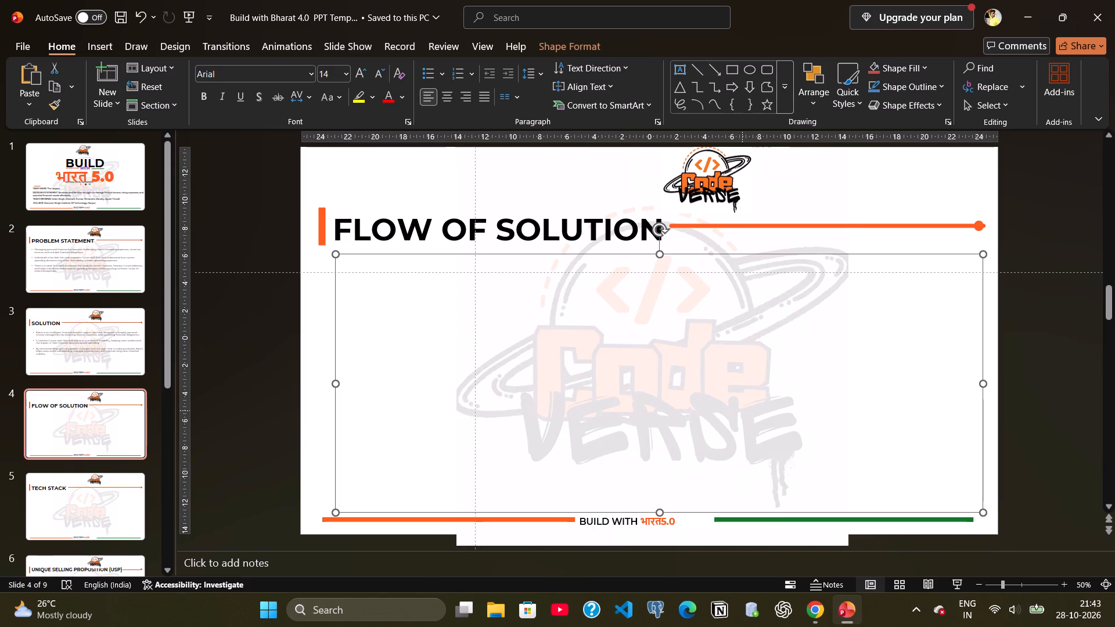
Paste the copied workflow diagram onto the slide, shrink it to about 23.5 cm high by 21.5 cm wide, and move it fully onto the slide.
key(ctrl+v)
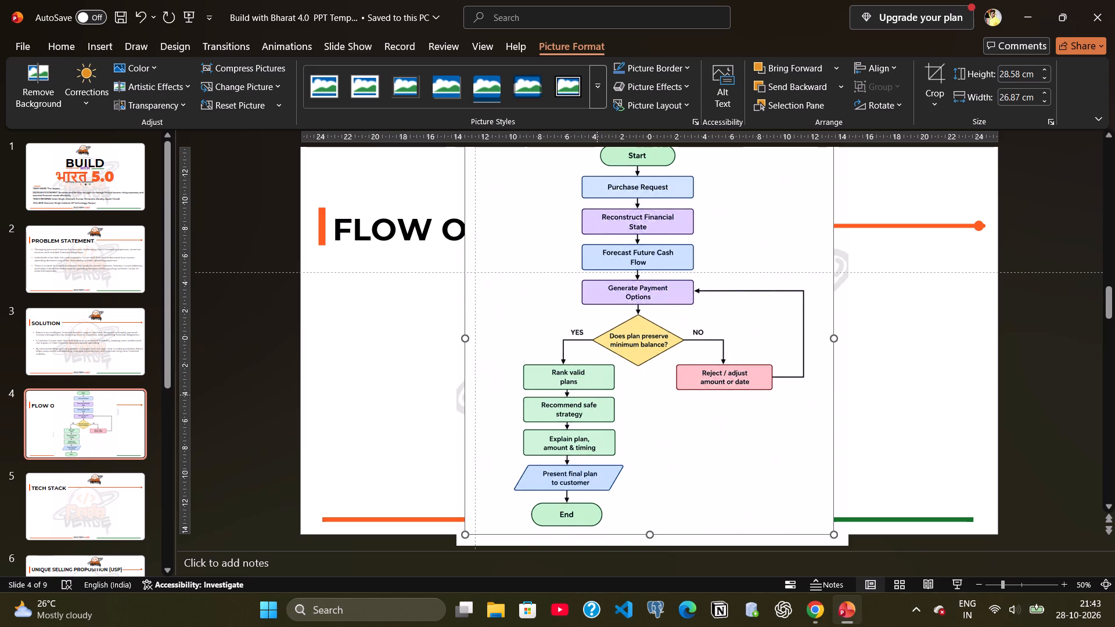
drag(465, 340, 485, 340)
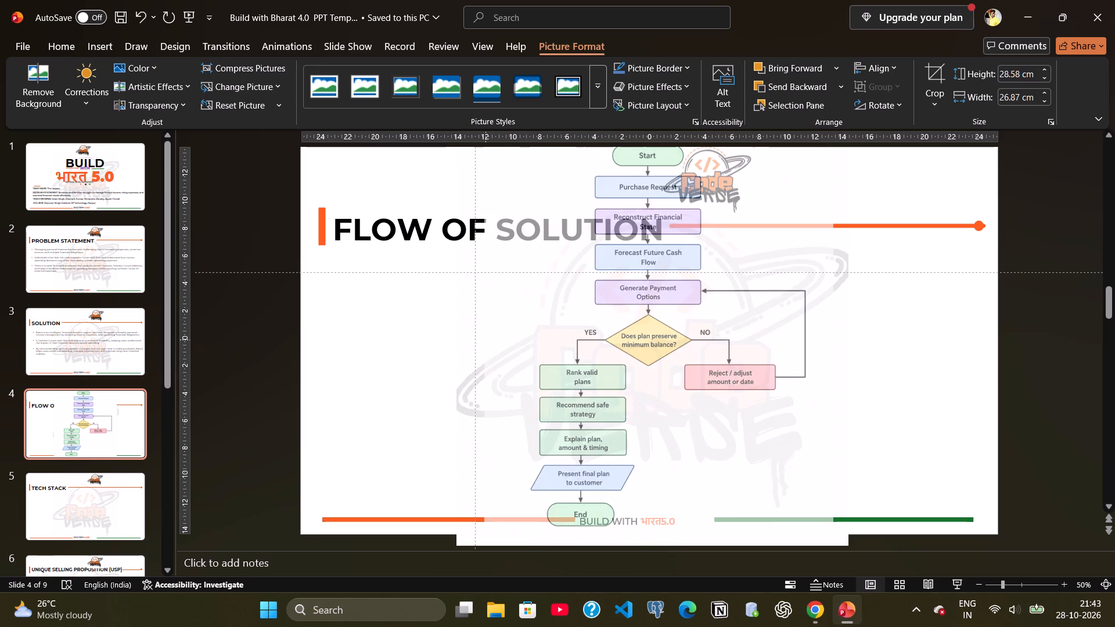
drag(485, 340, 473, 340)
scroll(702, 294, up, 1)
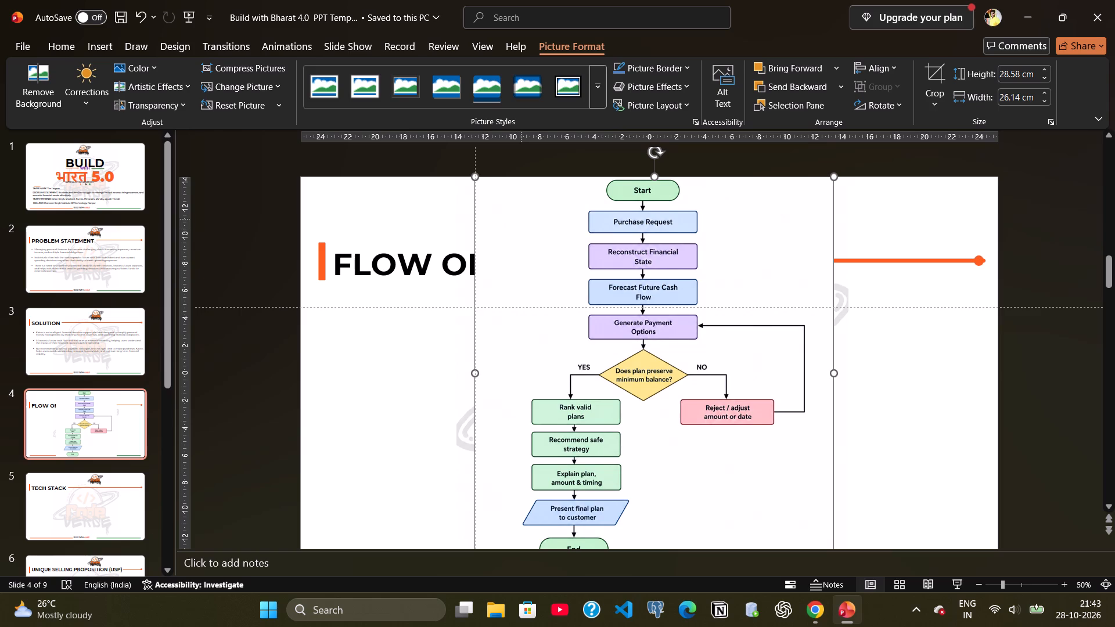
drag(520, 207, 490, 312)
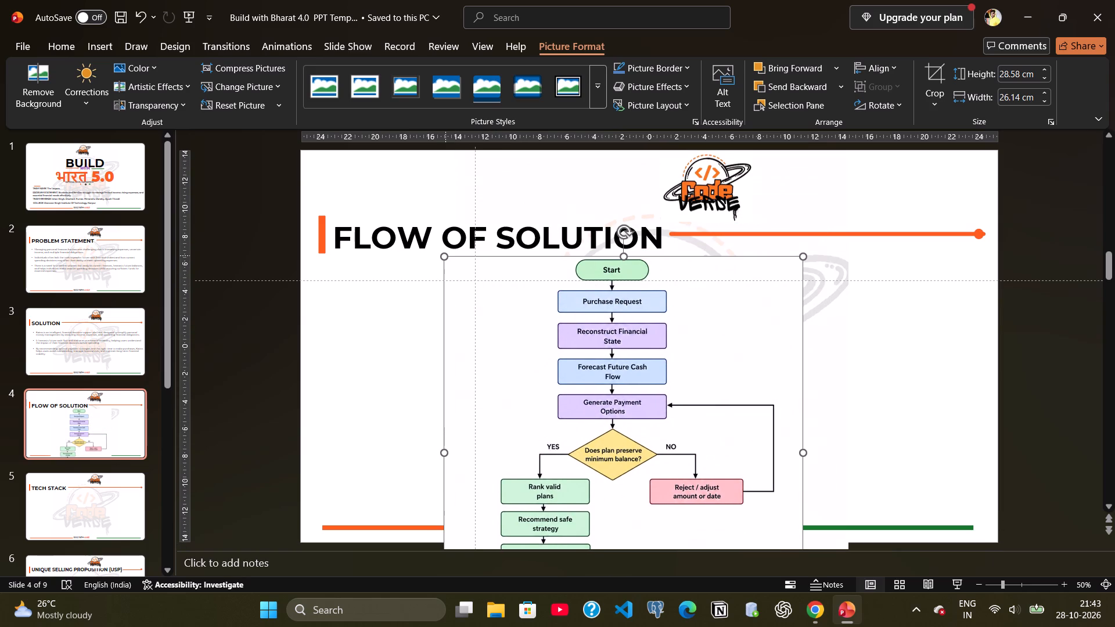
drag(445, 255, 508, 347)
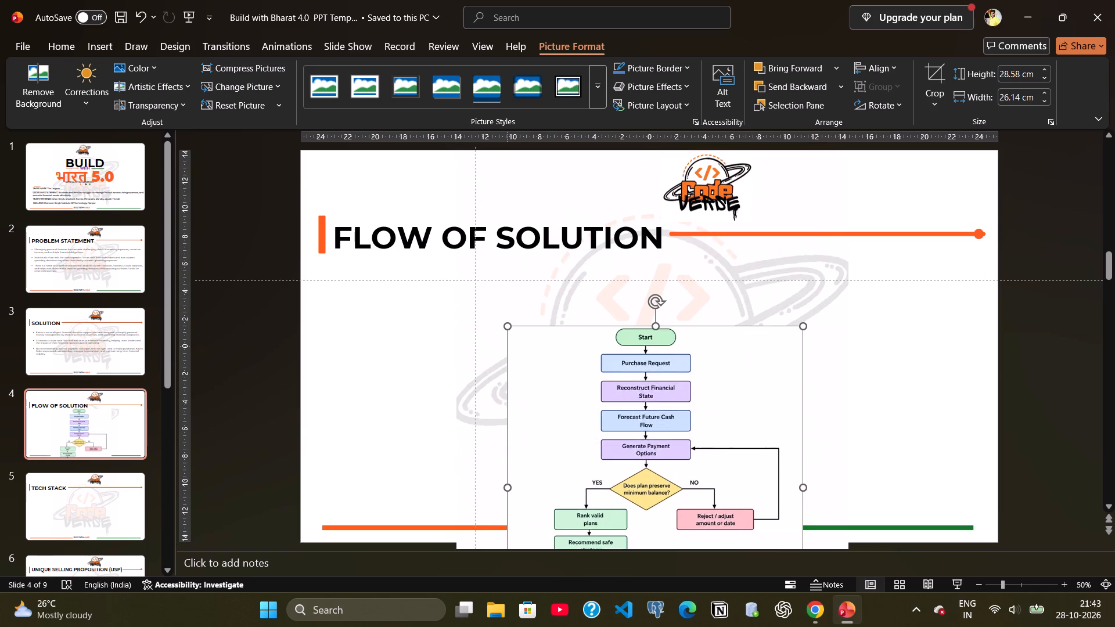
drag(538, 371, 472, 224)
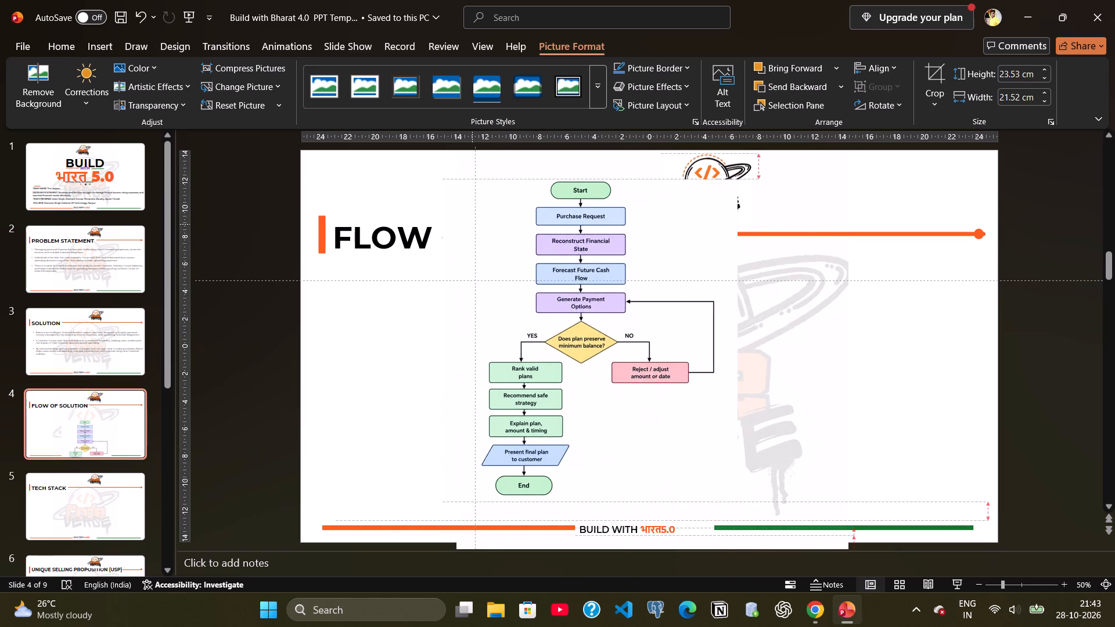
drag(472, 224, 472, 109)
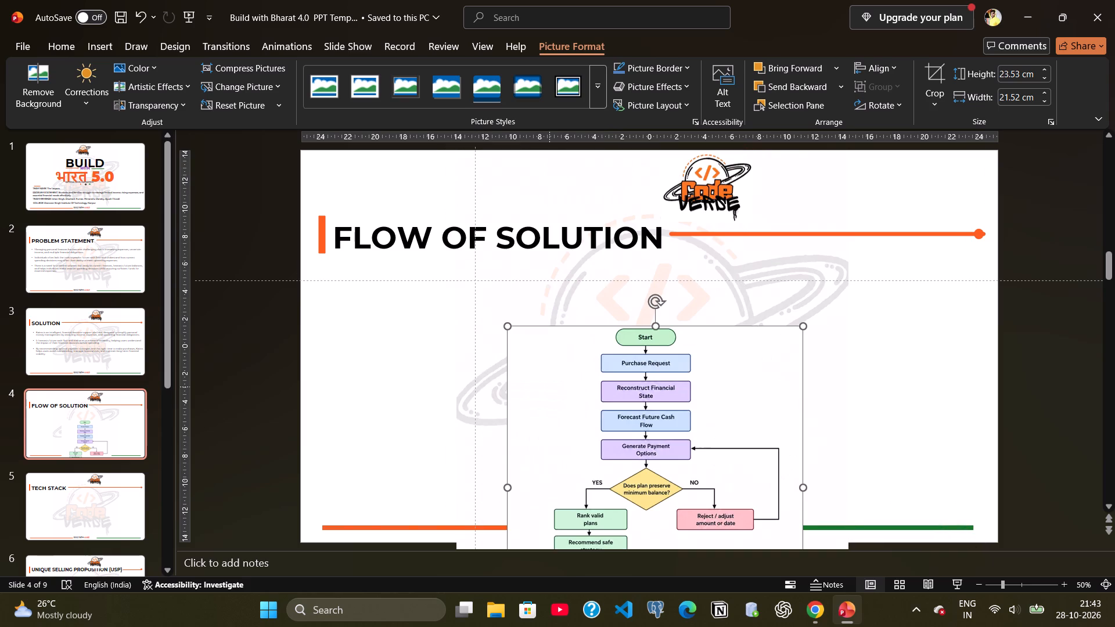
drag(549, 387, 471, 243)
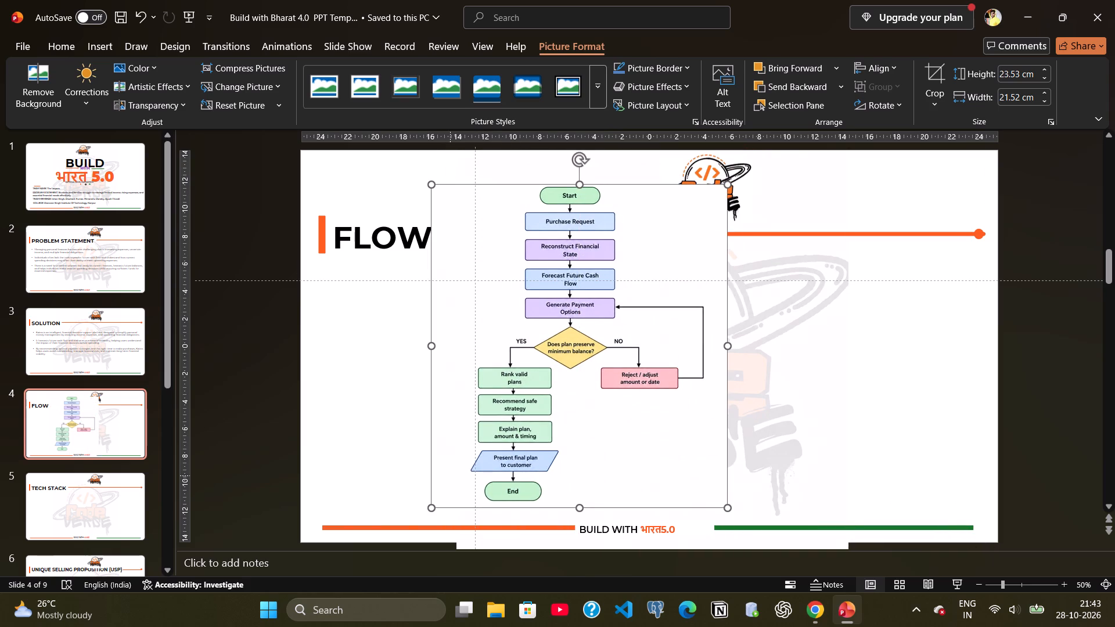
Scale the diagram down to about 18.4 cm high by 16.9 cm wide and place it between the title and footer line.
drag(431, 508, 438, 498)
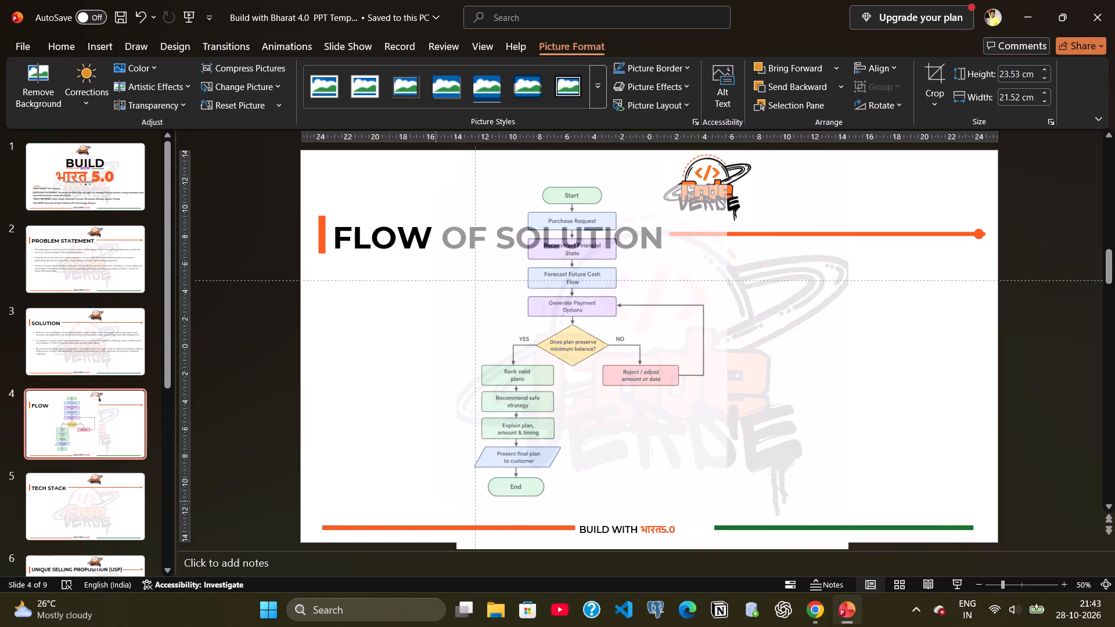
drag(438, 498, 479, 451)
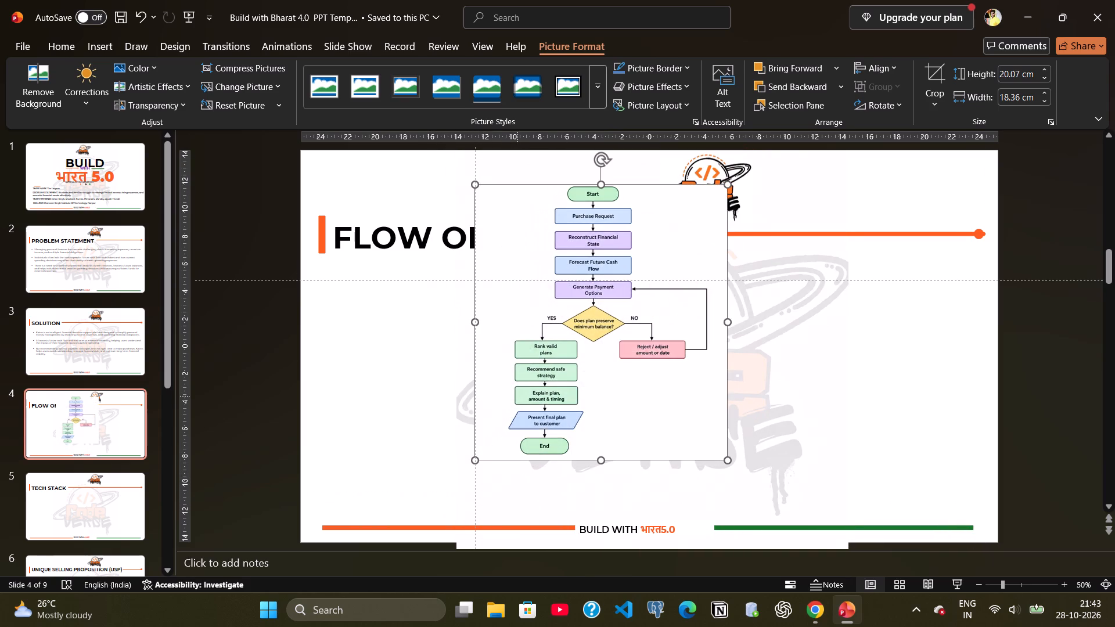
drag(509, 311, 425, 385)
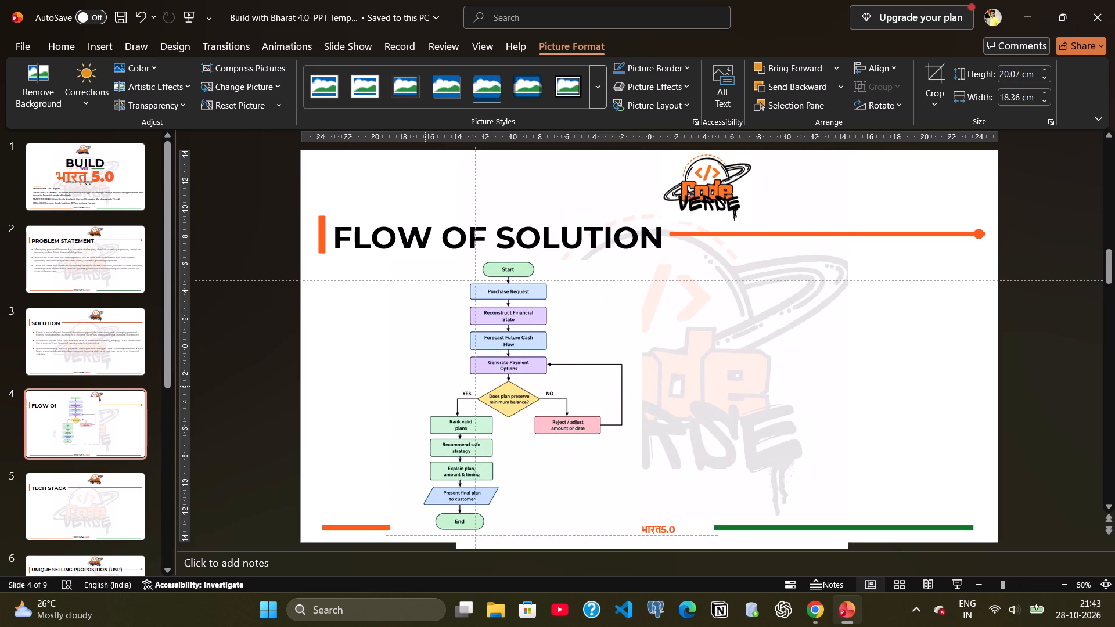
drag(425, 385, 423, 372)
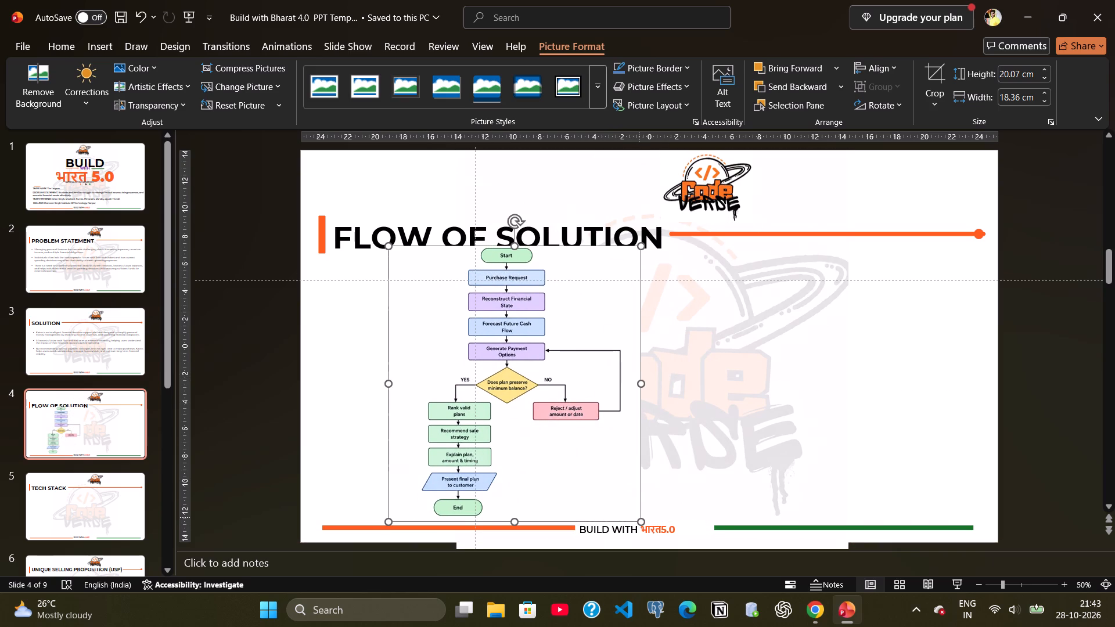
drag(641, 521, 618, 493)
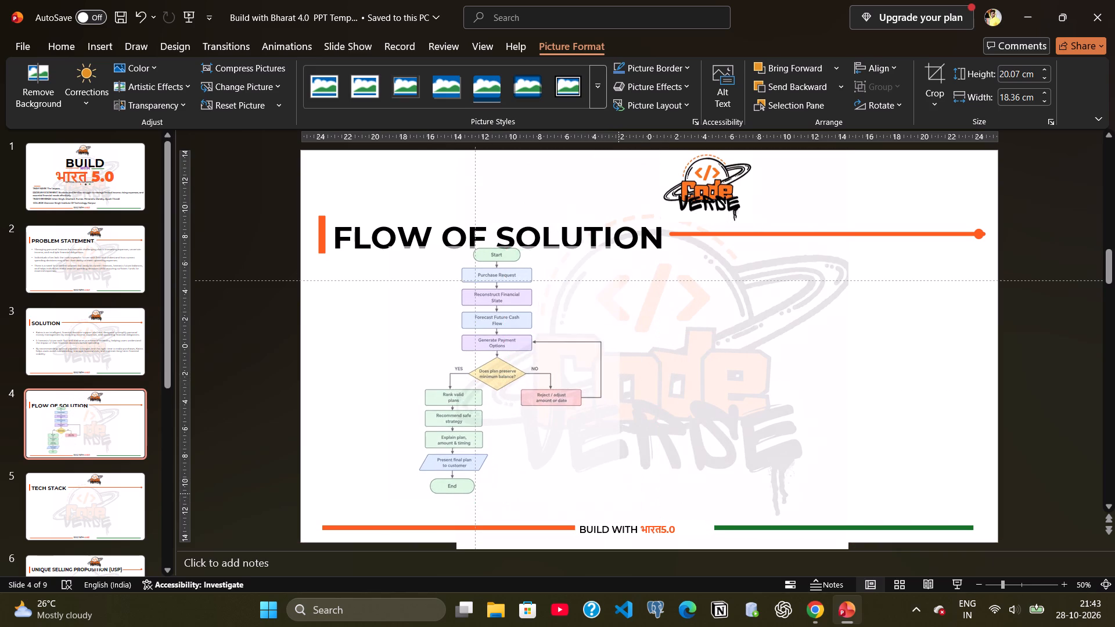
drag(618, 493, 618, 493)
drag(533, 434, 527, 448)
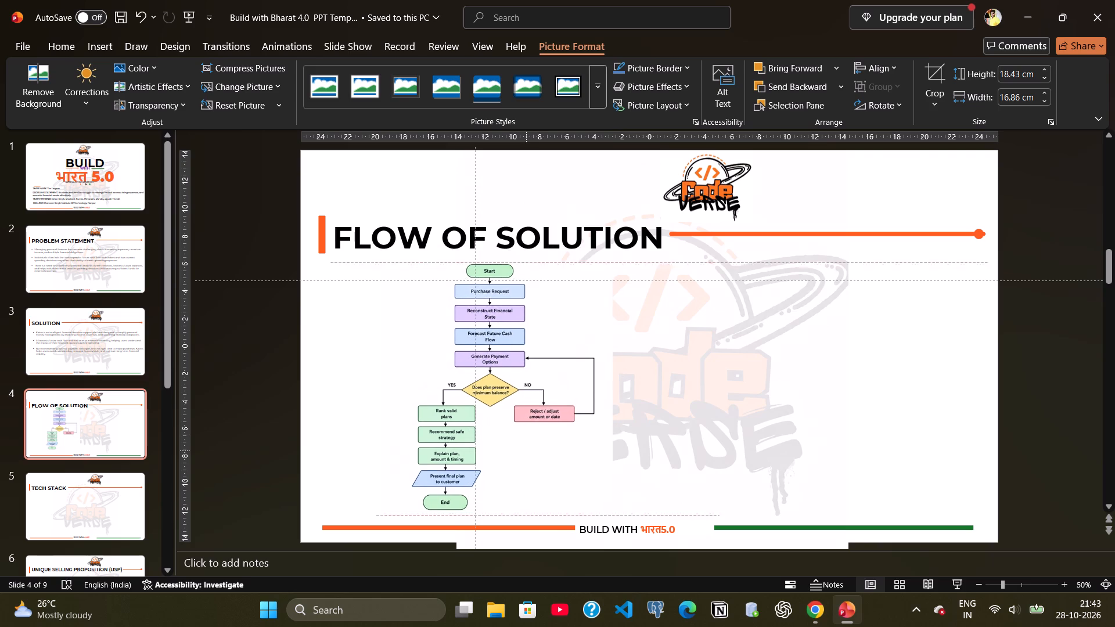
drag(527, 448, 524, 447)
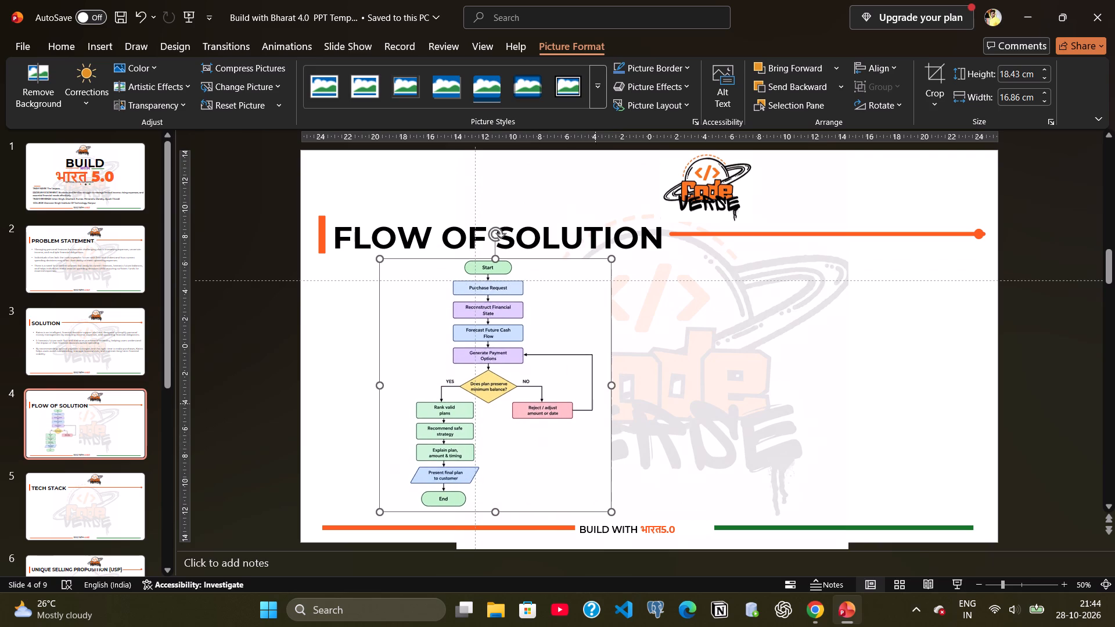
Stretch the diagram horizontally on both sides to about 20.5 cm wide and check how it sits on the slide.
drag(611, 384, 632, 383)
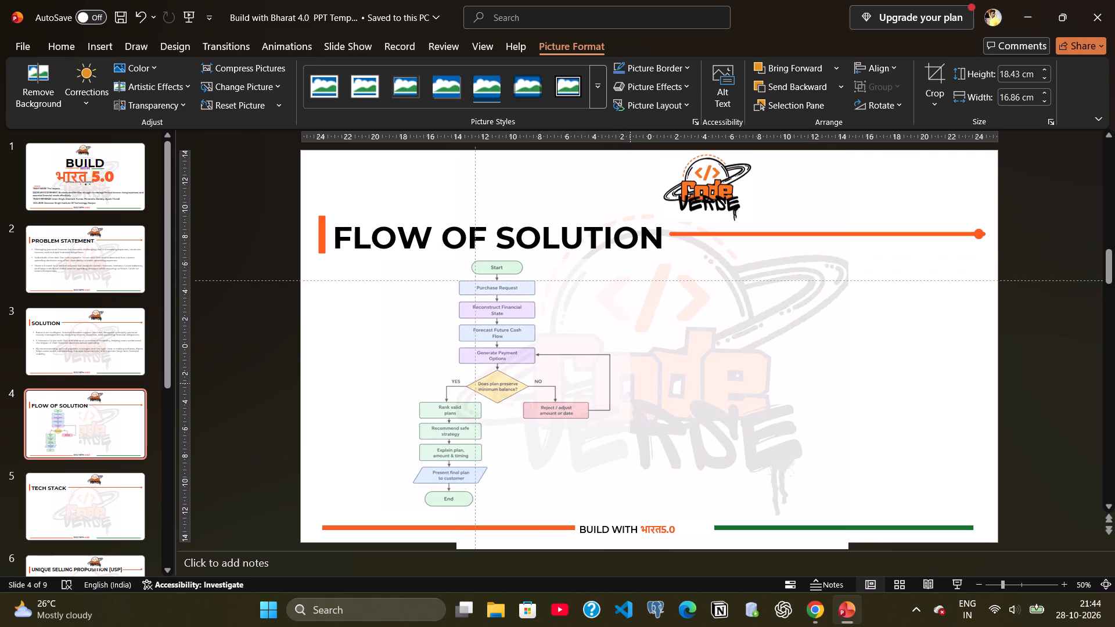
drag(632, 383, 644, 384)
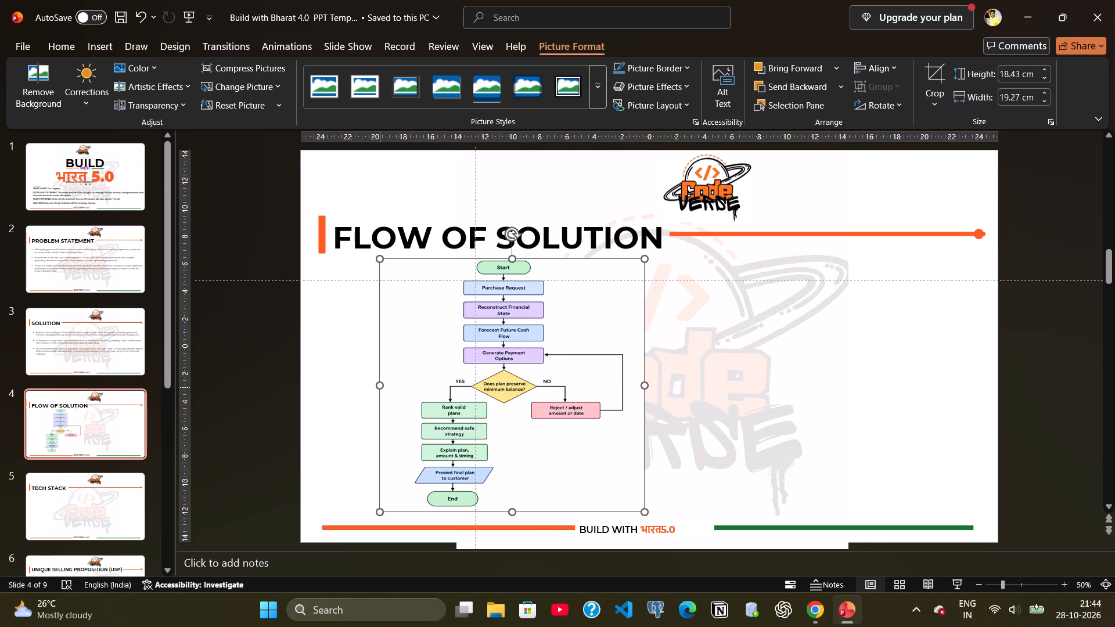
drag(380, 387, 363, 387)
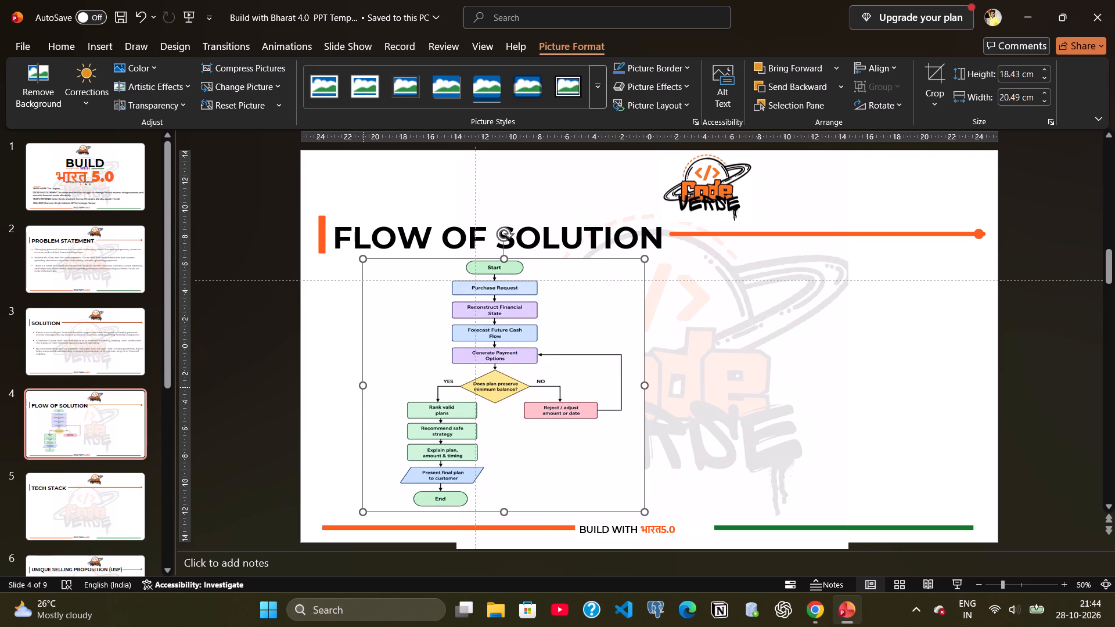
click(597, 352)
click(720, 320)
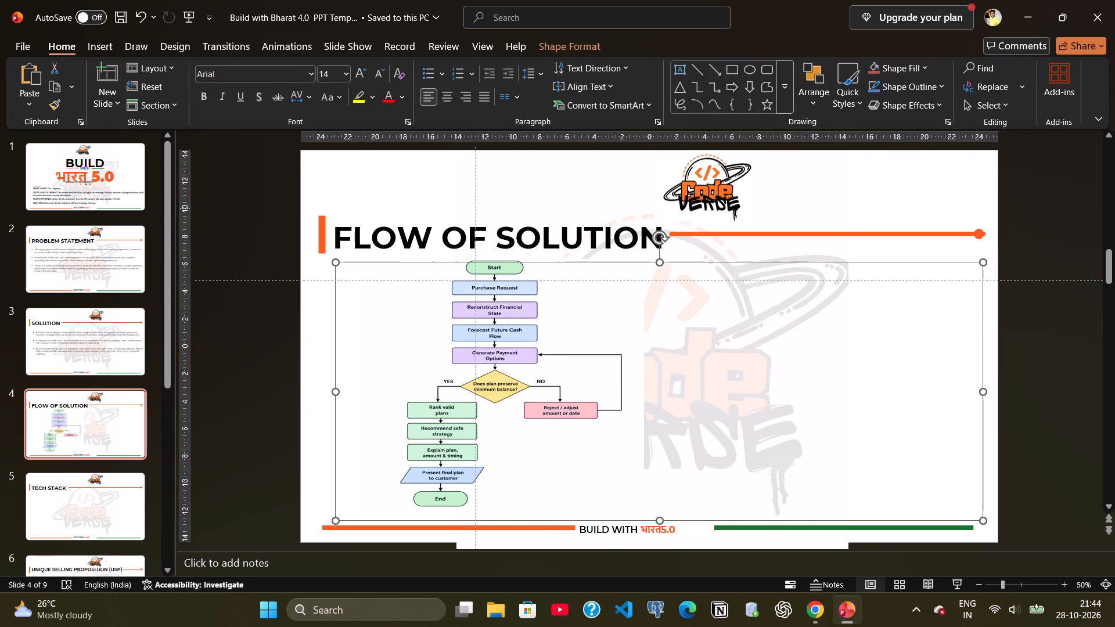
click(1056, 208)
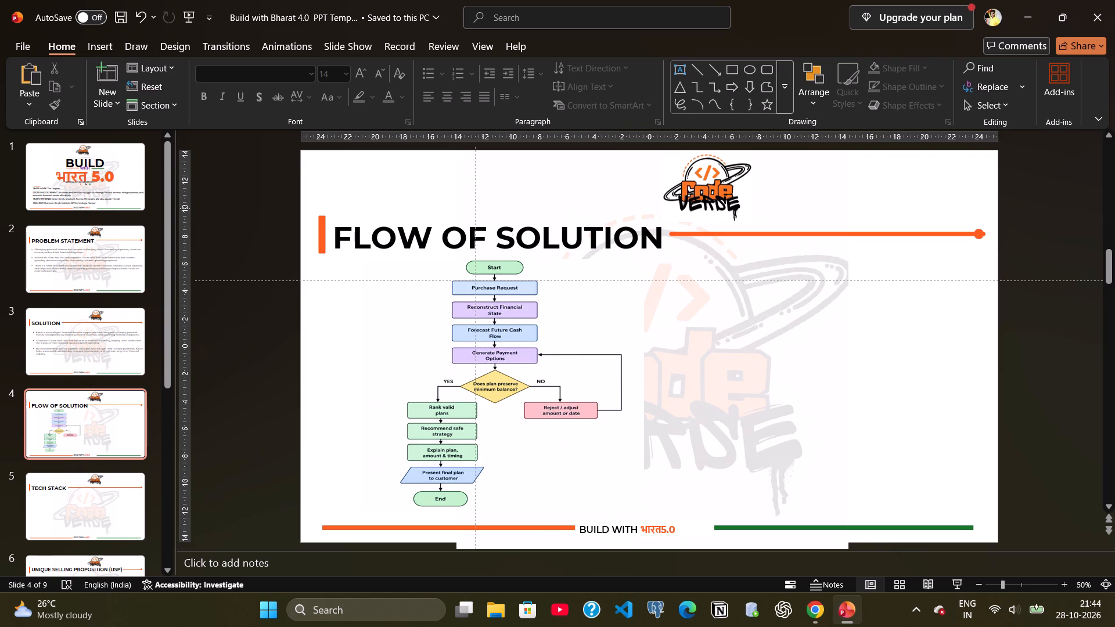
click(518, 302)
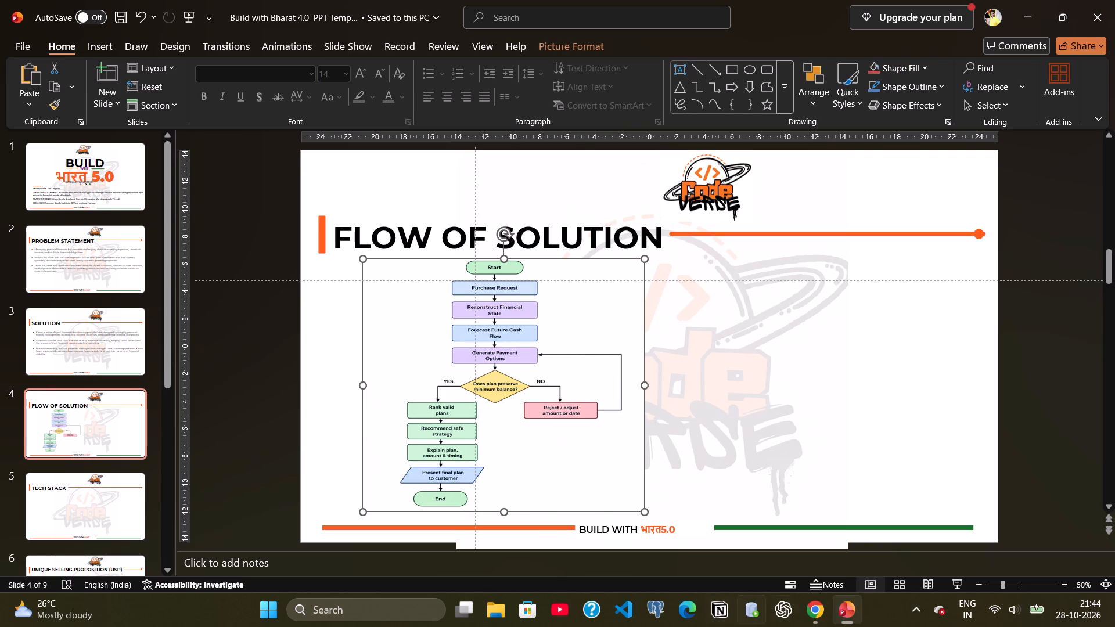
Switch to ChatGPT in Chrome and submit the edit request "remove the background" for the workflow diagram.
click(805, 614)
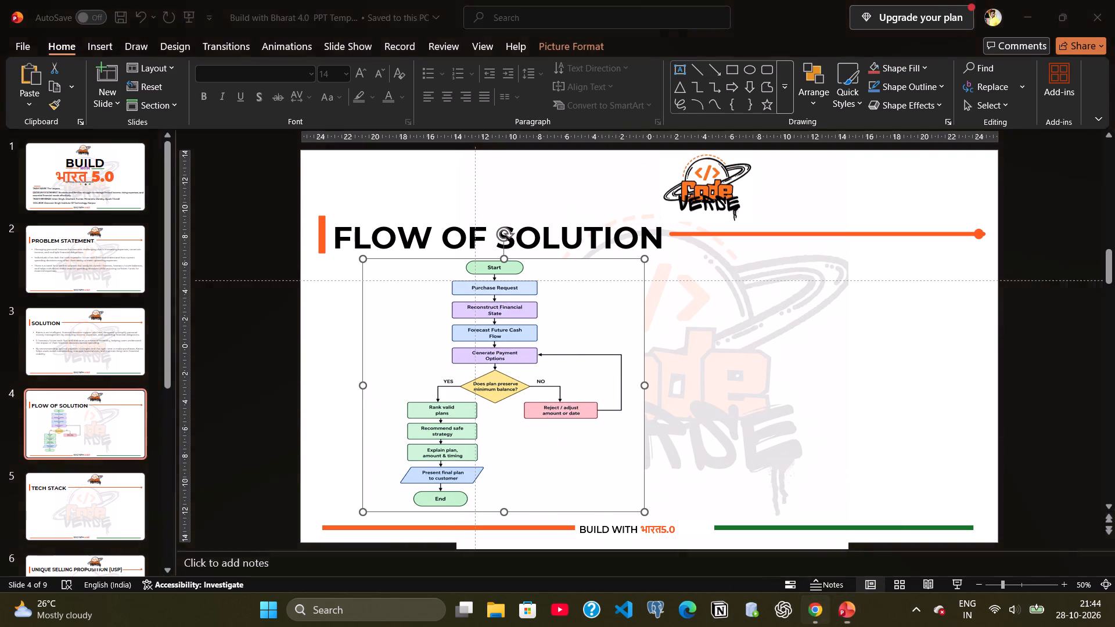
click(430, 558)
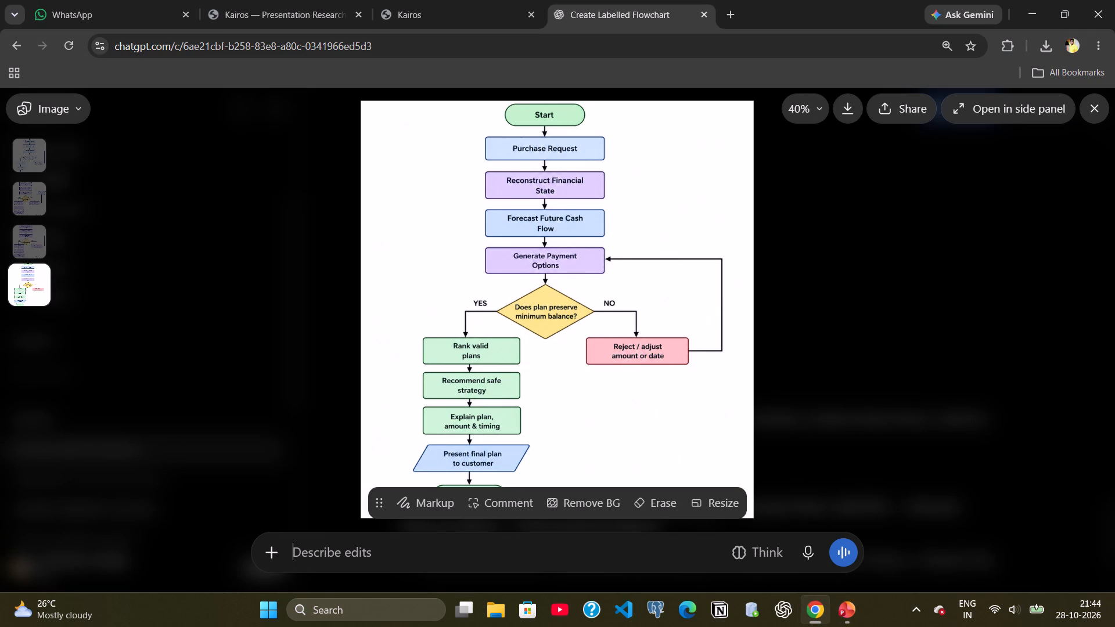
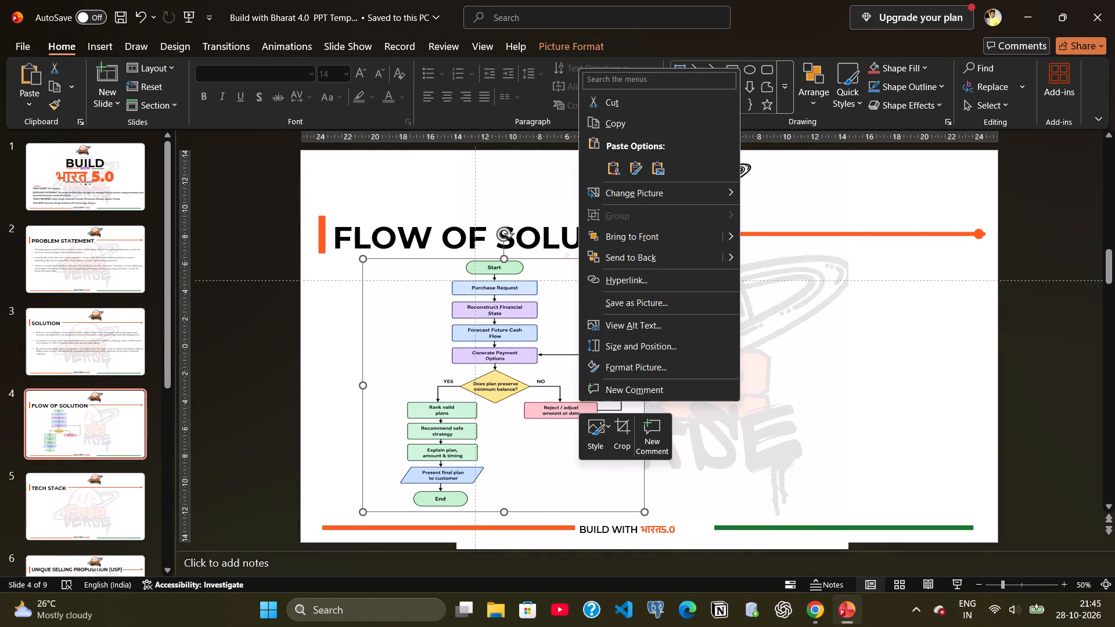
click(512, 330)
key(BackSpace)
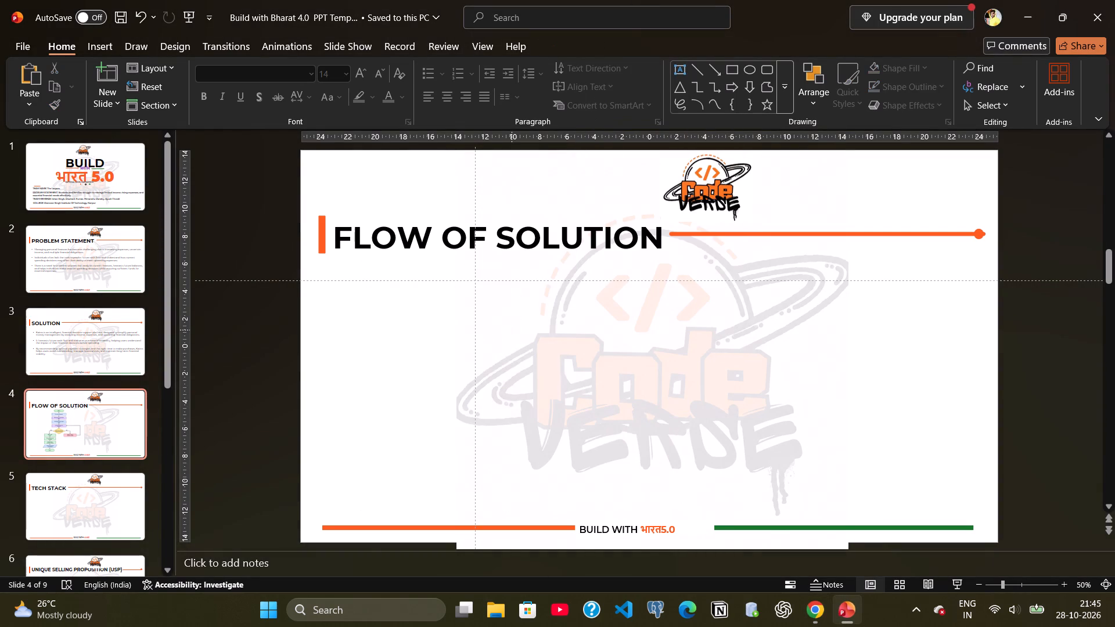
key(ctrl+v)
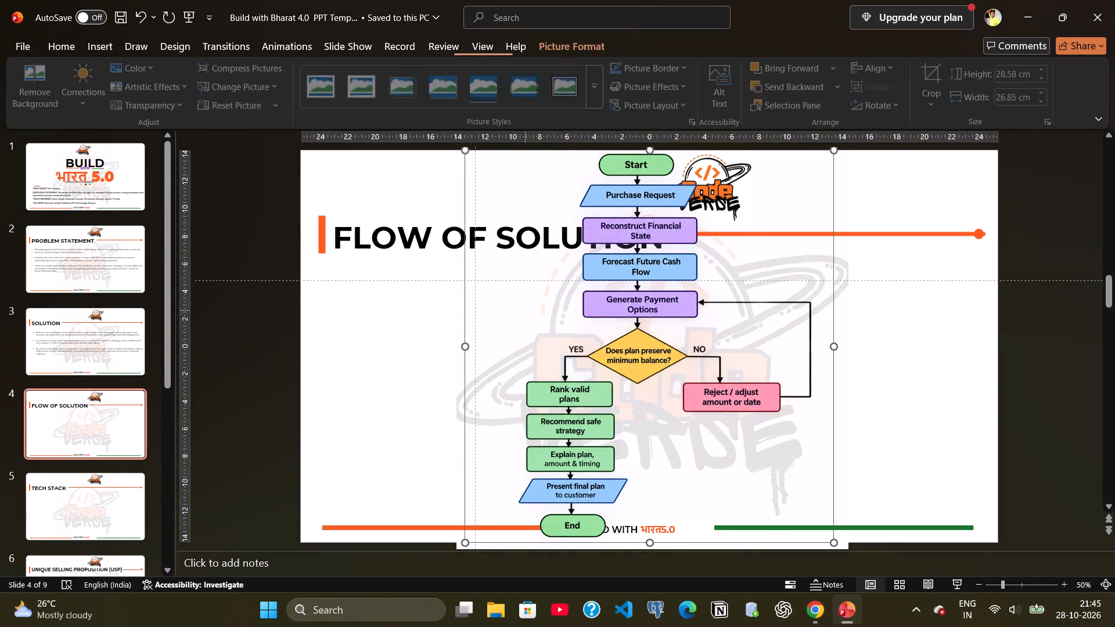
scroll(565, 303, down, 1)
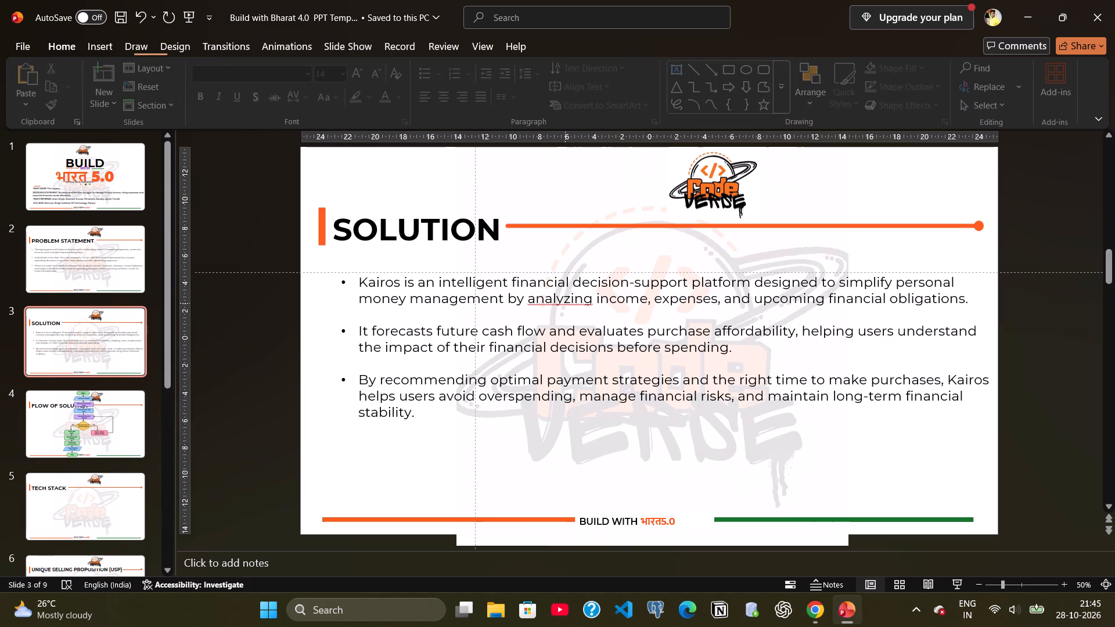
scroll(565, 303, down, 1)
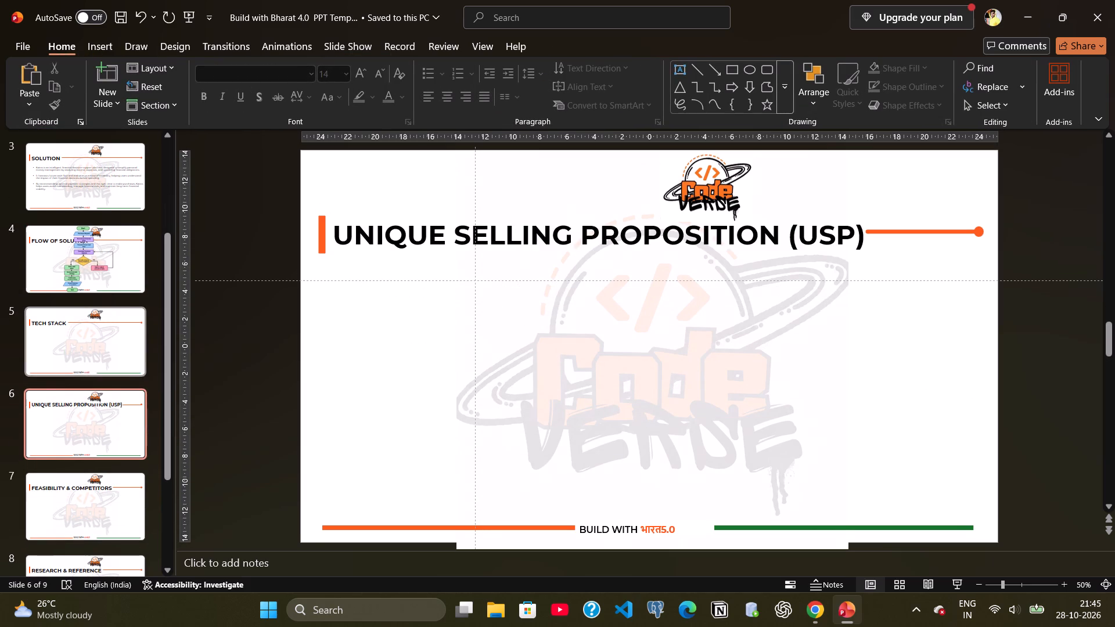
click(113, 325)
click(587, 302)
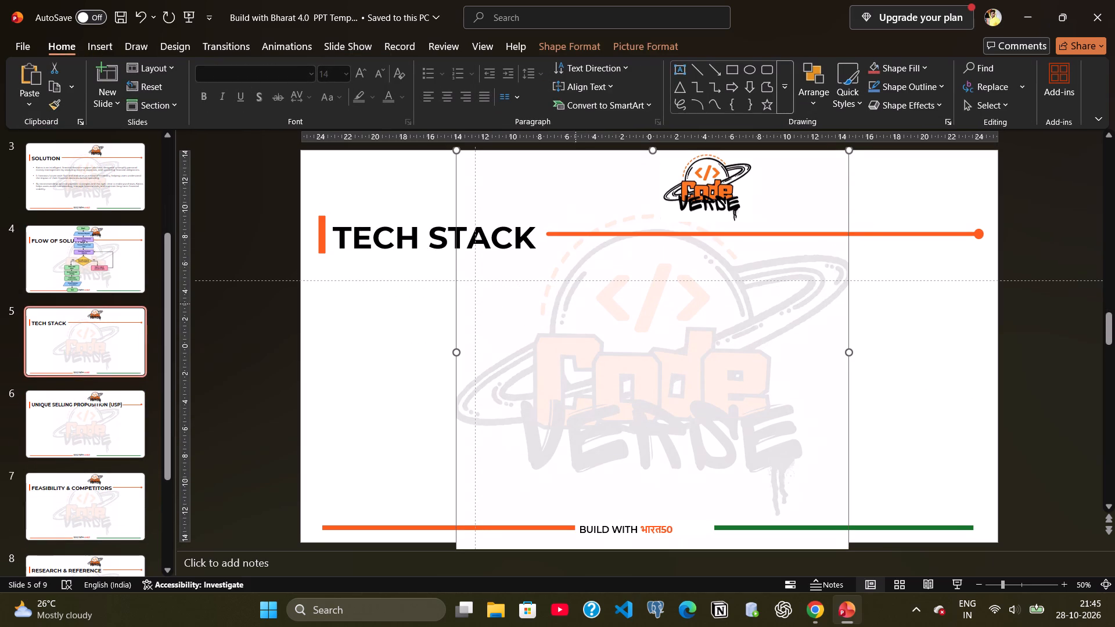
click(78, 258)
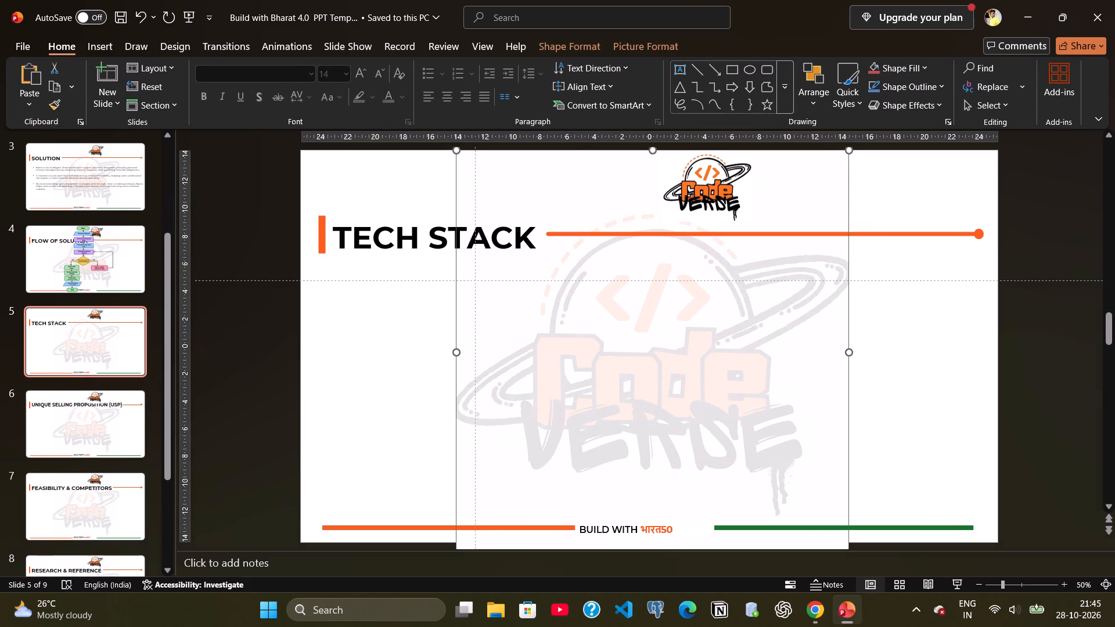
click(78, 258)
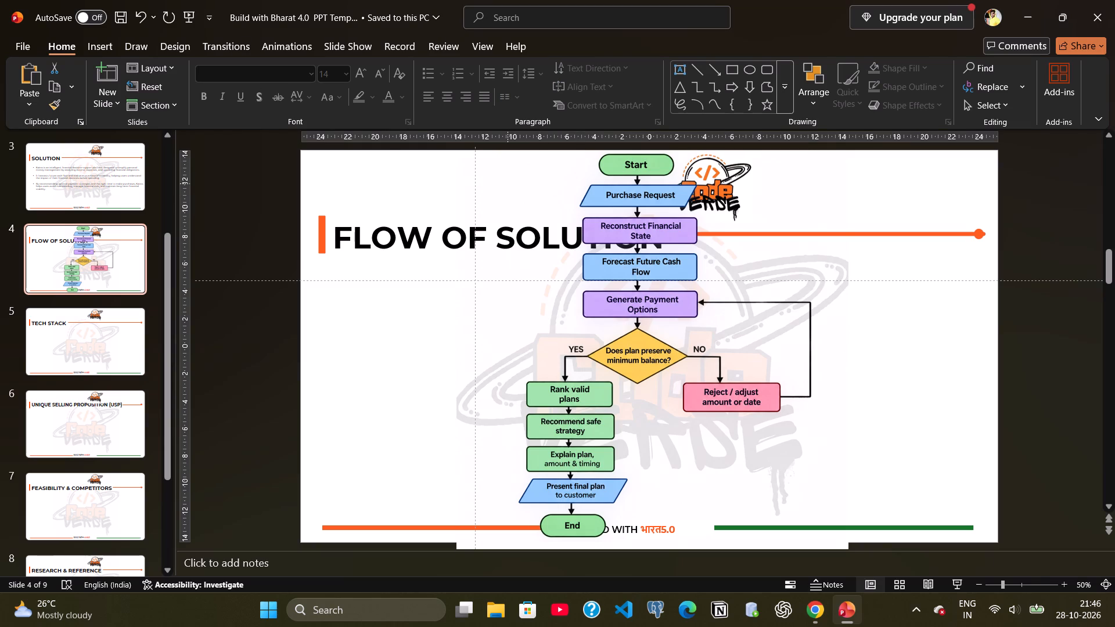
Shrink the pasted workflow diagram and place it below the Flow of Solution title, clear of the logo and footer line.
drag(508, 183, 479, 248)
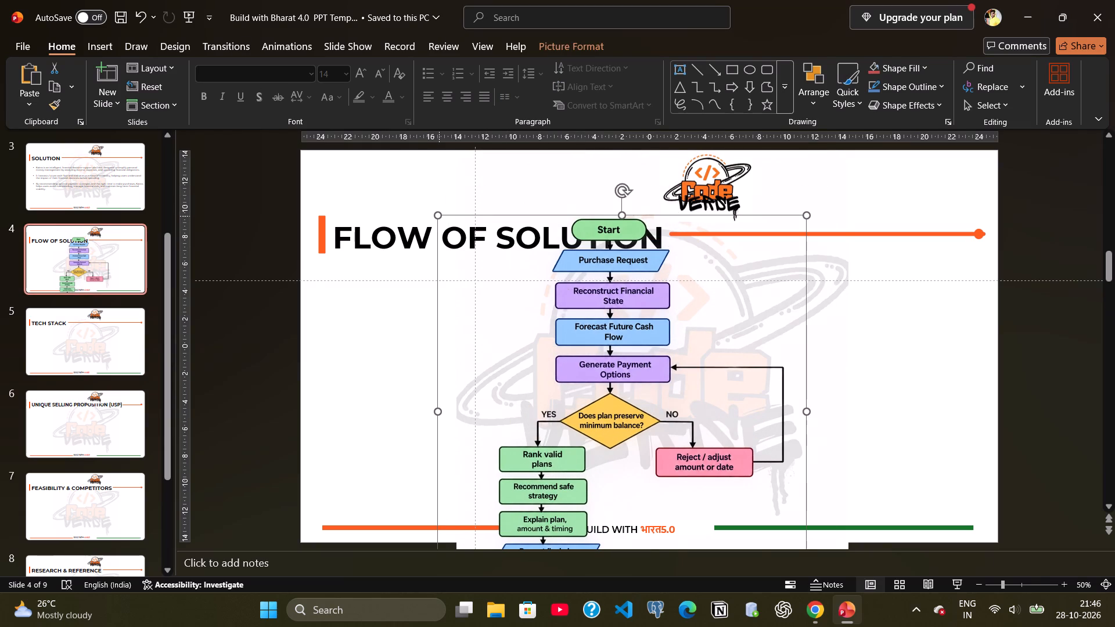
drag(440, 216, 517, 379)
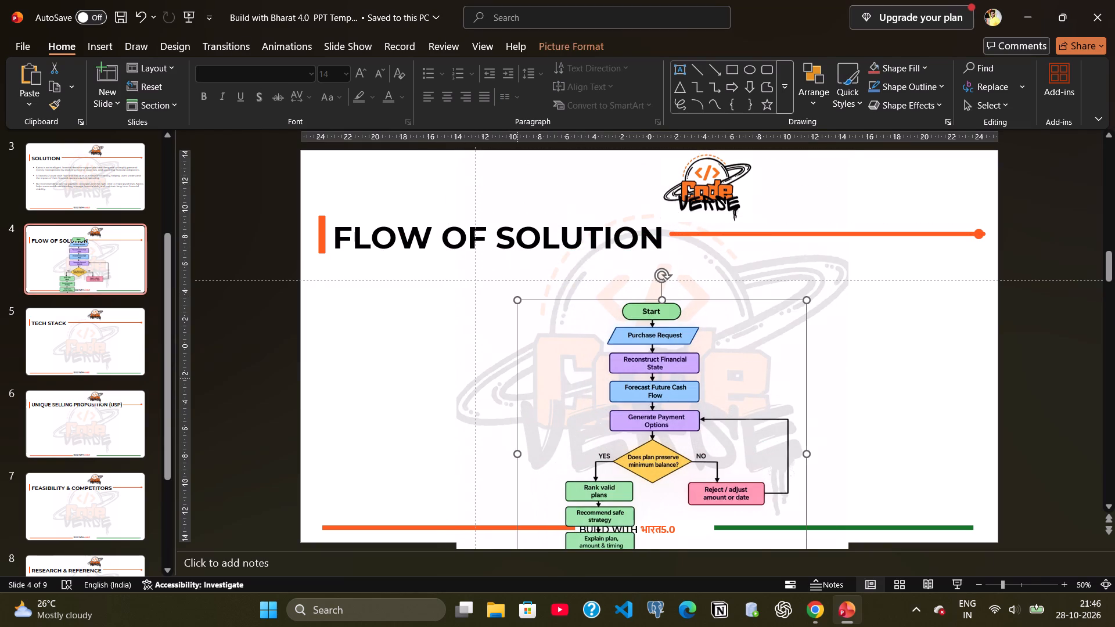
drag(559, 362, 470, 228)
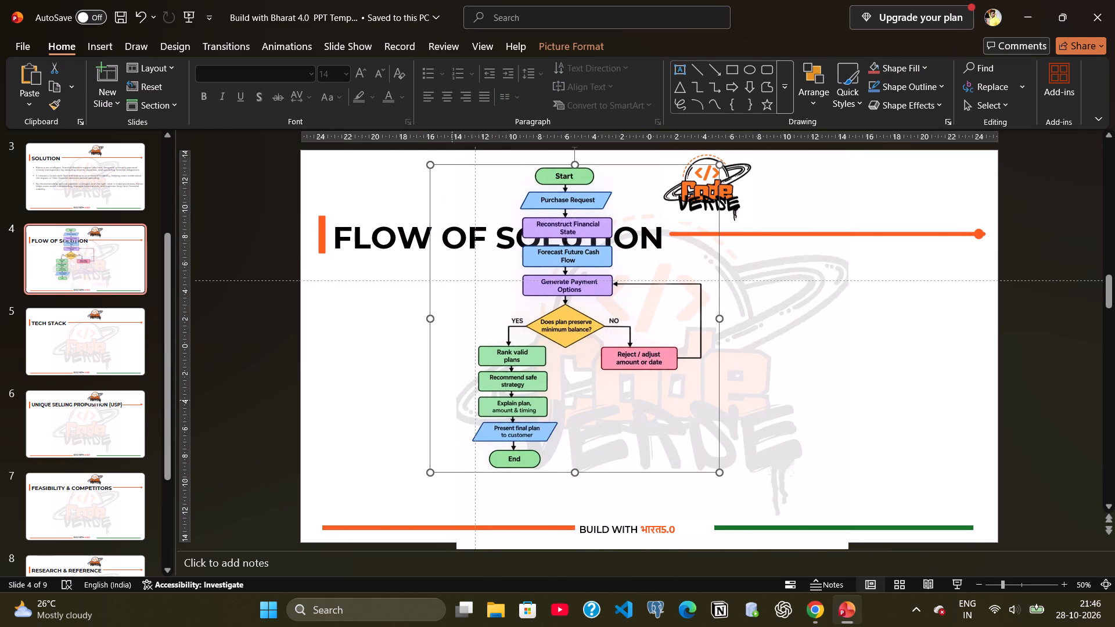
drag(431, 471, 485, 391)
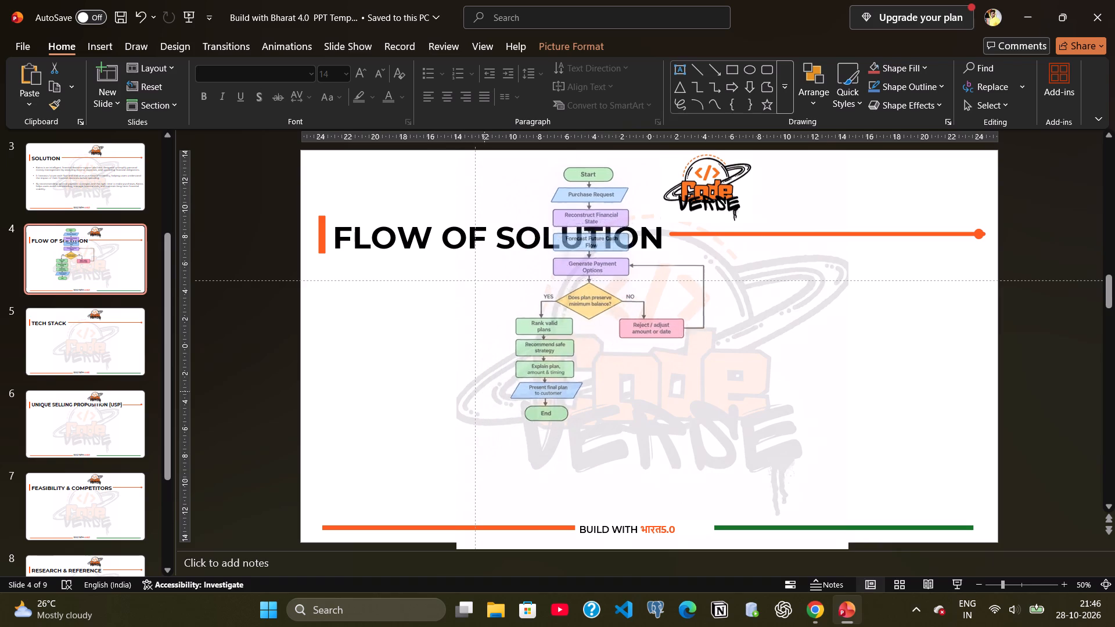
drag(485, 391, 499, 373)
drag(610, 325, 515, 427)
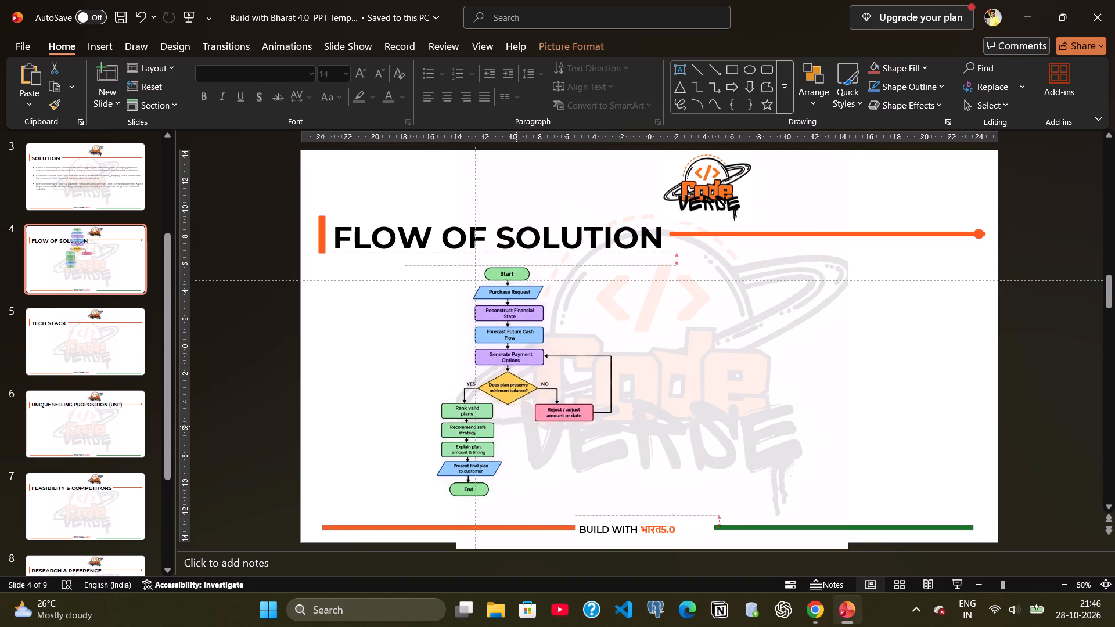
drag(515, 427, 498, 421)
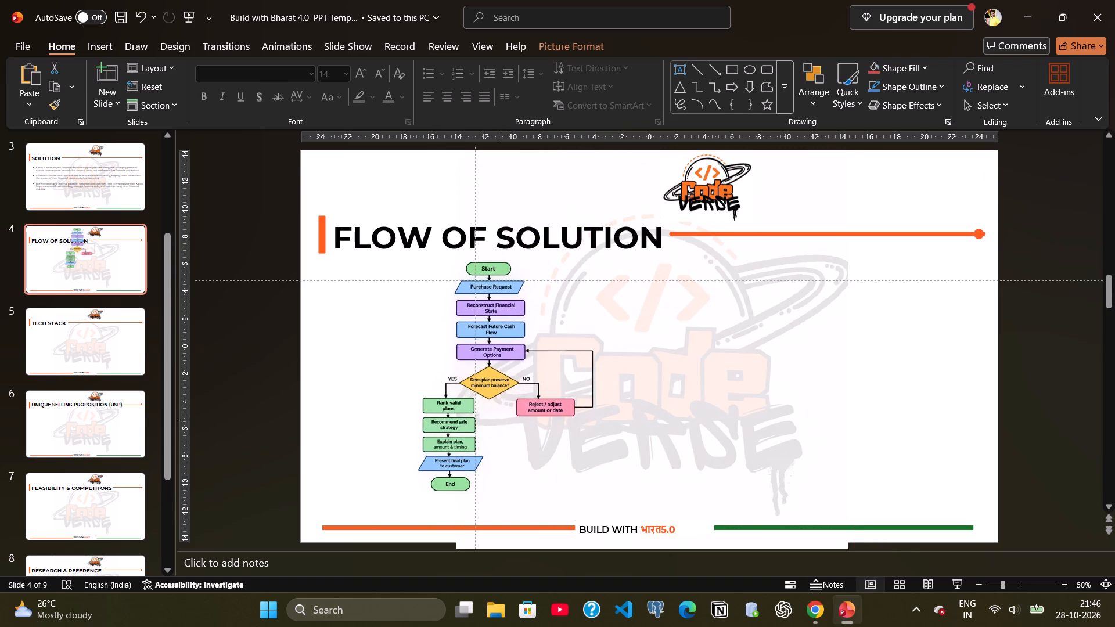
drag(498, 421, 498, 417)
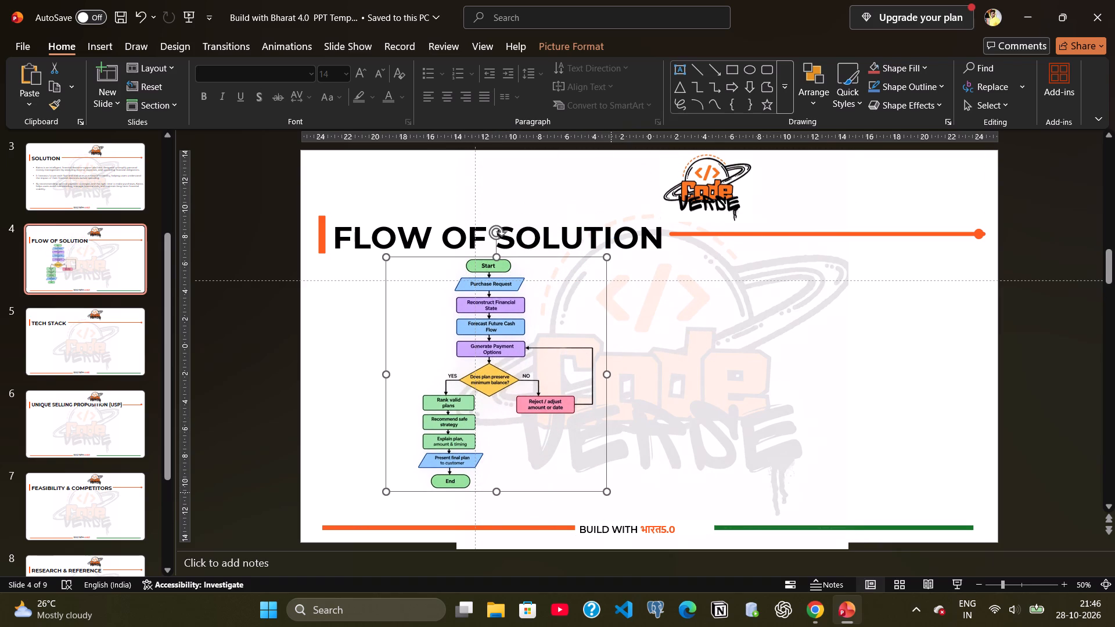
Enlarge the diagram to fill the height between title and footer line, and stretch it horizontally on both sides.
drag(610, 492, 631, 511)
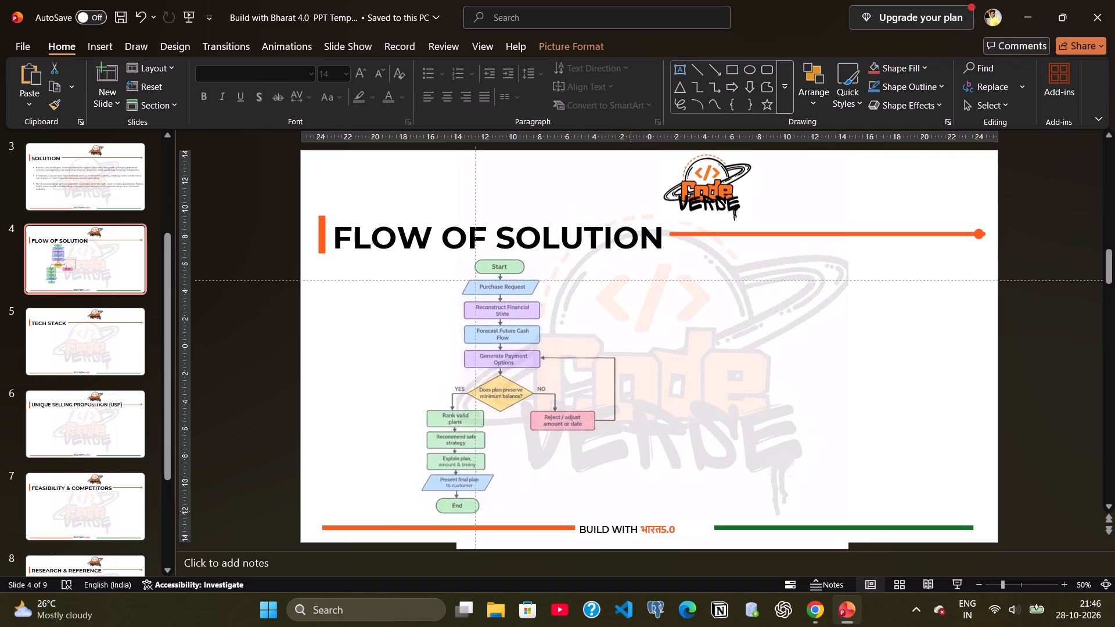
drag(631, 511, 631, 511)
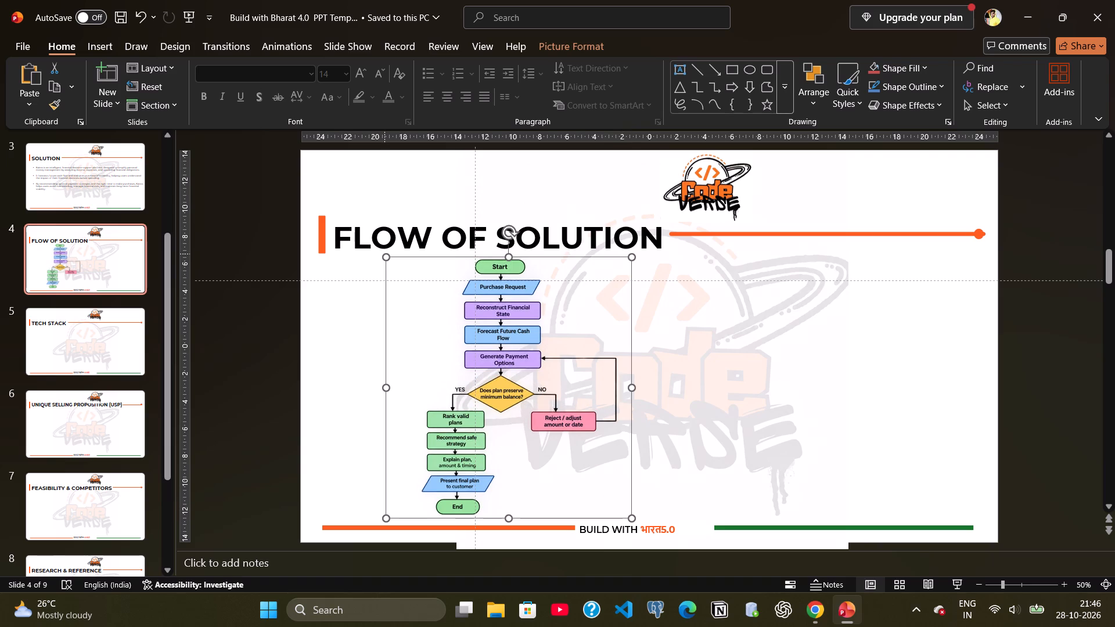
click(384, 253)
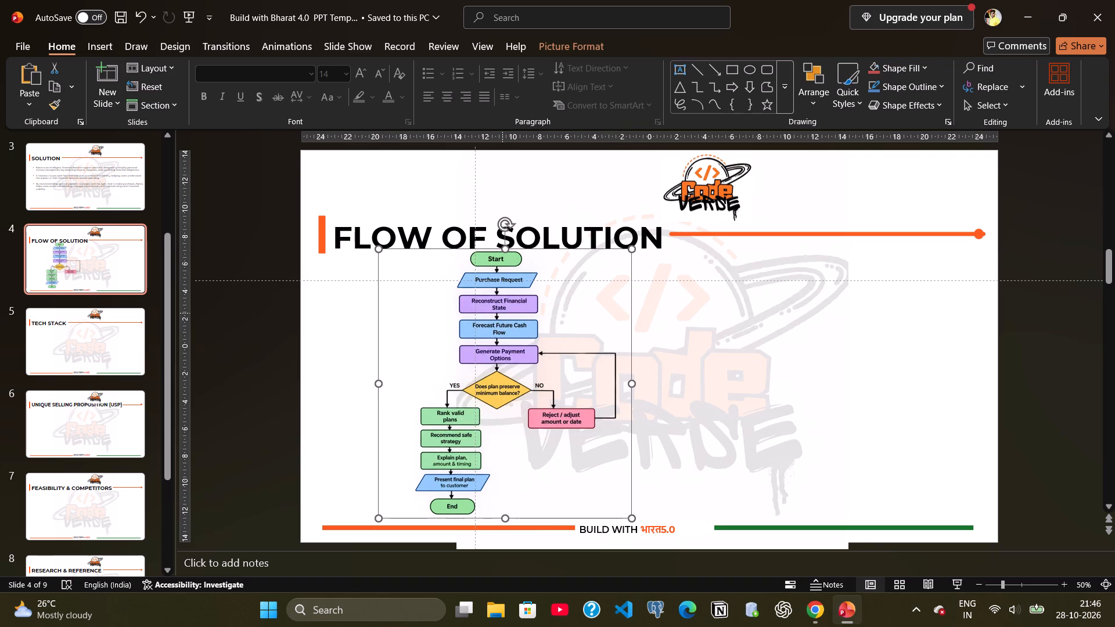
drag(502, 313, 495, 316)
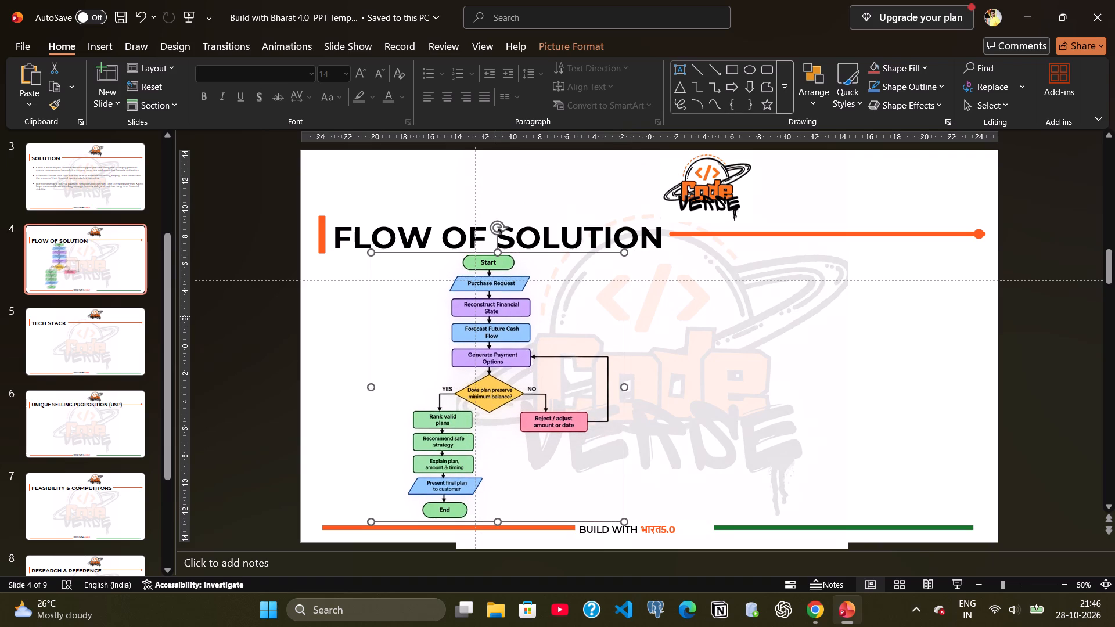
drag(625, 388, 648, 391)
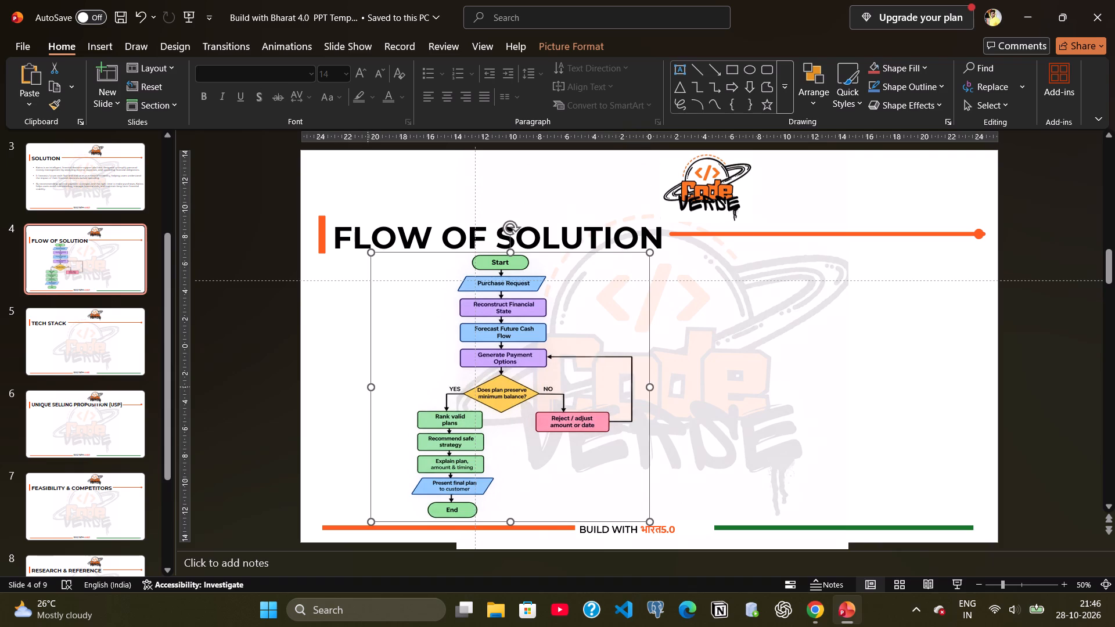
drag(371, 388, 362, 388)
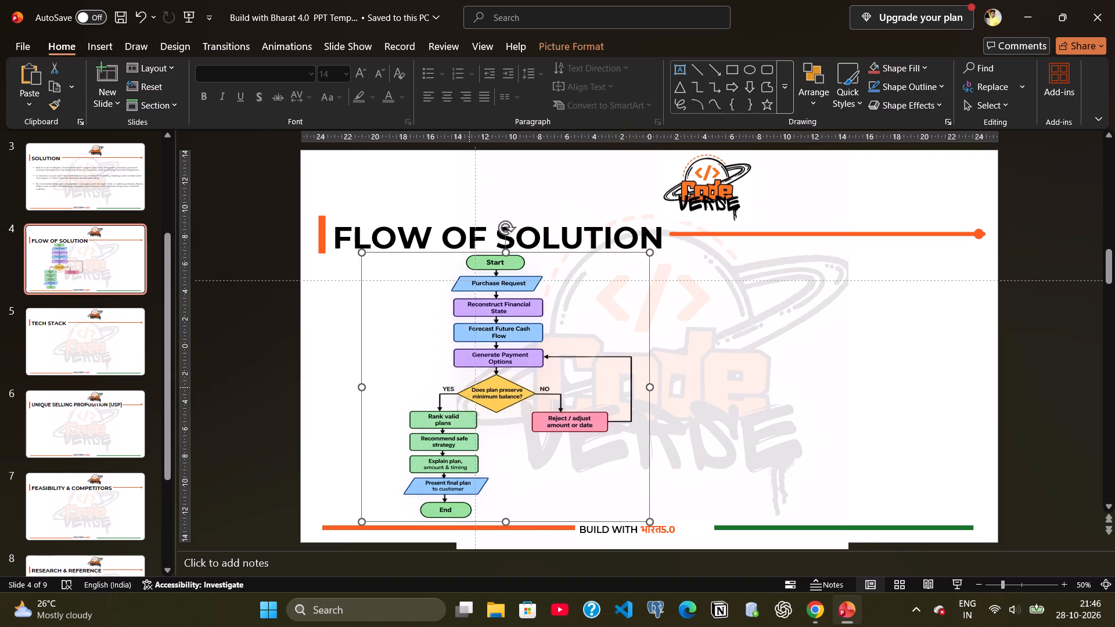
Move the diagram toward the slide's horizontal centre, keeping it between the title and footer line, and deselect it.
drag(499, 363, 568, 358)
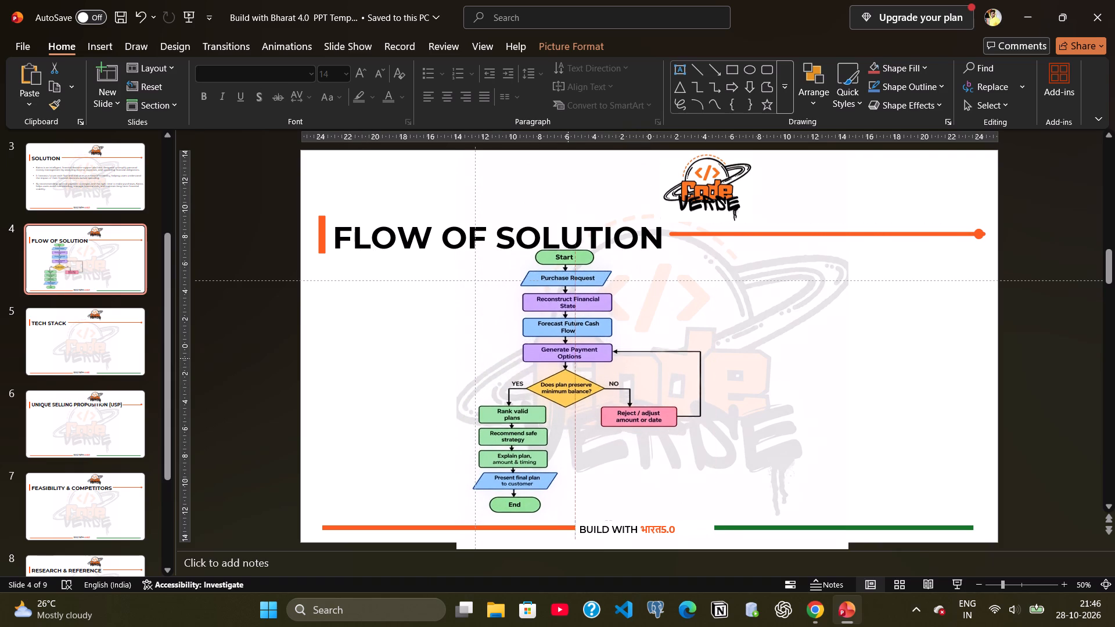
drag(568, 358, 567, 366)
click(1015, 266)
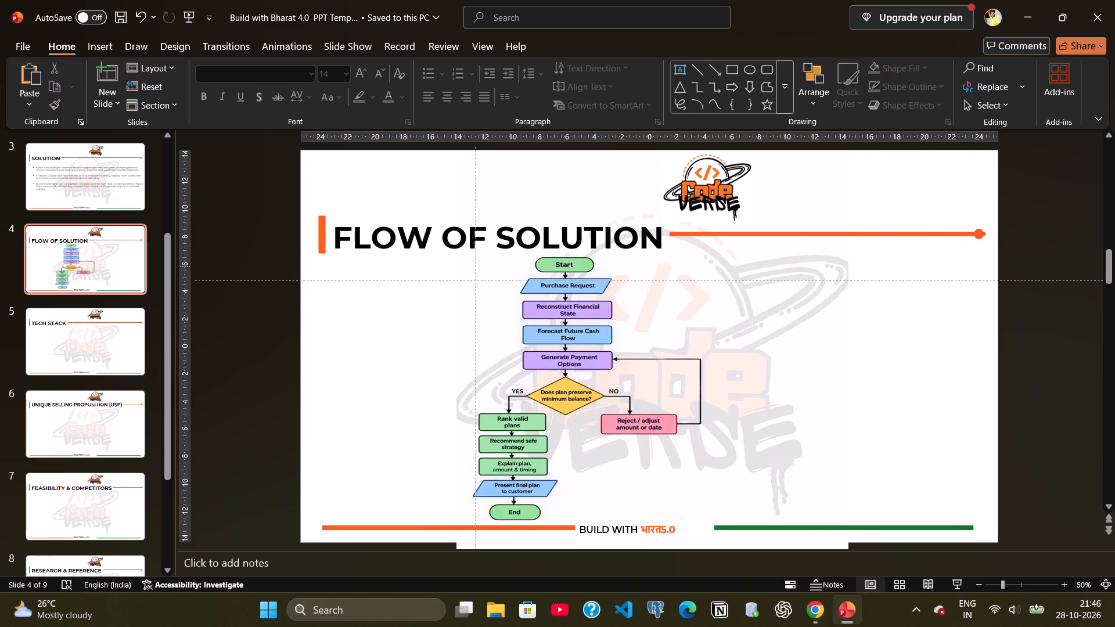
click(1060, 398)
click(91, 327)
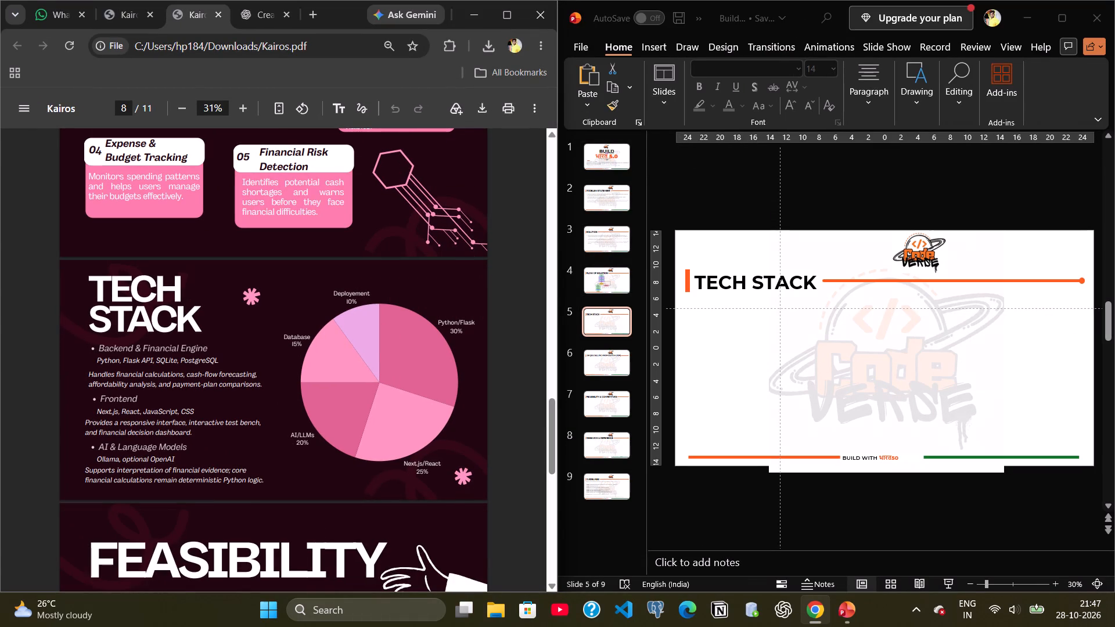
Add an empty text box below the Tech Stack title and stretch it across nearly the full slide width.
click(728, 307)
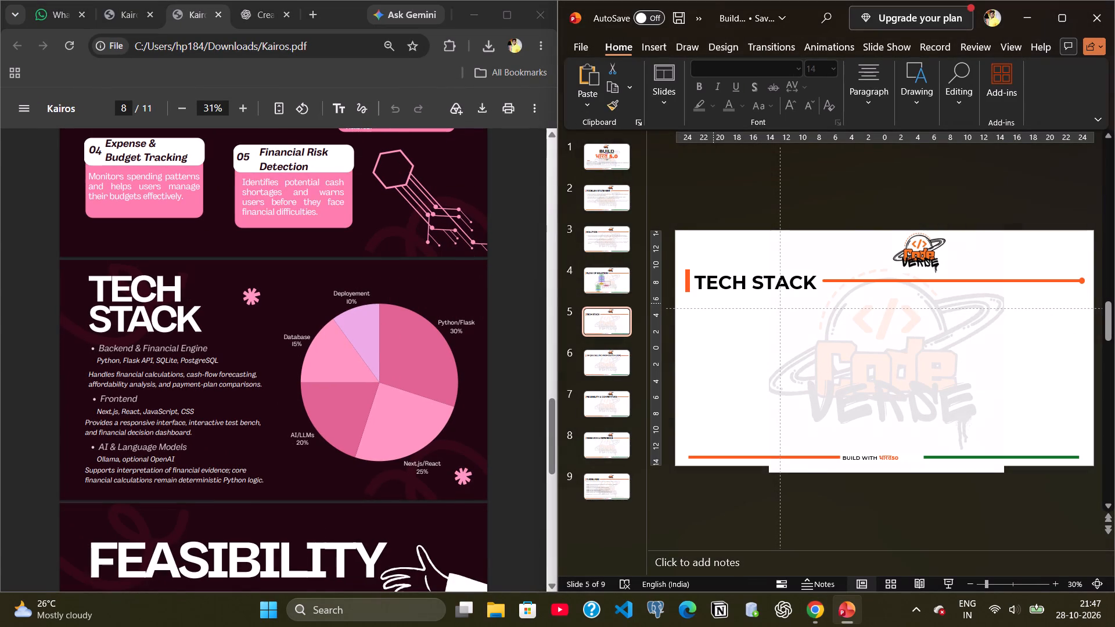
double_click(713, 303)
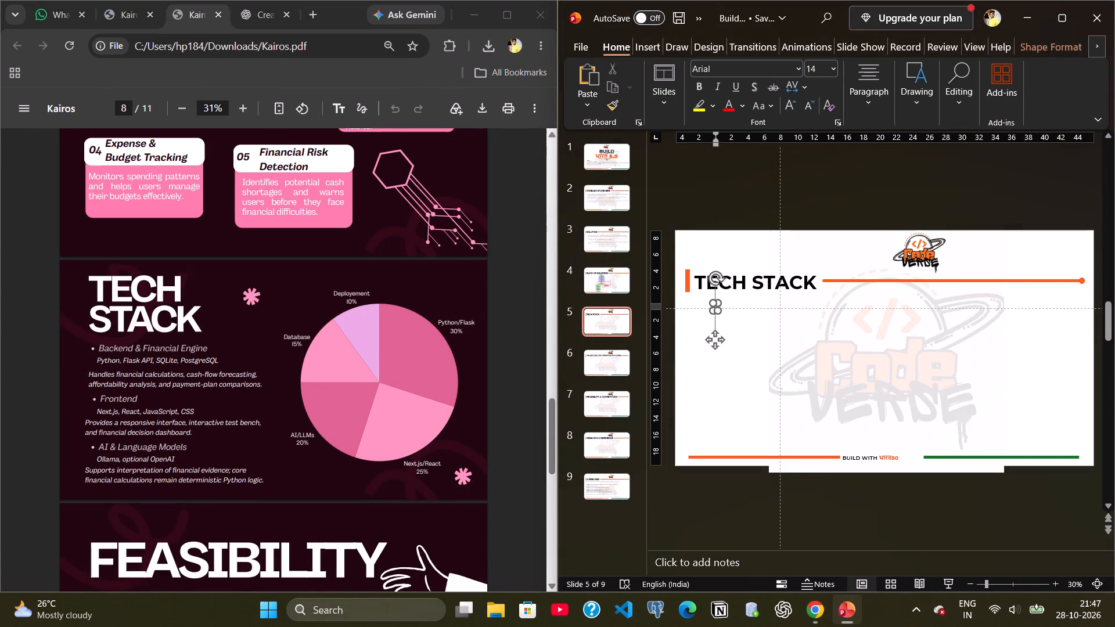
click(720, 313)
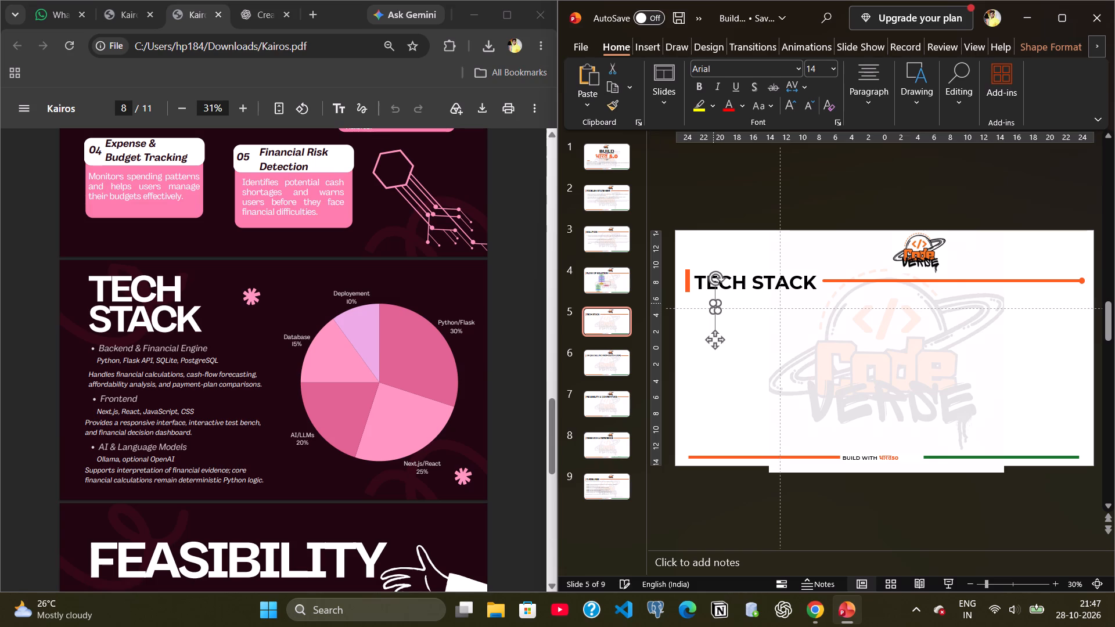
drag(720, 313, 884, 351)
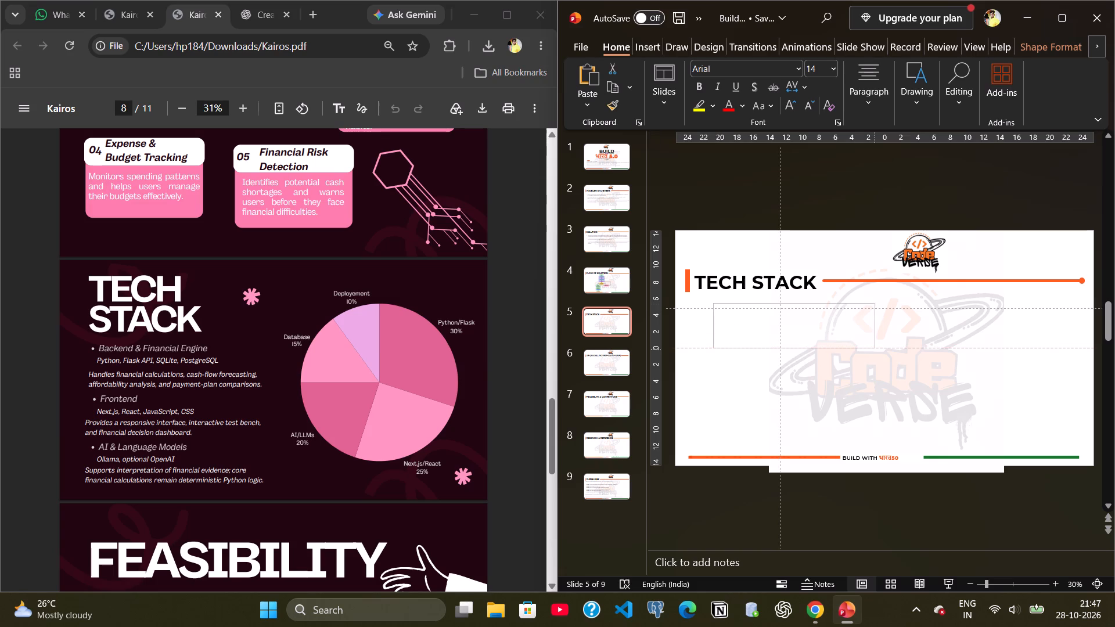
drag(884, 351, 1091, 336)
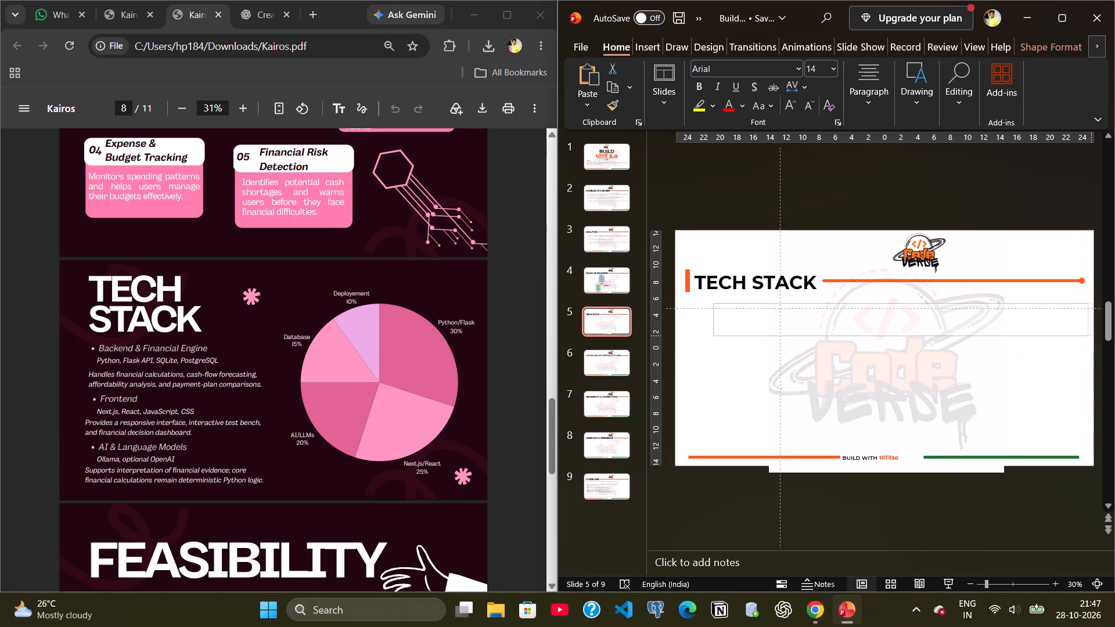
drag(1091, 336, 1073, 336)
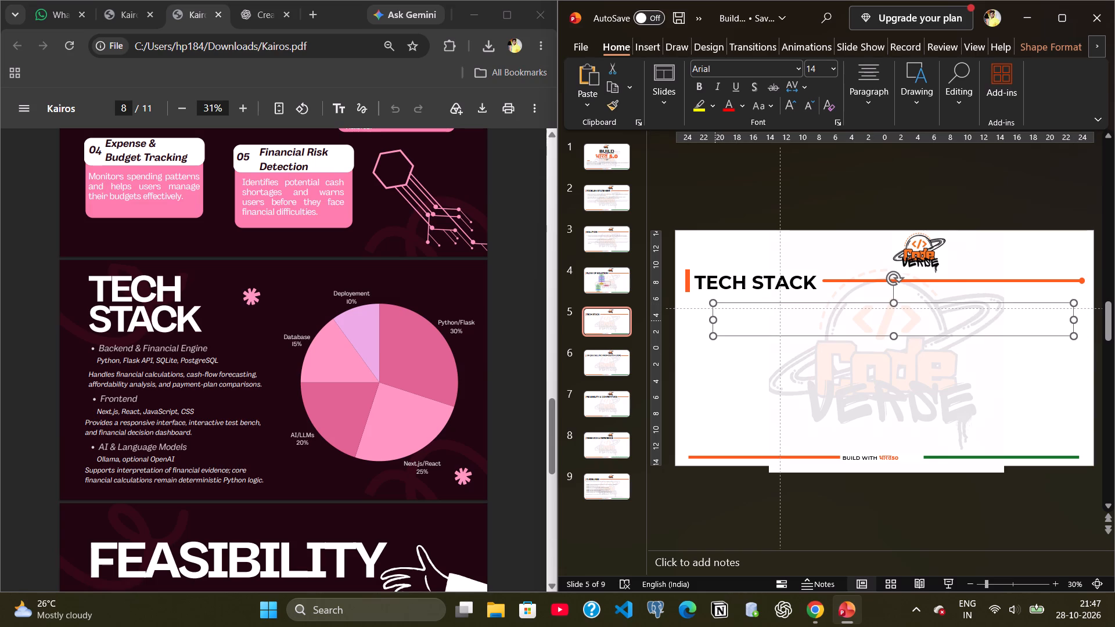
drag(714, 320, 676, 317)
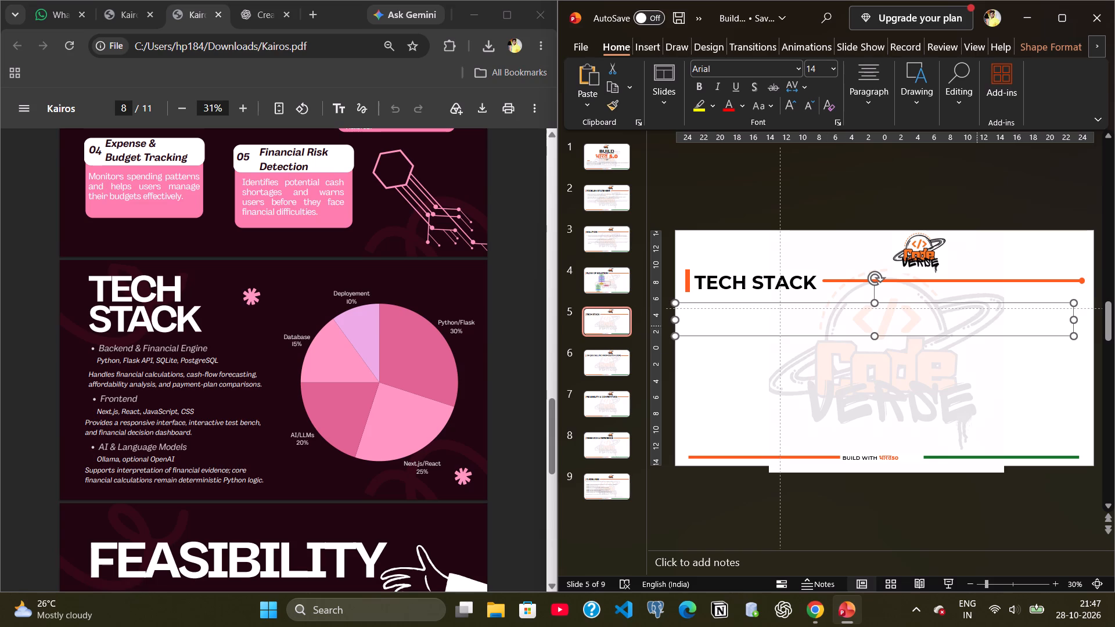
drag(1076, 320, 1091, 321)
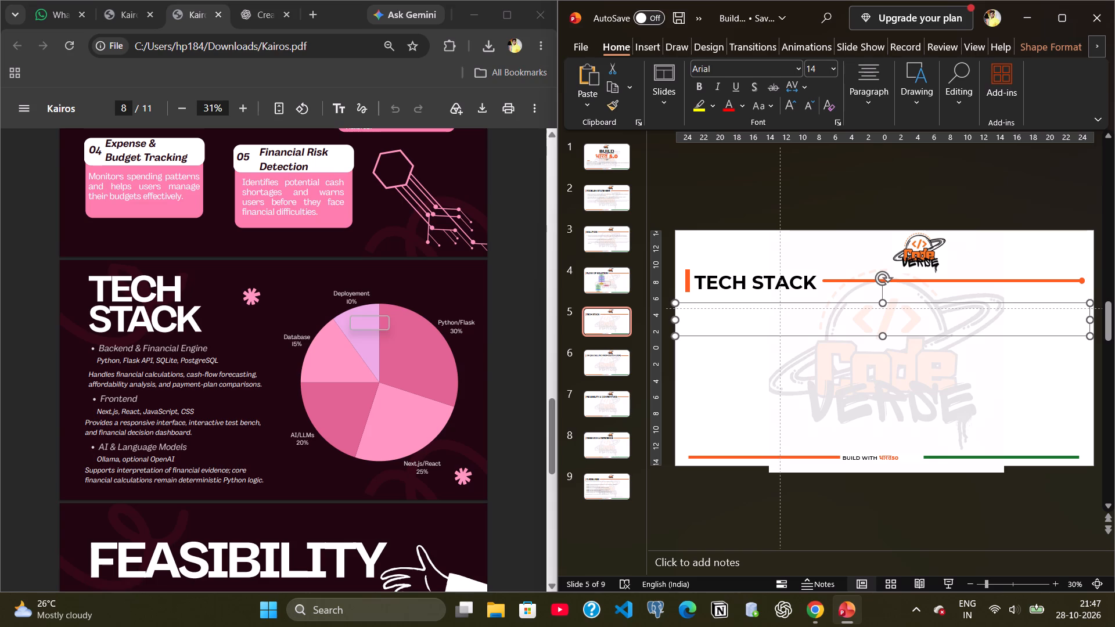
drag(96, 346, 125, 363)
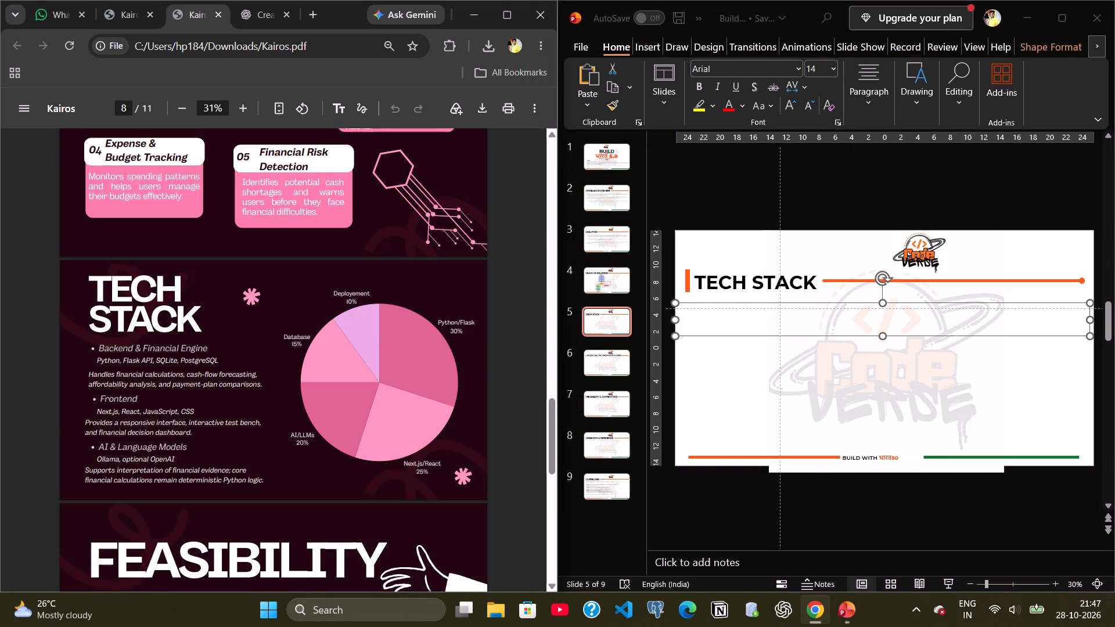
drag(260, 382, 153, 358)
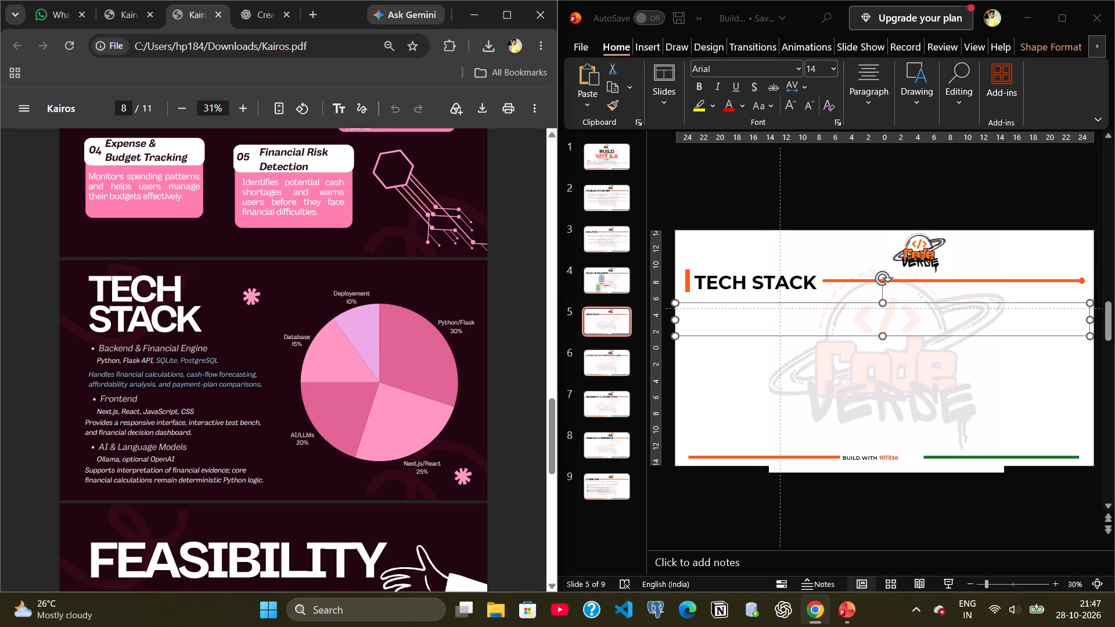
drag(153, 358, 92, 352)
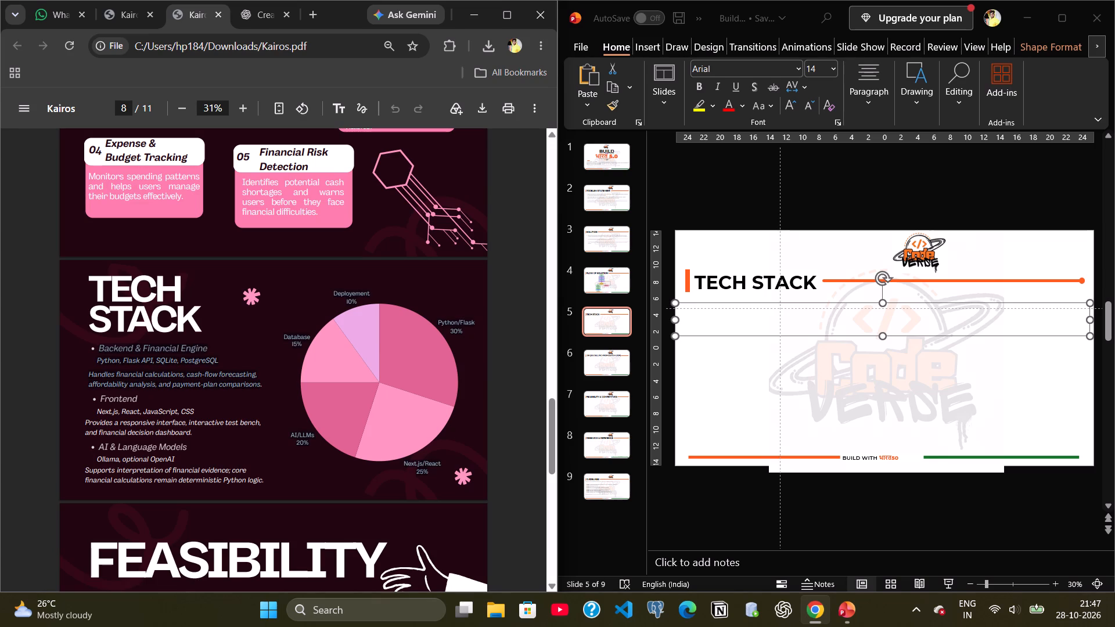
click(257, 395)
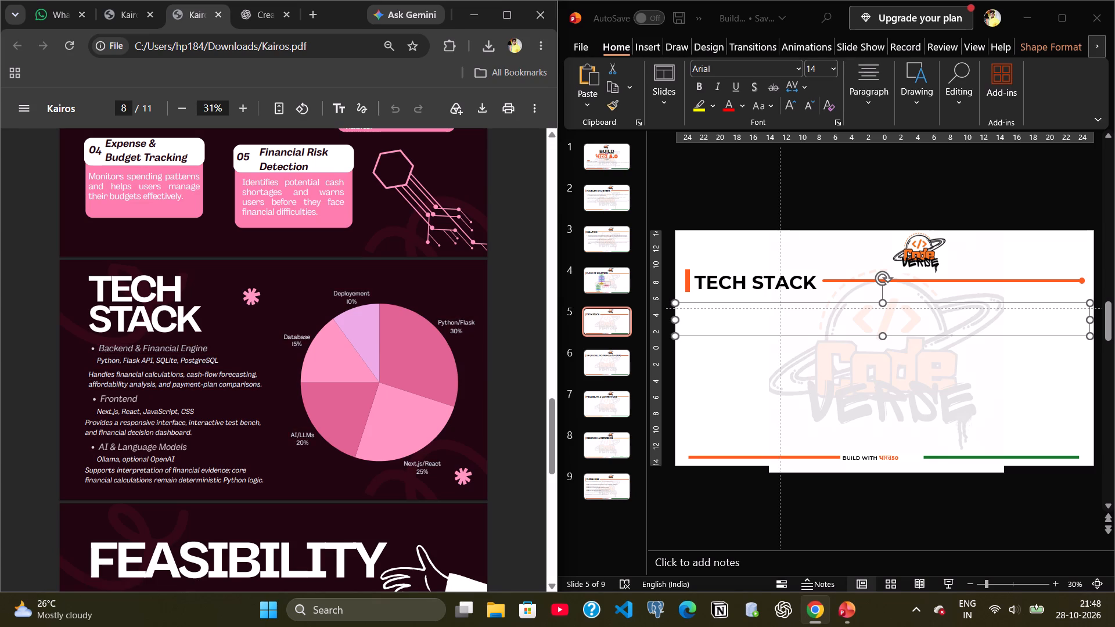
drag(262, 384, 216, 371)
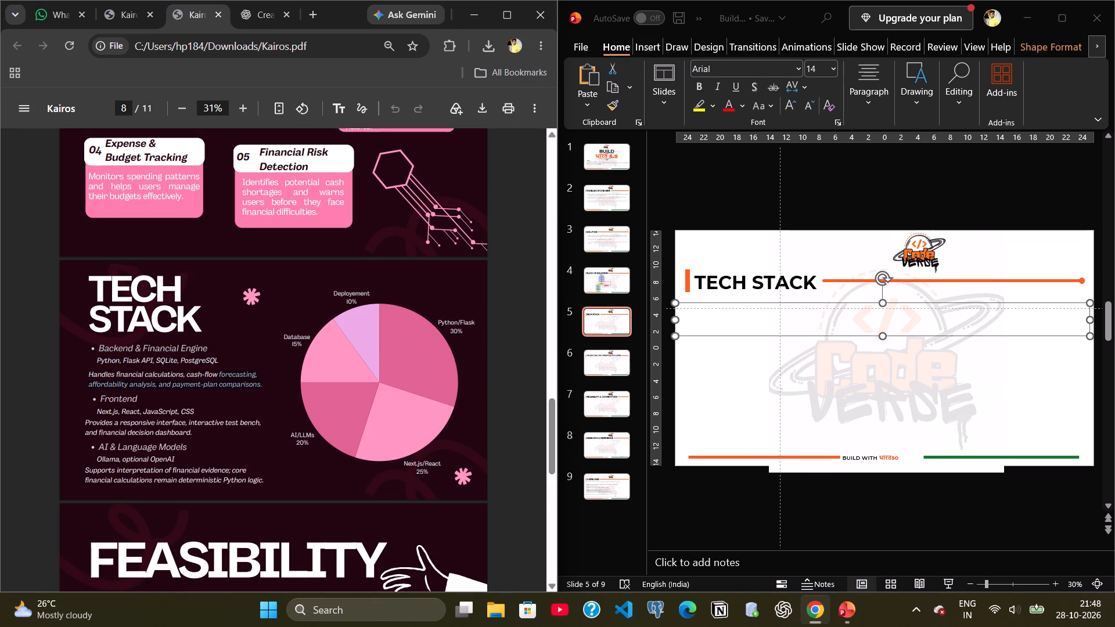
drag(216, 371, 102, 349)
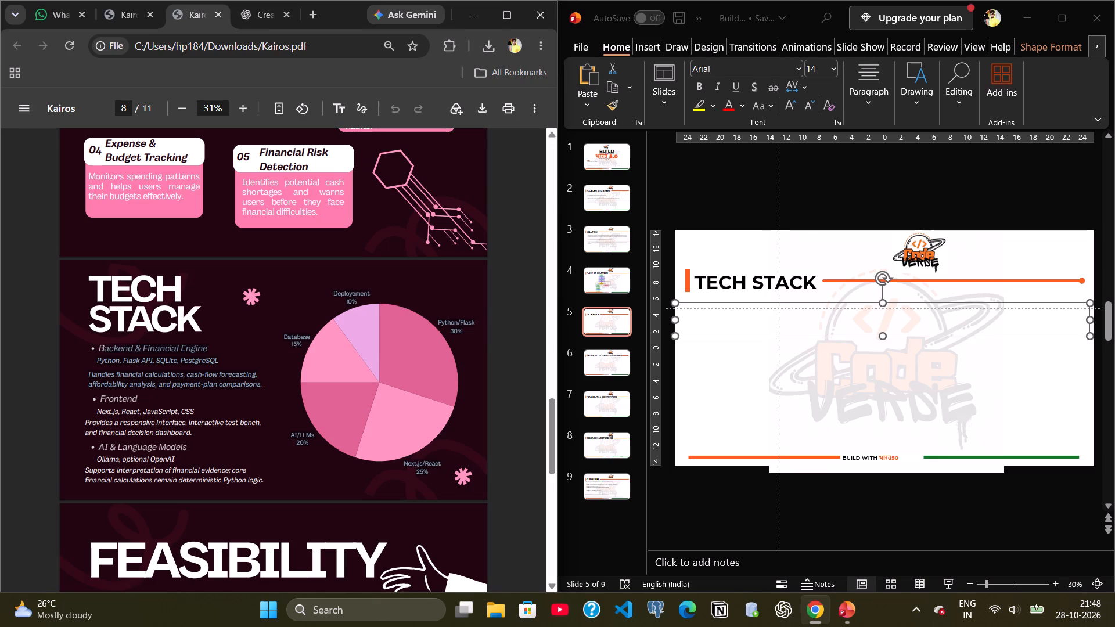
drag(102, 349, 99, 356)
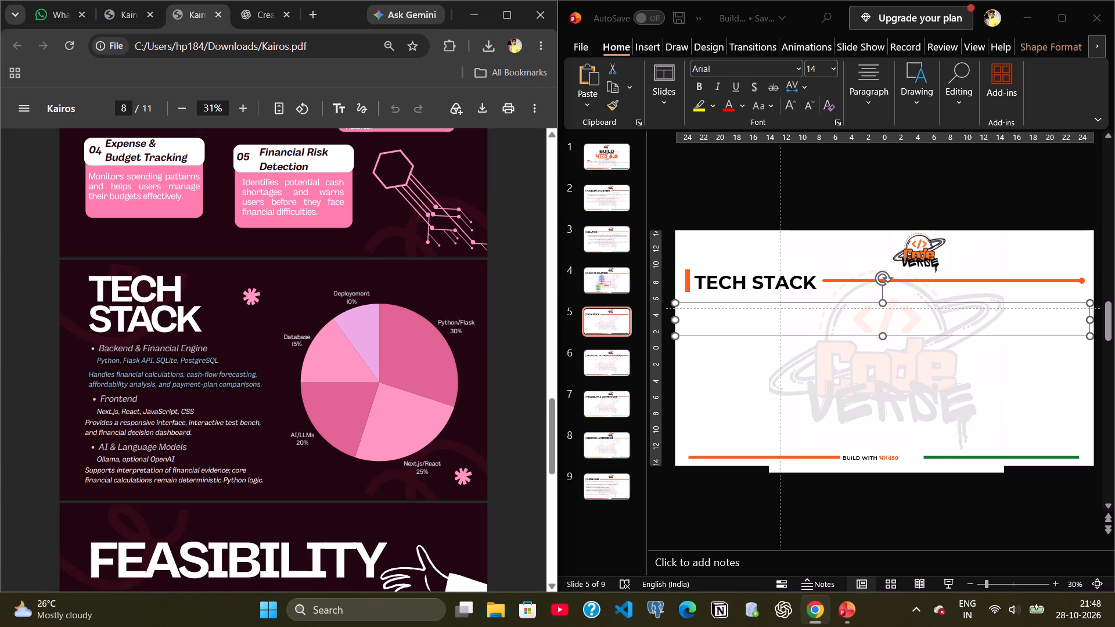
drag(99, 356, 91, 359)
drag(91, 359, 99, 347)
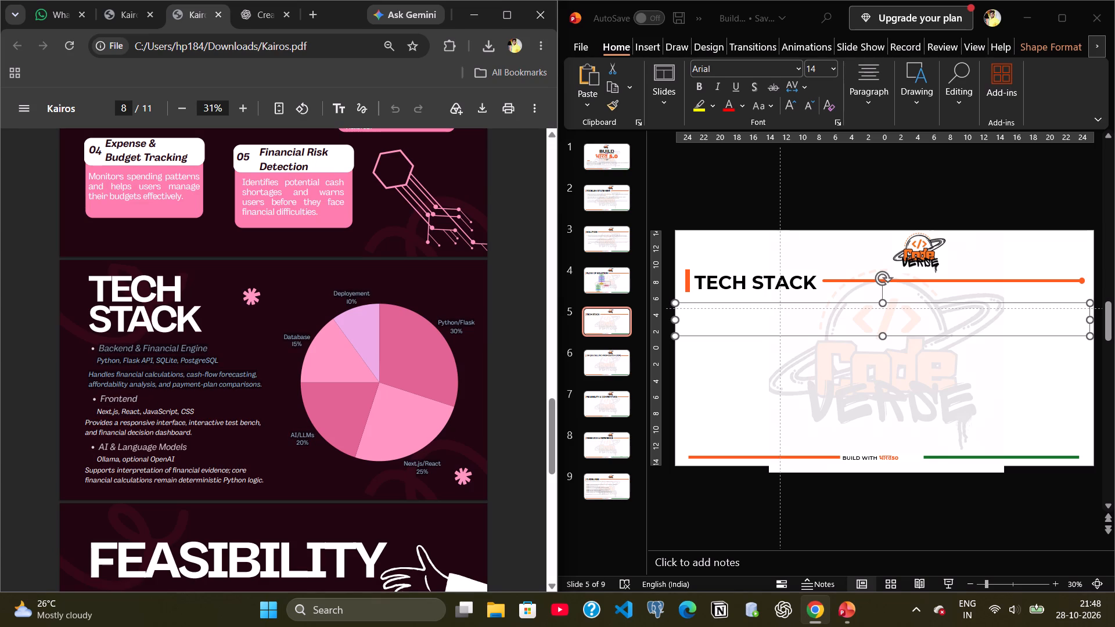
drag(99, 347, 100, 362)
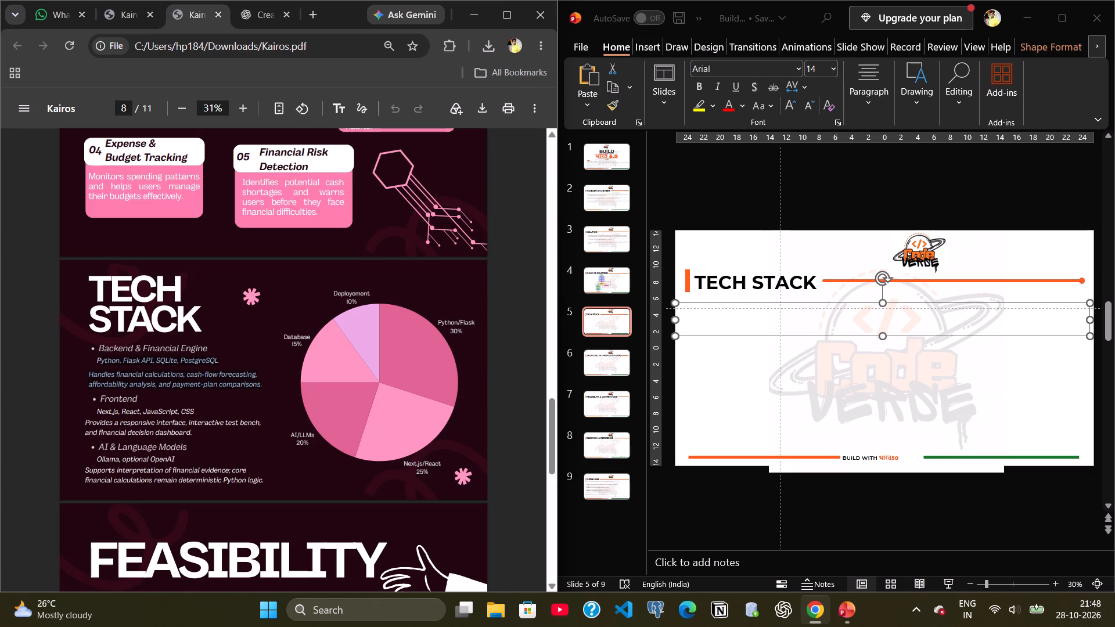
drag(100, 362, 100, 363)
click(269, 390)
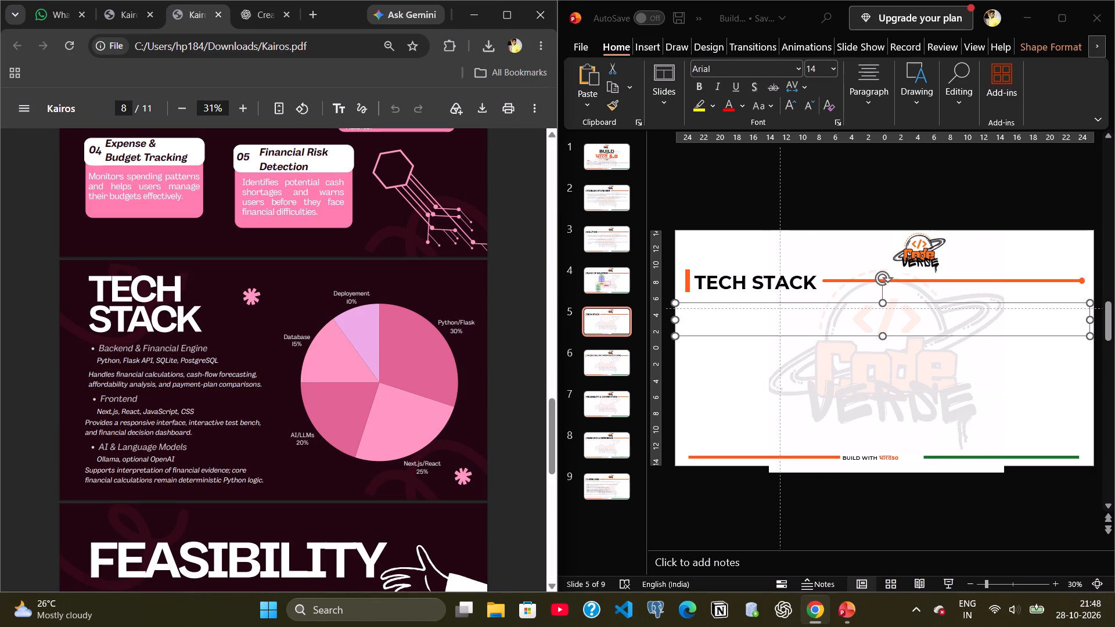
Copy the Backend & Financial Engine heading, its technology list and description from the Tech Stack page of Kairos.pdf.
drag(98, 347, 270, 387)
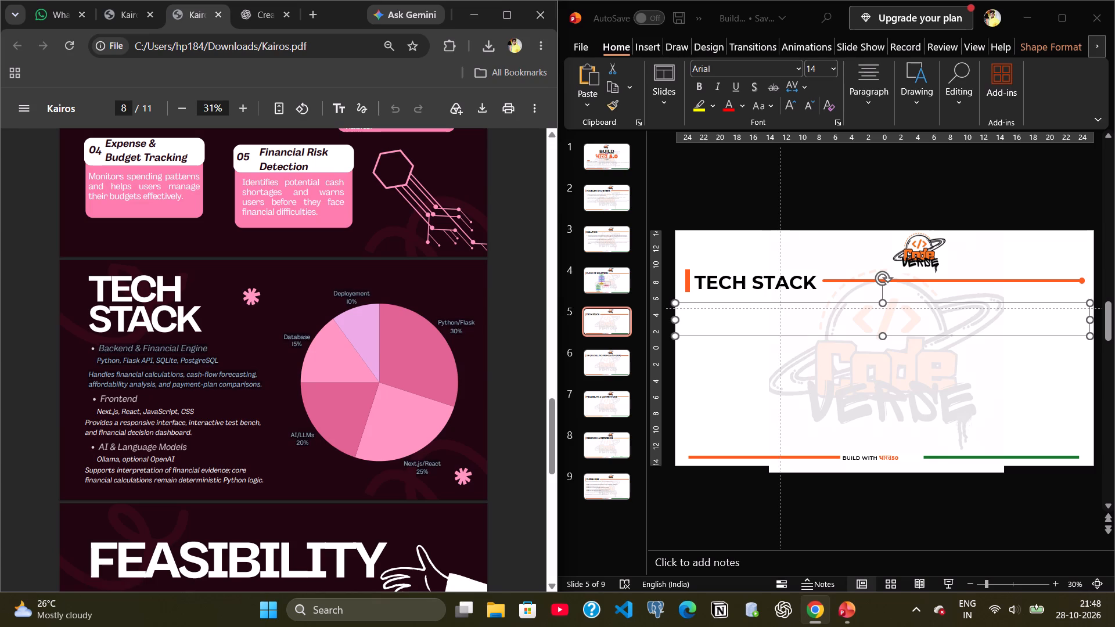
drag(270, 387, 223, 351)
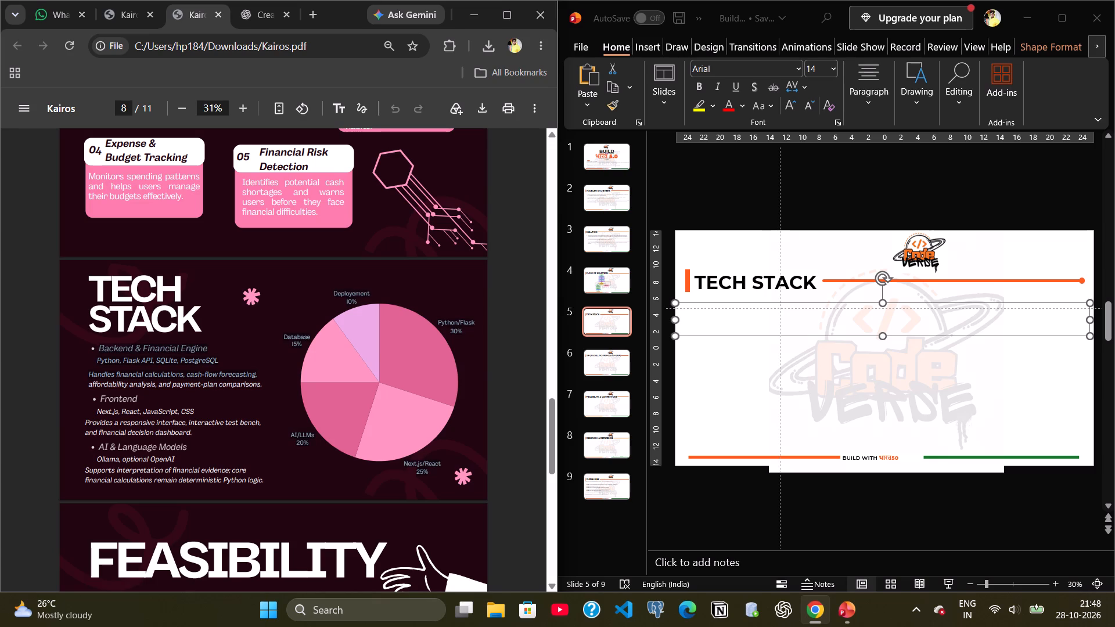
drag(223, 351, 202, 357)
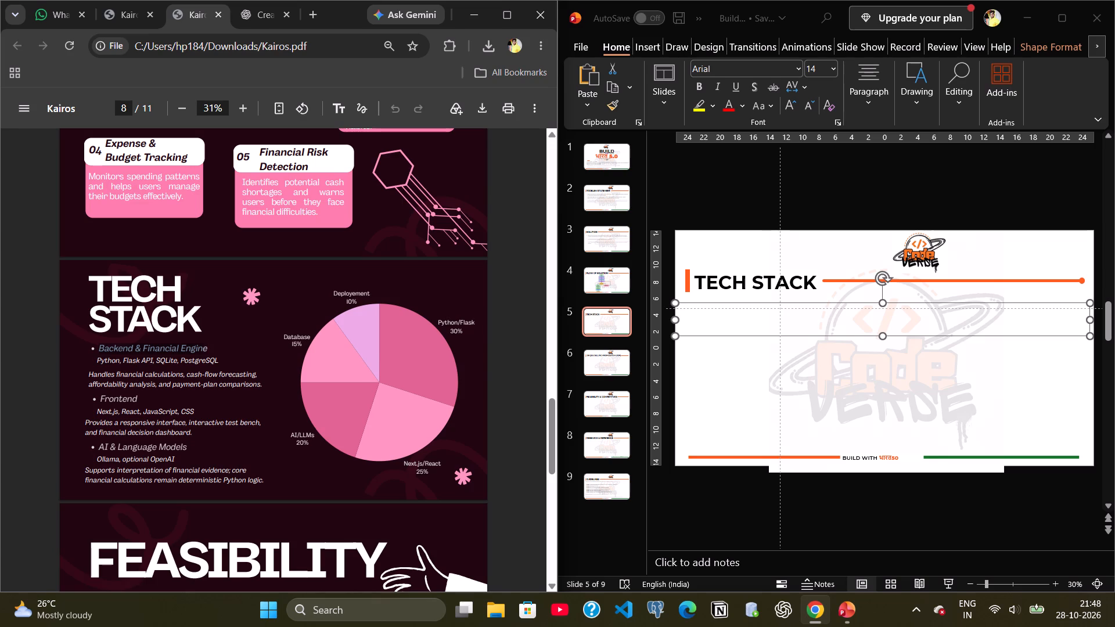
drag(202, 357, 205, 360)
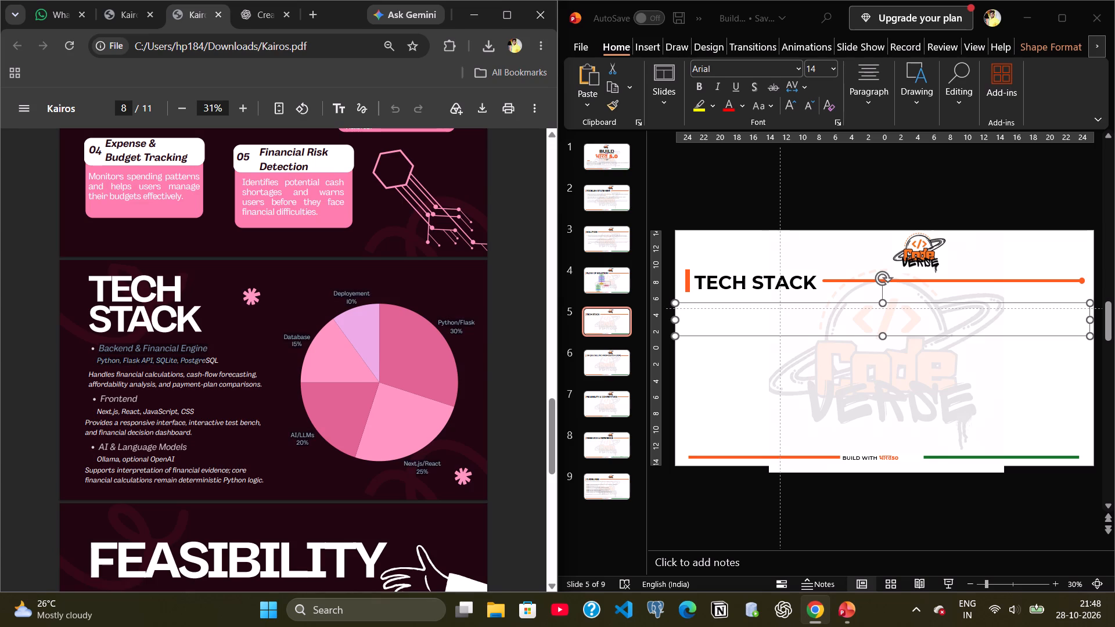
drag(205, 360, 208, 359)
drag(208, 359, 221, 356)
drag(221, 356, 271, 391)
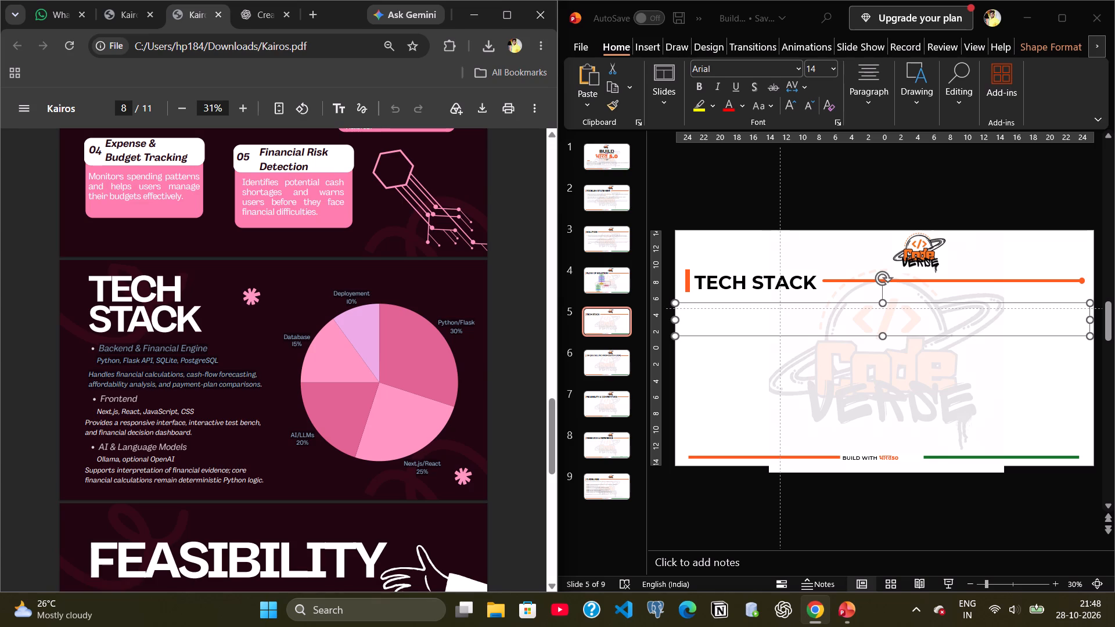
drag(271, 391, 280, 394)
key(ctrl+c)
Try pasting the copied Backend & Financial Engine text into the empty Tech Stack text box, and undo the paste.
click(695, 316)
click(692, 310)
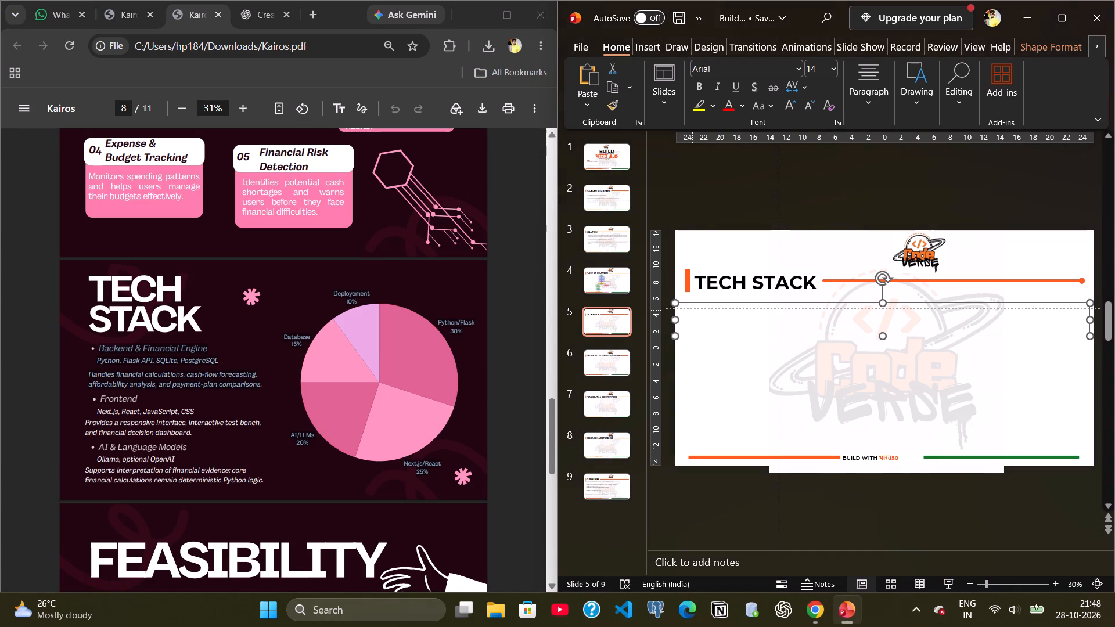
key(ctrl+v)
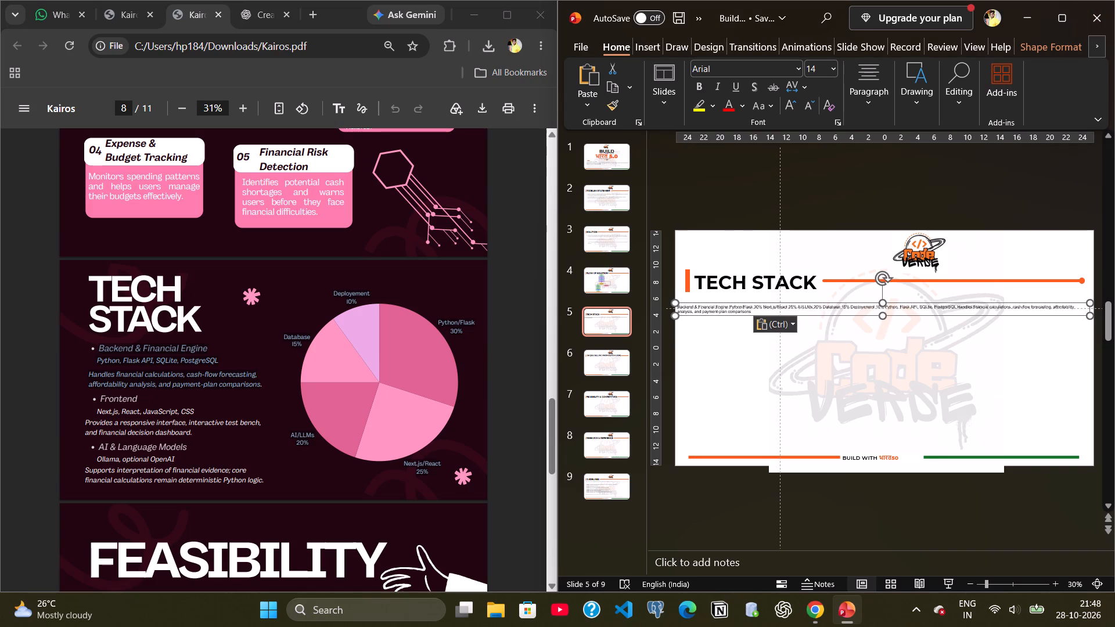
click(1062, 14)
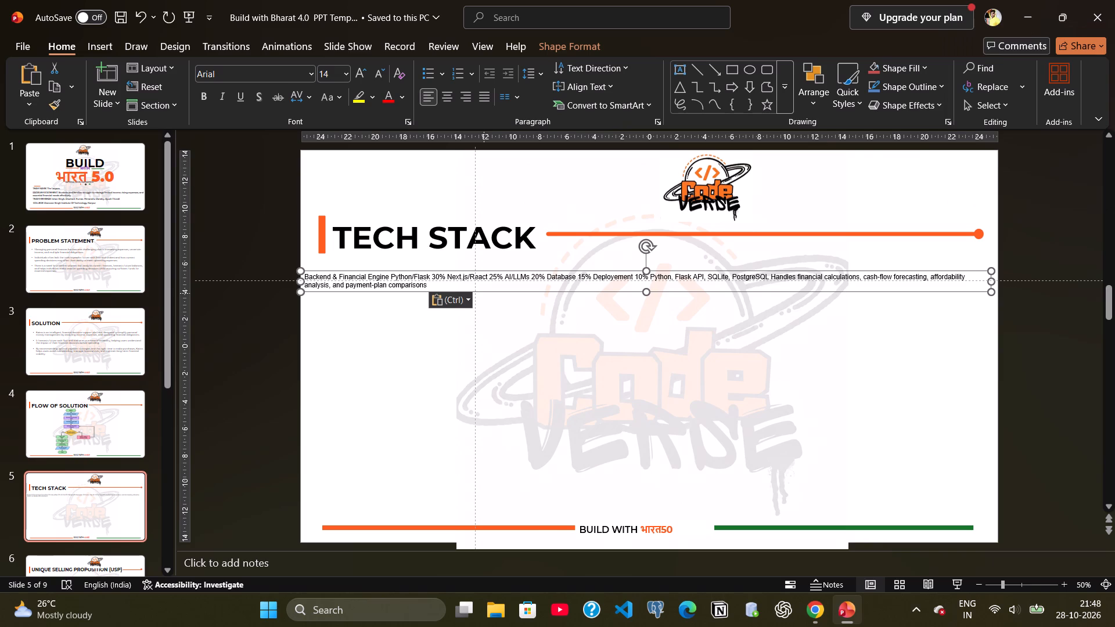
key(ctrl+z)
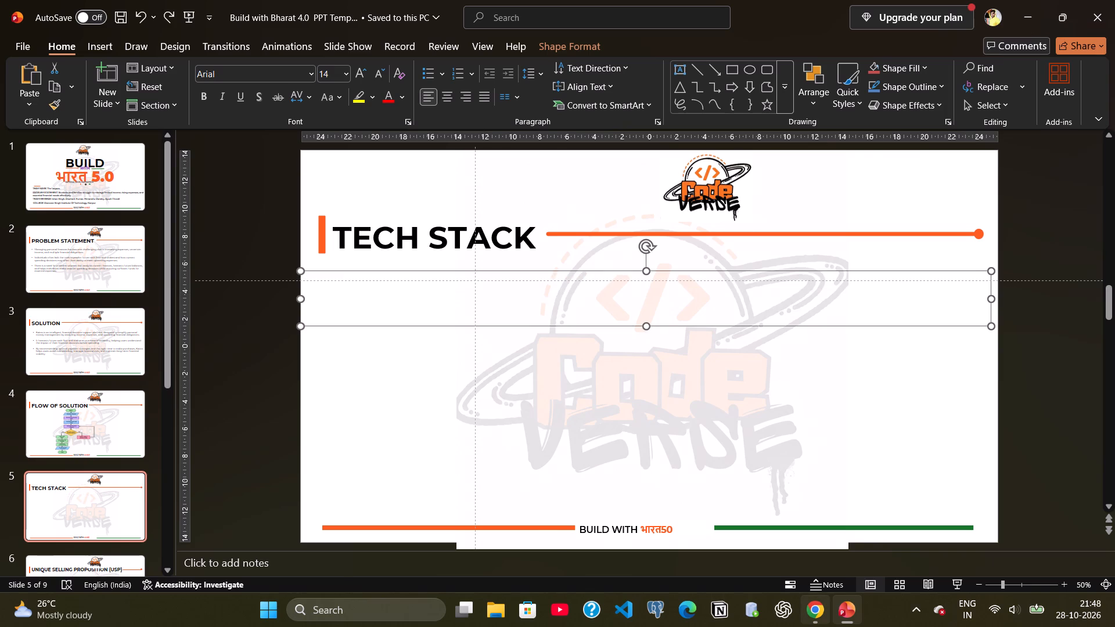
Bring back Kairos.pdf in Chrome and set it side by side with the Tech Stack slide again.
click(812, 626)
click(343, 489)
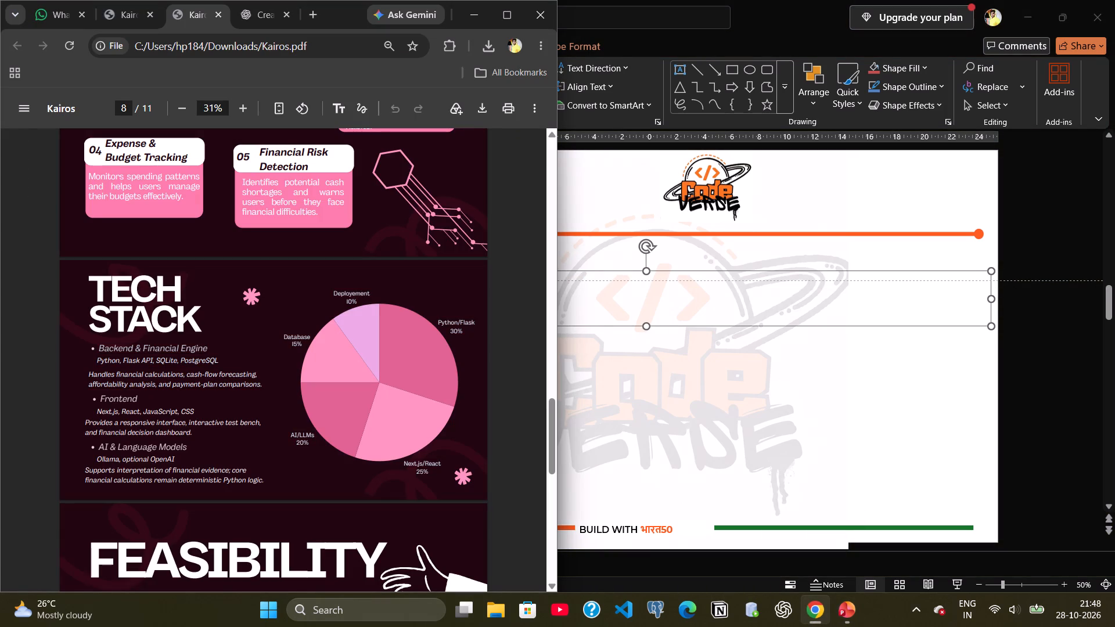
click(507, 19)
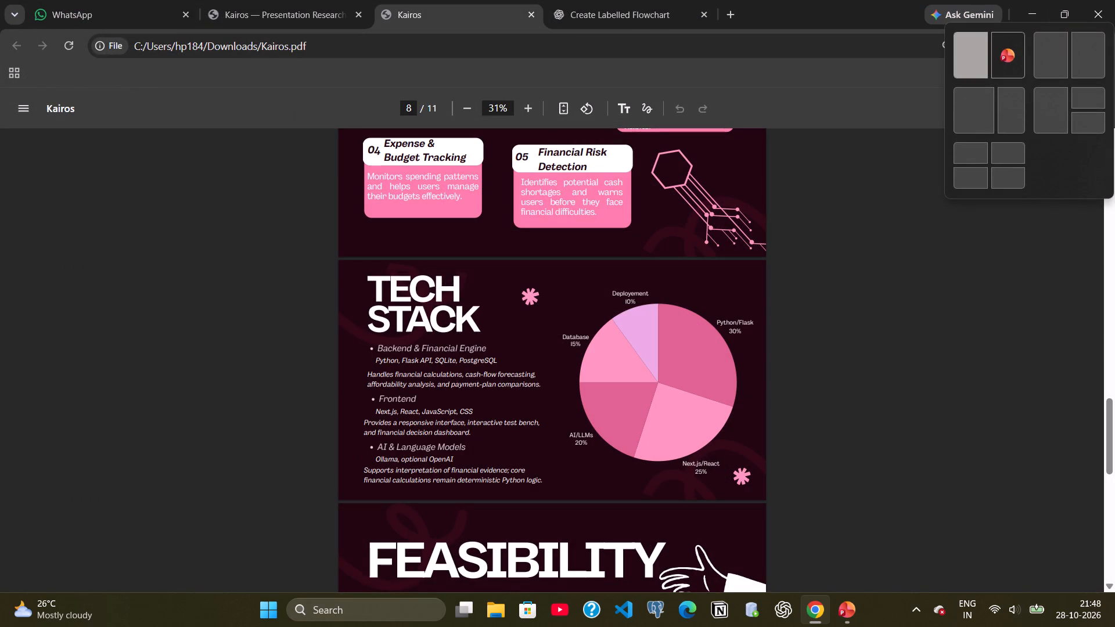
click(955, 64)
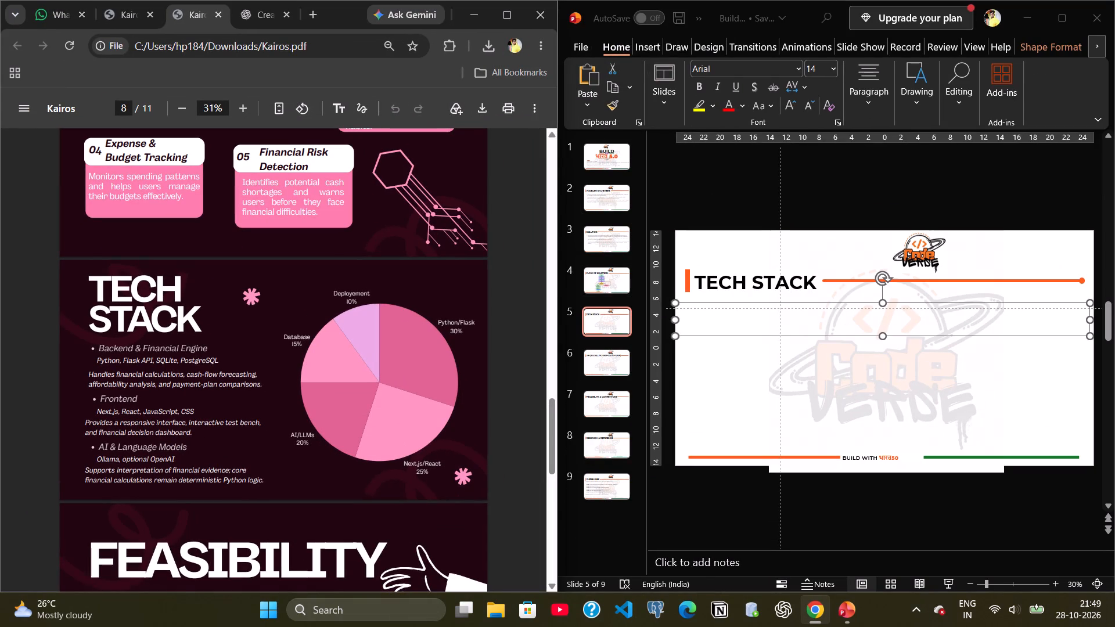
Place the cursor in the empty text box below the Tech Stack title and open its font size choices.
click(697, 309)
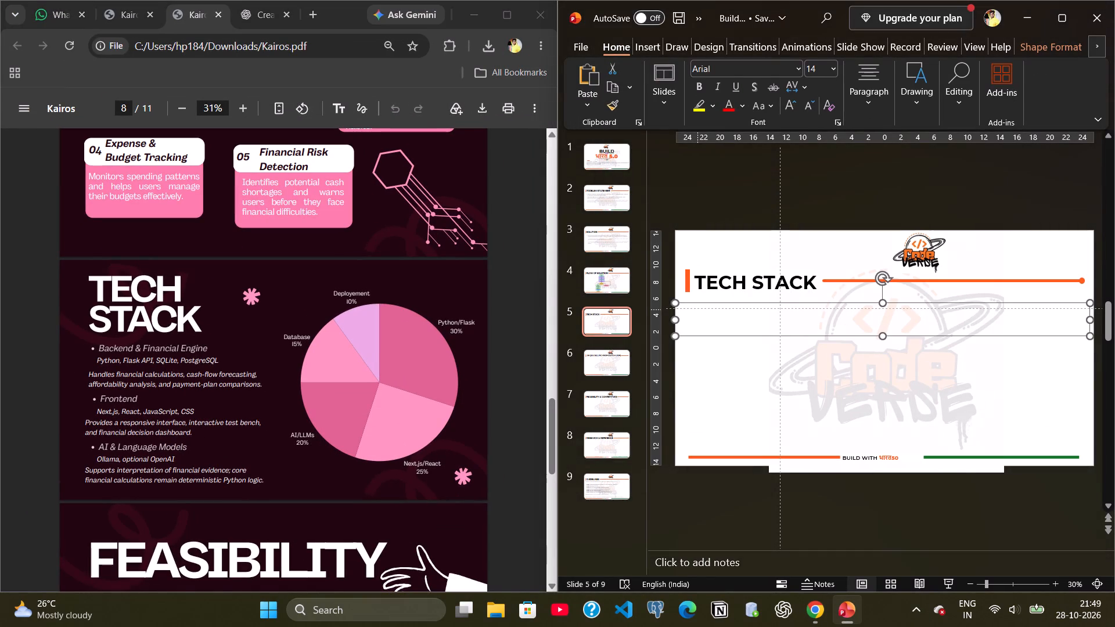
click(832, 72)
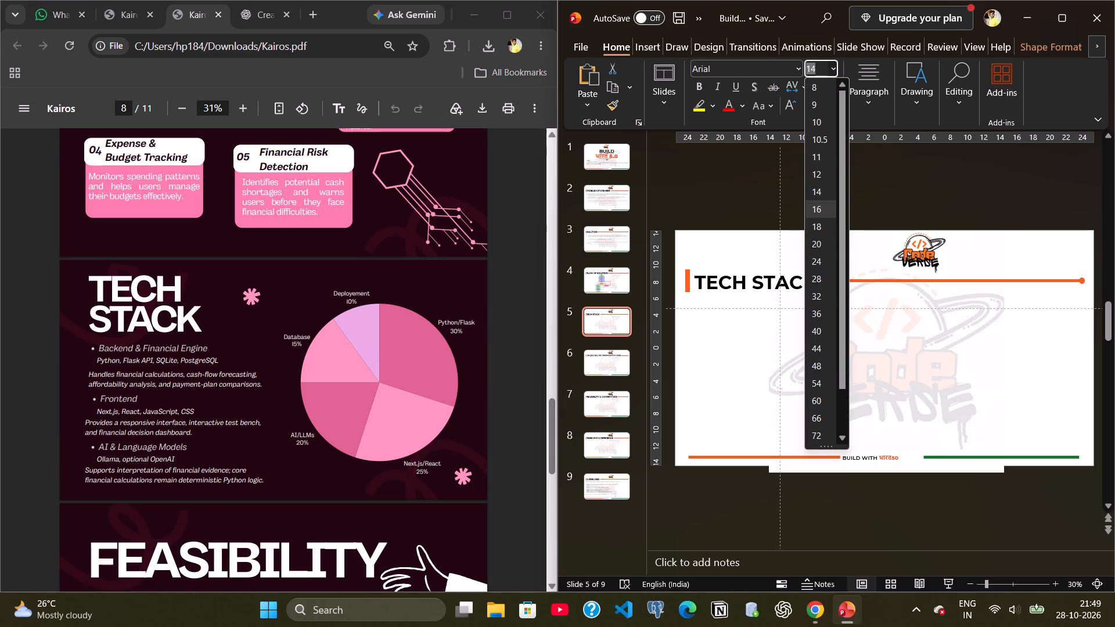